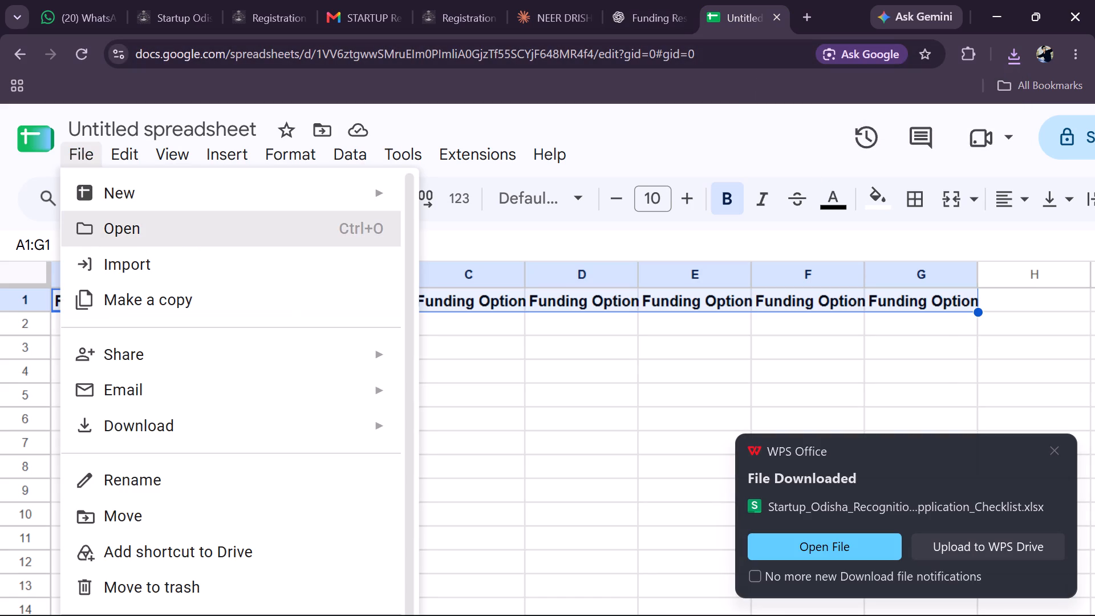
{"action": "left_click", "coordinate": [121, 229]}
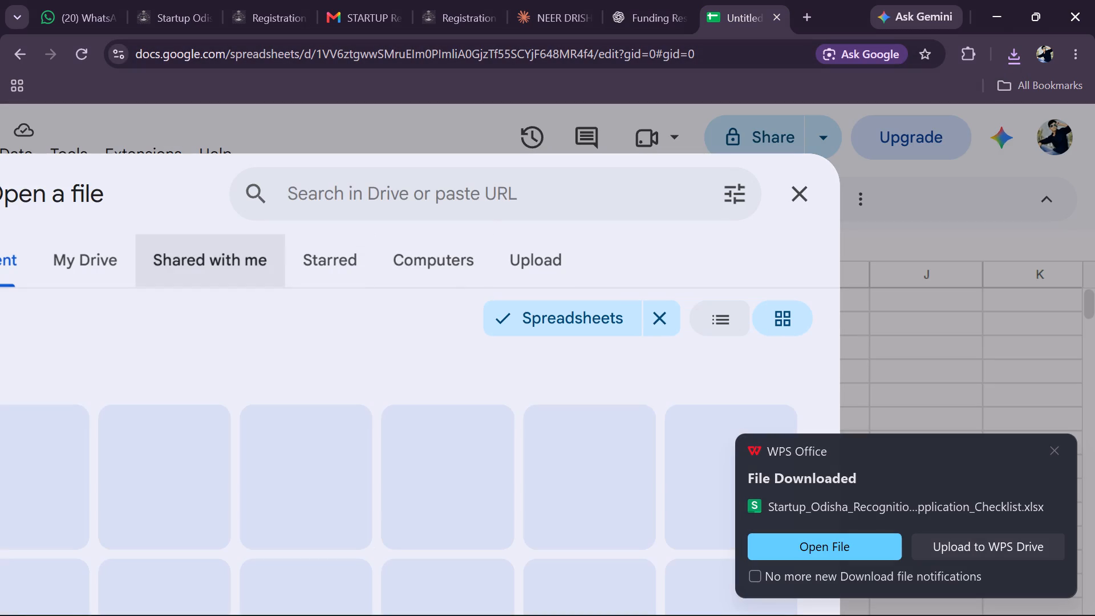
{"action": "left_click", "coordinate": [1081, 59]}
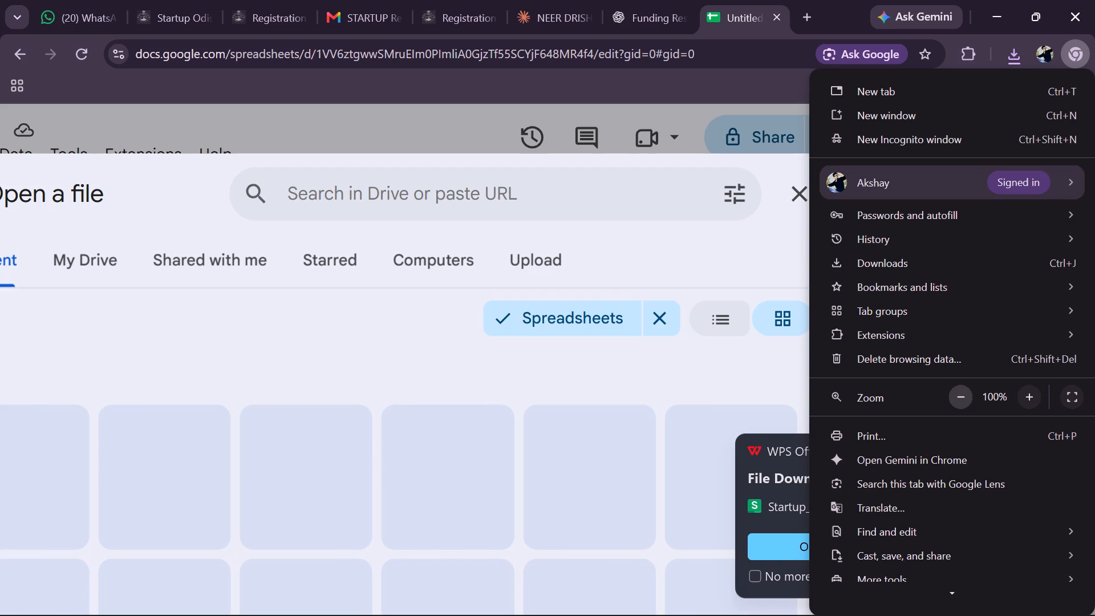
{"action": "left_click", "coordinate": [972, 394]}
{"action": "left_click", "coordinate": [972, 394]}
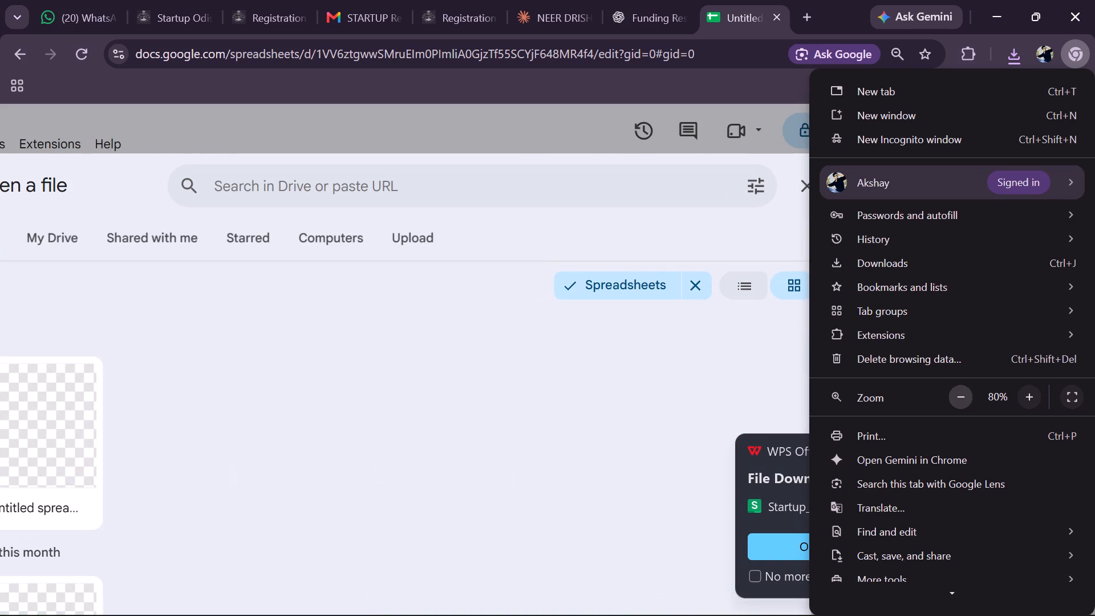
{"action": "triple_click", "coordinate": [972, 394]}
{"action": "left_click", "coordinate": [972, 394]}
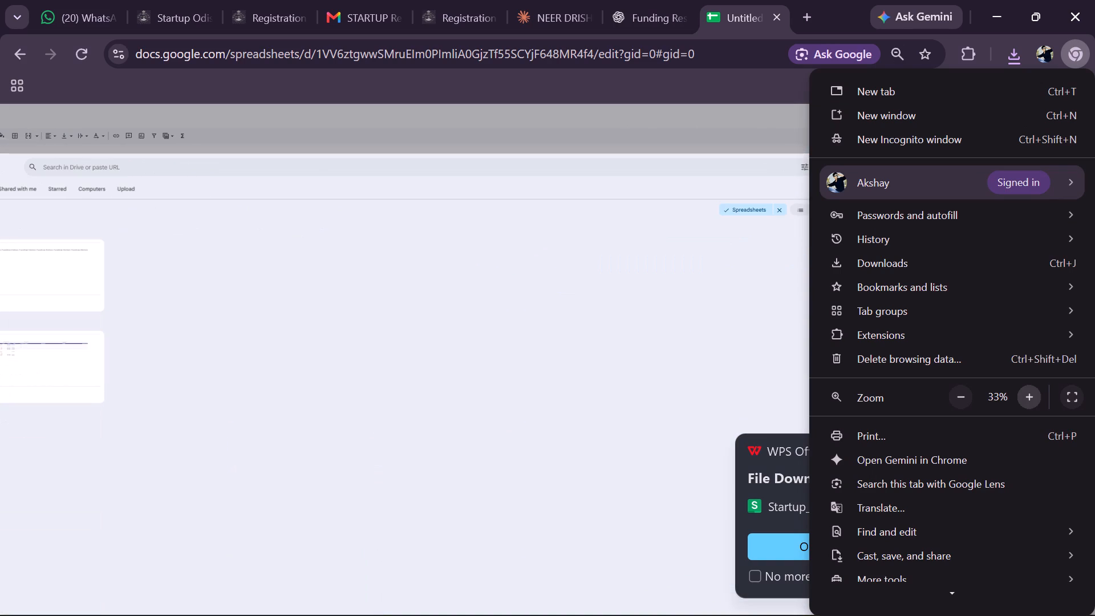
{"action": "triple_click", "coordinate": [1028, 396]}
{"action": "left_click", "coordinate": [609, 352]}
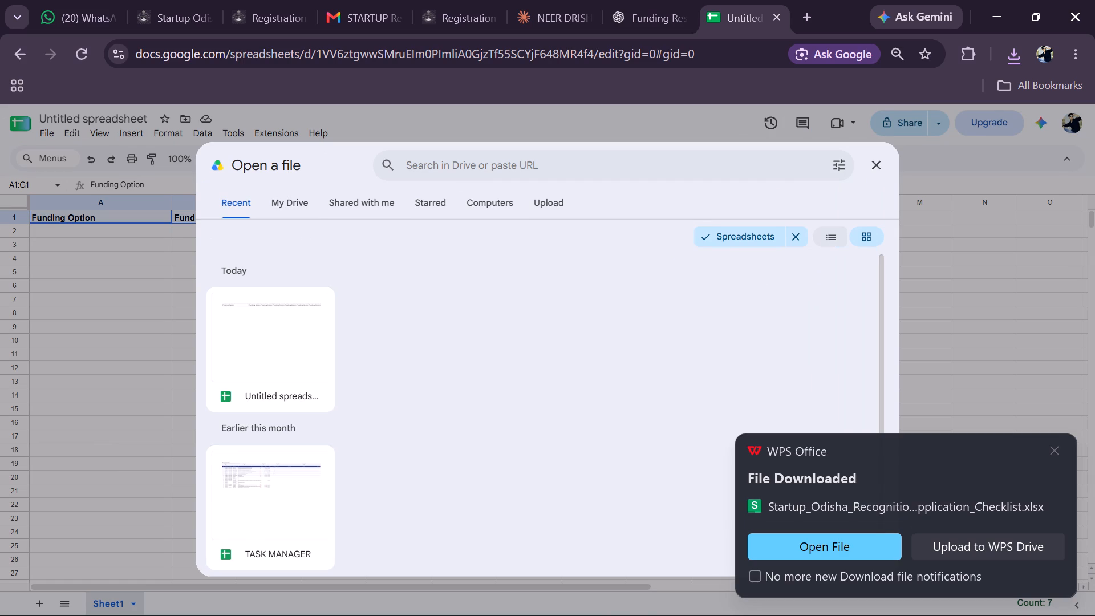
{"action": "scroll", "coordinate": [255, 429], "scroll_direction": "down", "scroll_amount": 1}
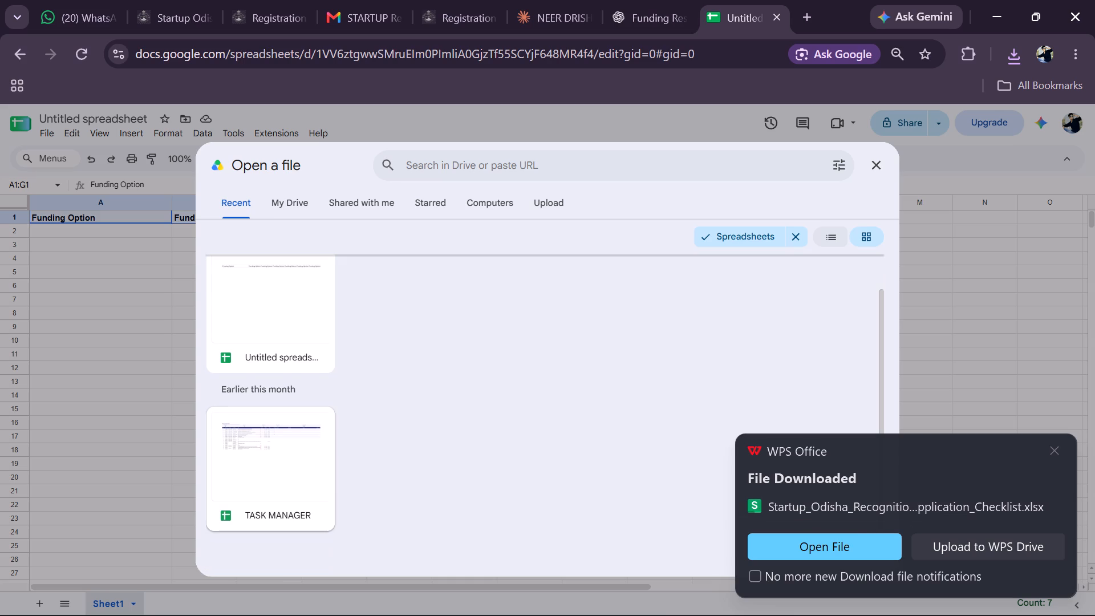
{"action": "scroll", "coordinate": [312, 445], "scroll_direction": "down", "scroll_amount": 4}
Open the downloaded Startup Odisha checklist workbook in WPS Office, dismiss the default office suite prompt, and review the Start Here sheet.
{"action": "left_click", "coordinate": [882, 505]}
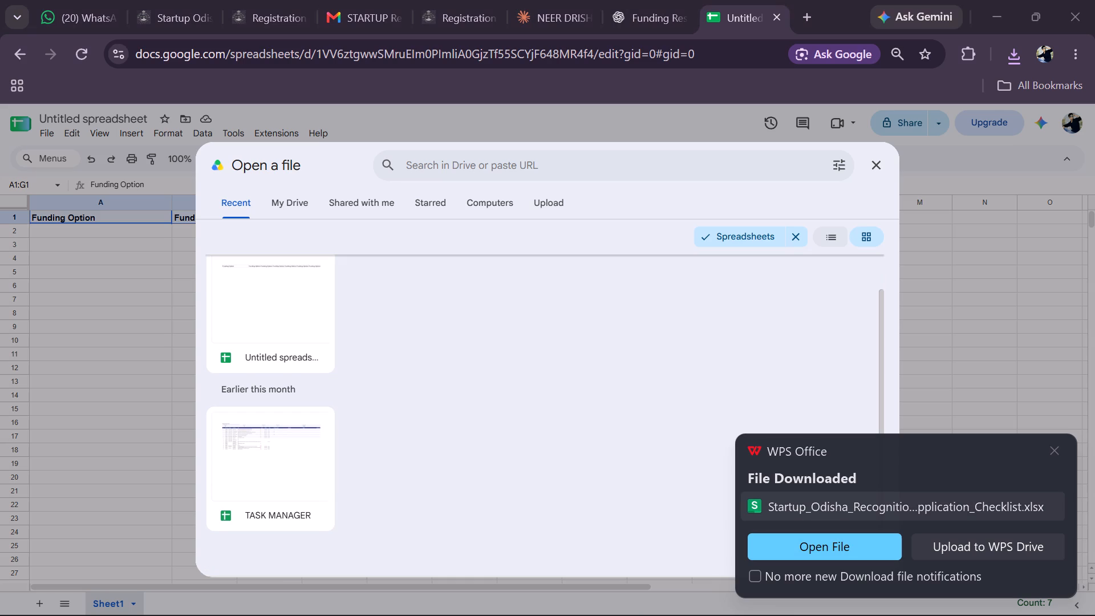
{"action": "left_click", "coordinate": [959, 502]}
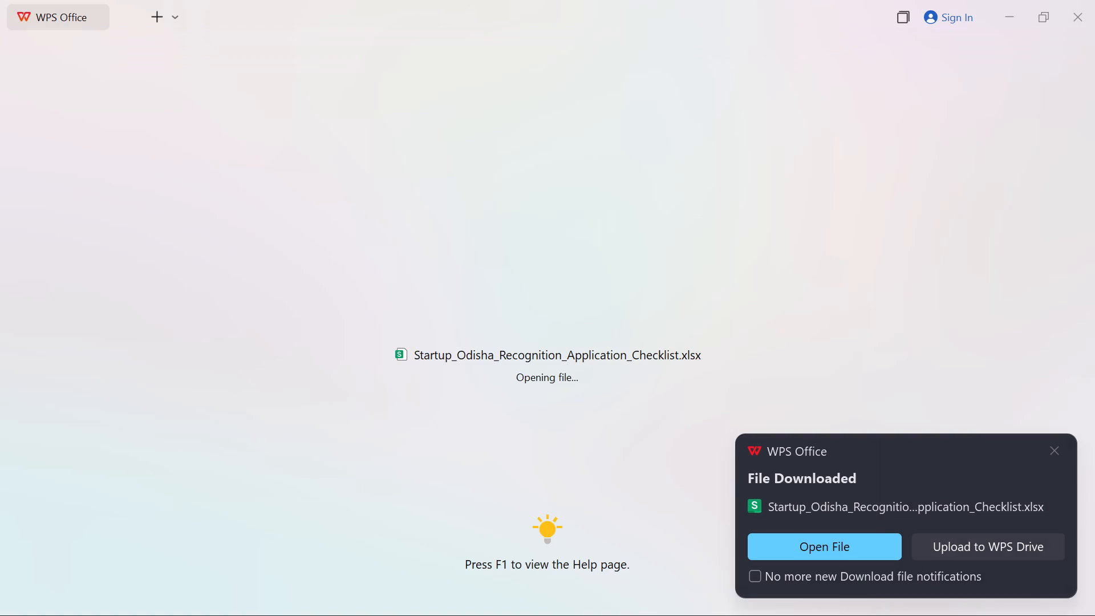
{"action": "left_click", "coordinate": [1074, 3]}
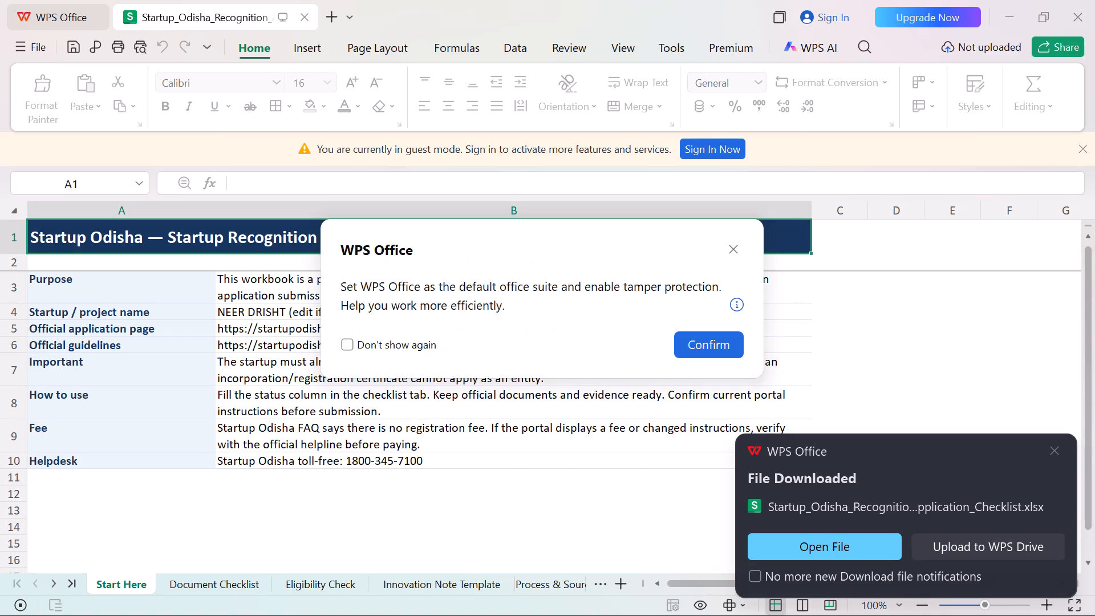
{"action": "left_click", "coordinate": [441, 514]}
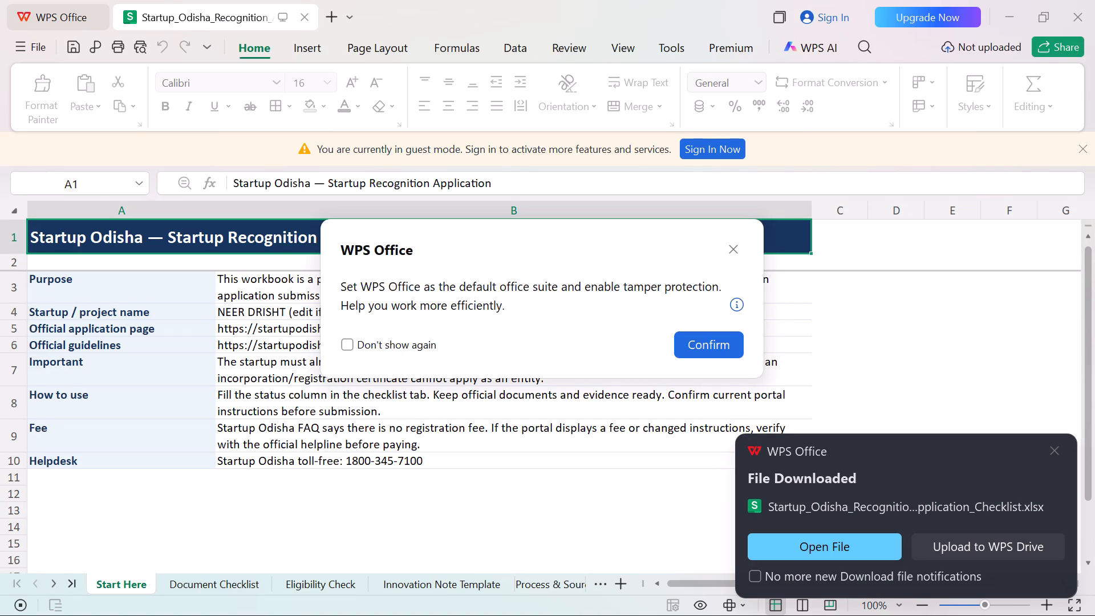
{"action": "left_click", "coordinate": [416, 480]}
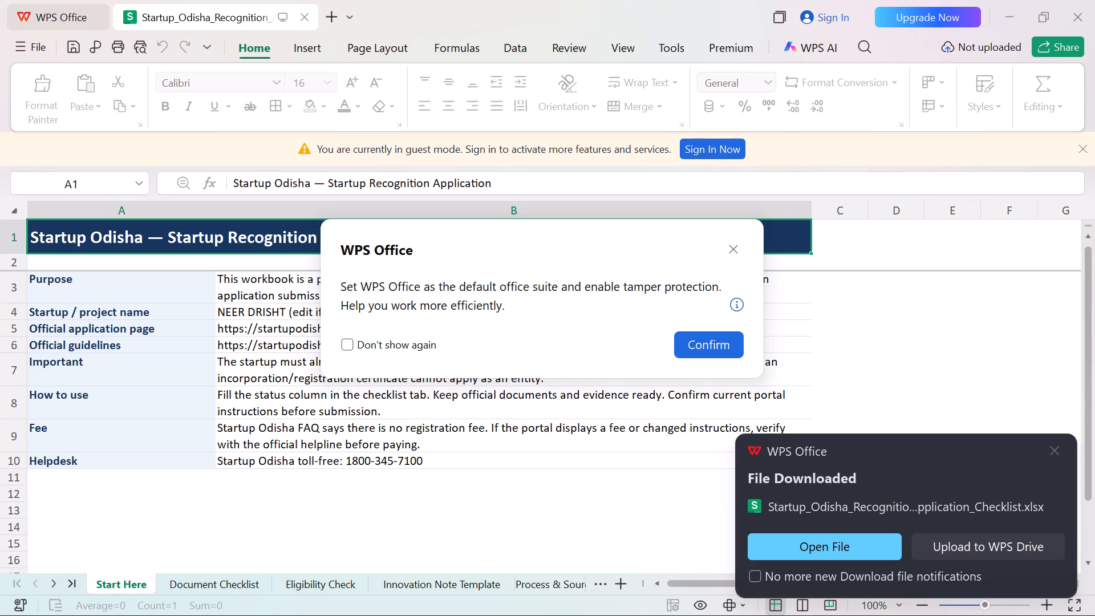
{"action": "left_click", "coordinate": [733, 256]}
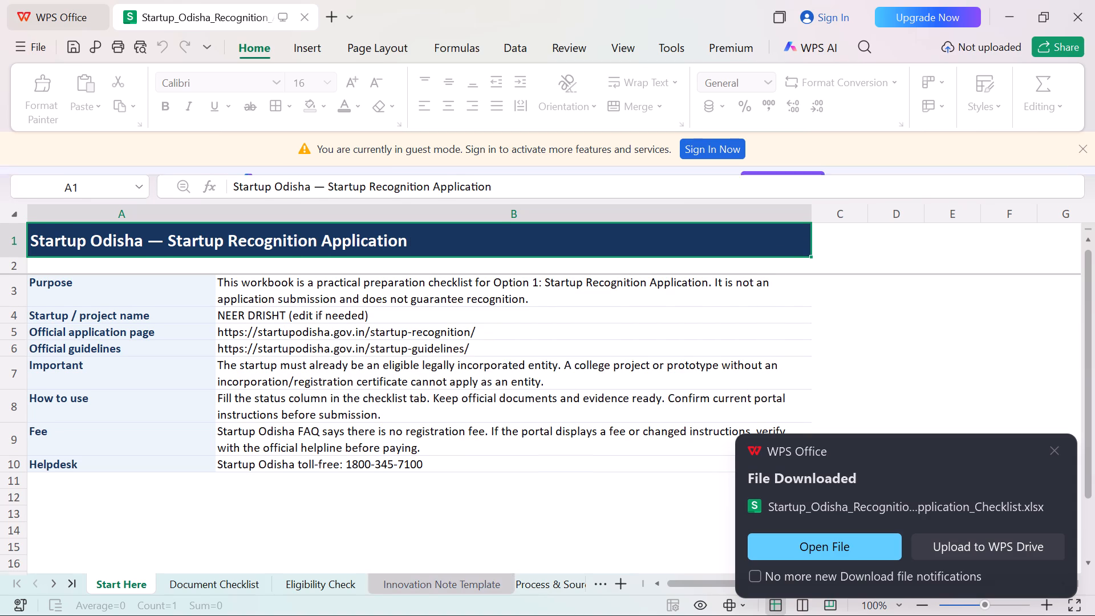
{"action": "scroll", "coordinate": [339, 448], "scroll_direction": "down", "scroll_amount": 2}
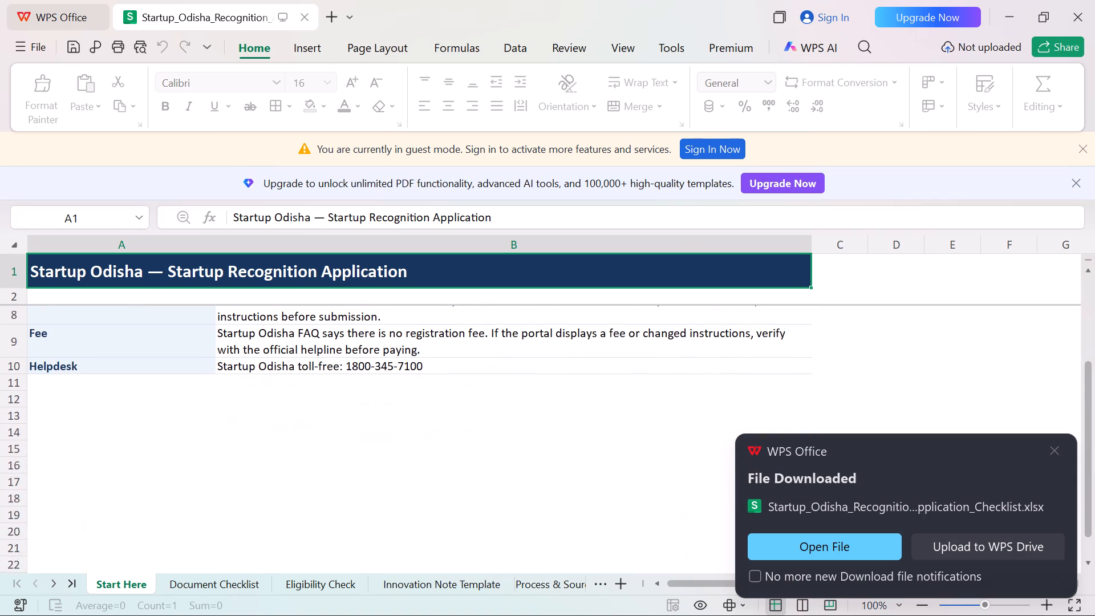
{"action": "scroll", "coordinate": [339, 448], "scroll_direction": "up", "scroll_amount": 7}
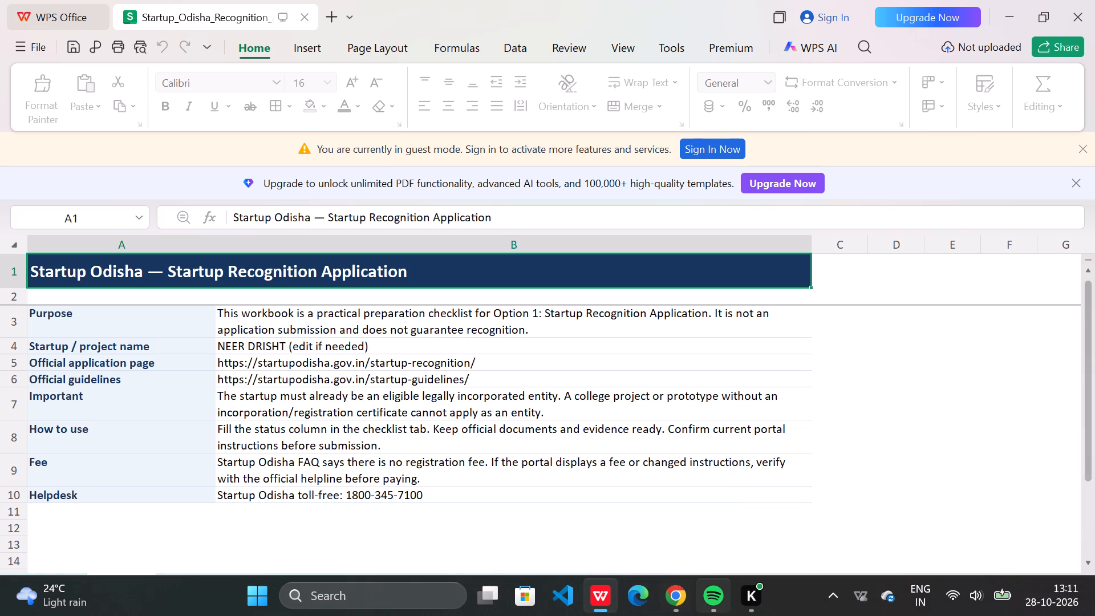
Return to the Untitled spreadsheet in Chrome, close the file picker, and extend the Funding Option fill across row 1 through I1.
{"action": "left_click", "coordinate": [671, 599]}
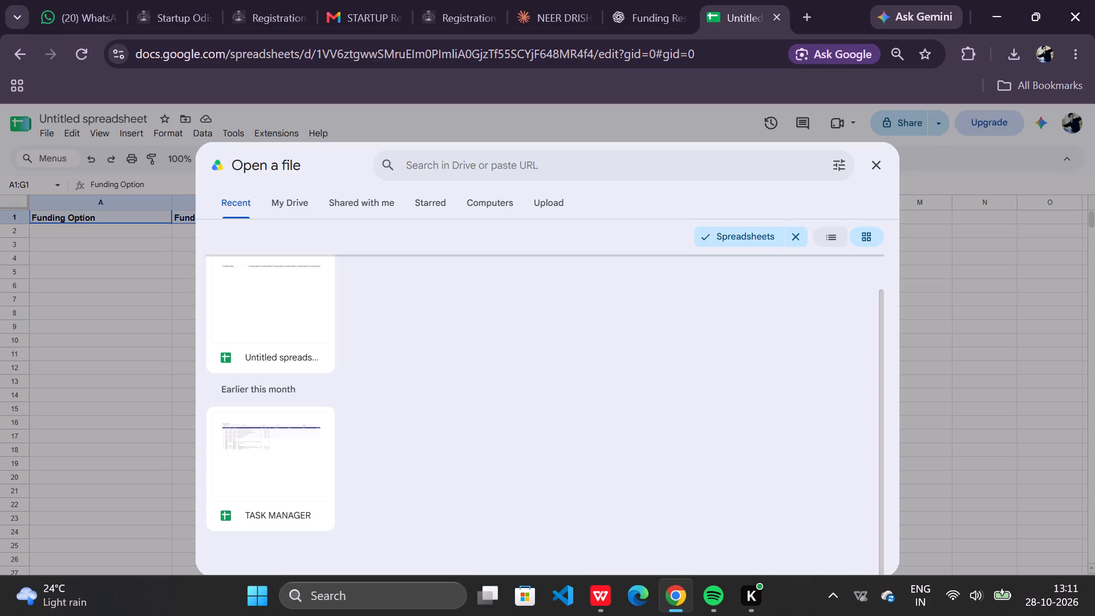
{"action": "left_click", "coordinate": [875, 165]}
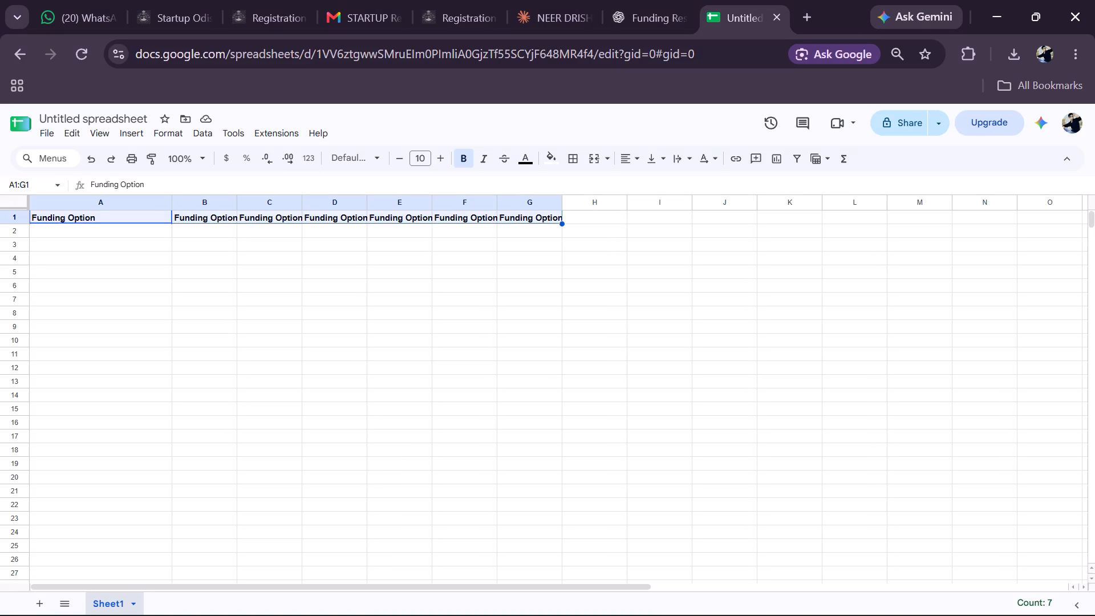
{"action": "left_click_drag", "start_coordinate": [562, 225], "coordinate": [634, 217]}
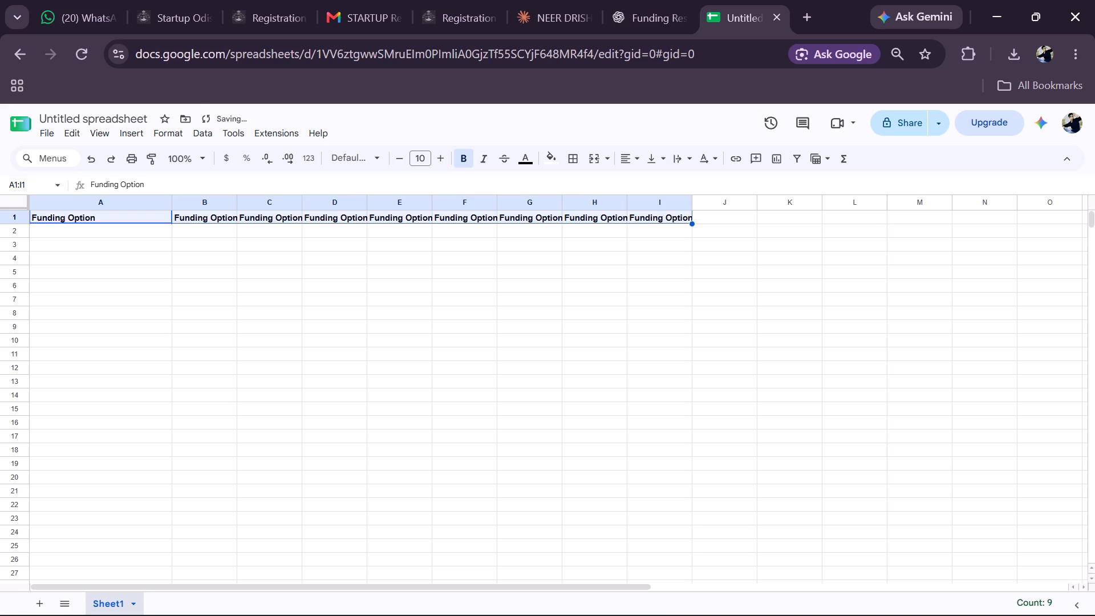
{"action": "key", "text": "Print"}
{"action": "left_click_drag", "start_coordinate": [5, 184], "coordinate": [1094, 552]}
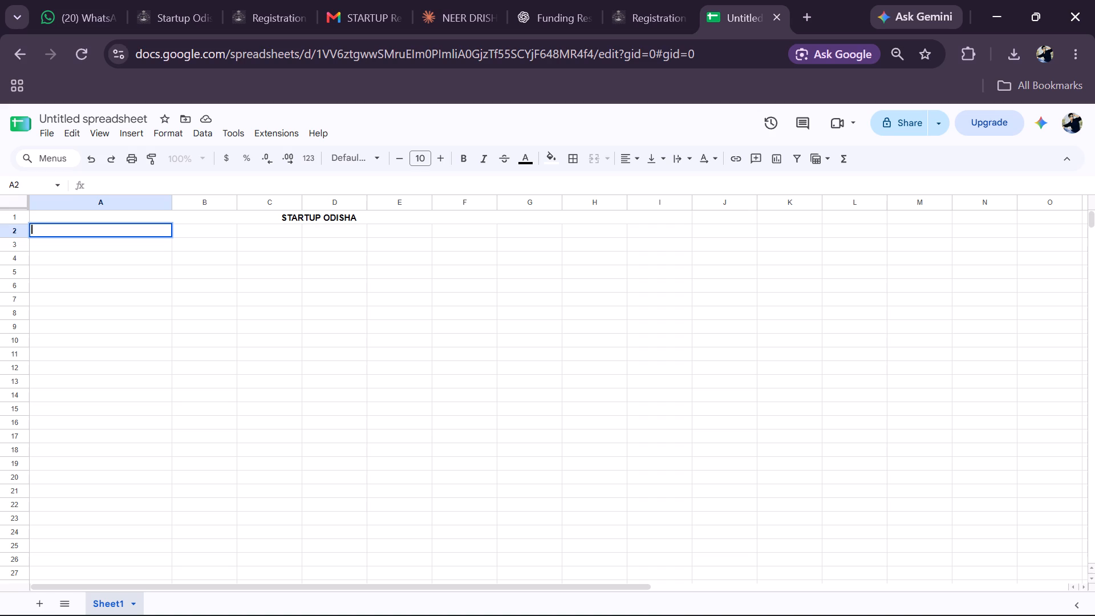
Enter "APPLICATION NAME" in cell A2 and make it bold.
{"action": "key", "text": "a"}
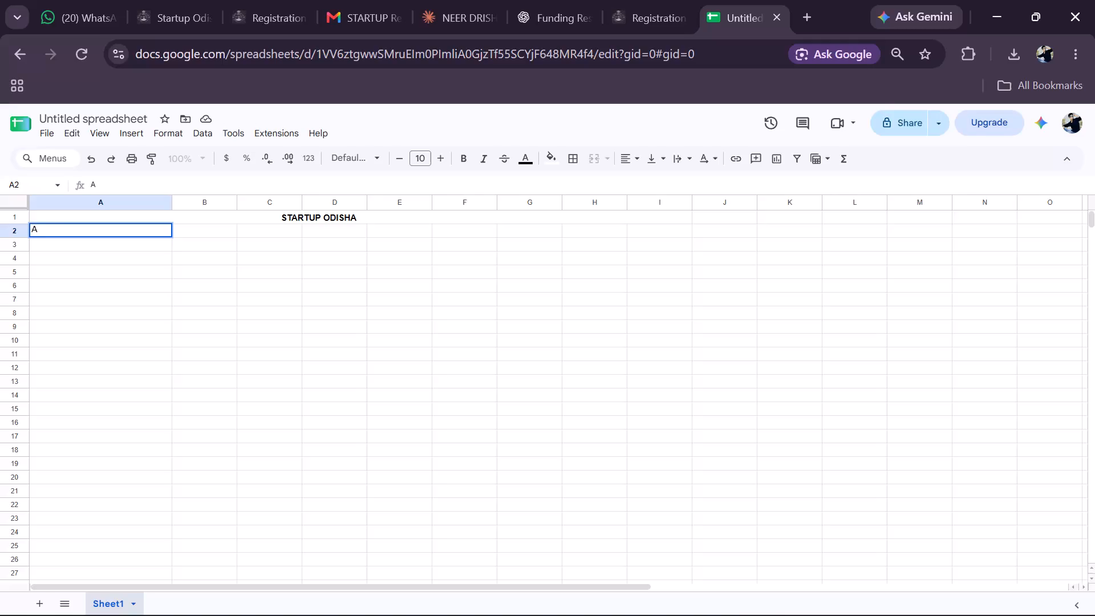
{"action": "type", "text": "PPLICATION"}
{"action": "key", "text": "space"}
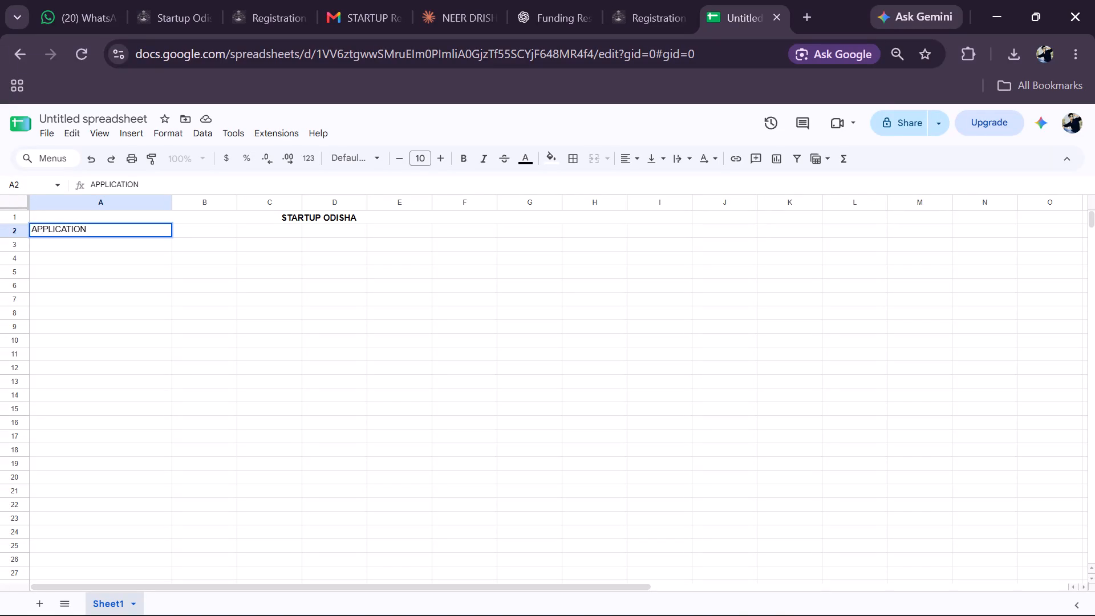
{"action": "type", "text": "NAME"}
{"action": "left_click_drag", "start_coordinate": [119, 225], "coordinate": [31, 229]}
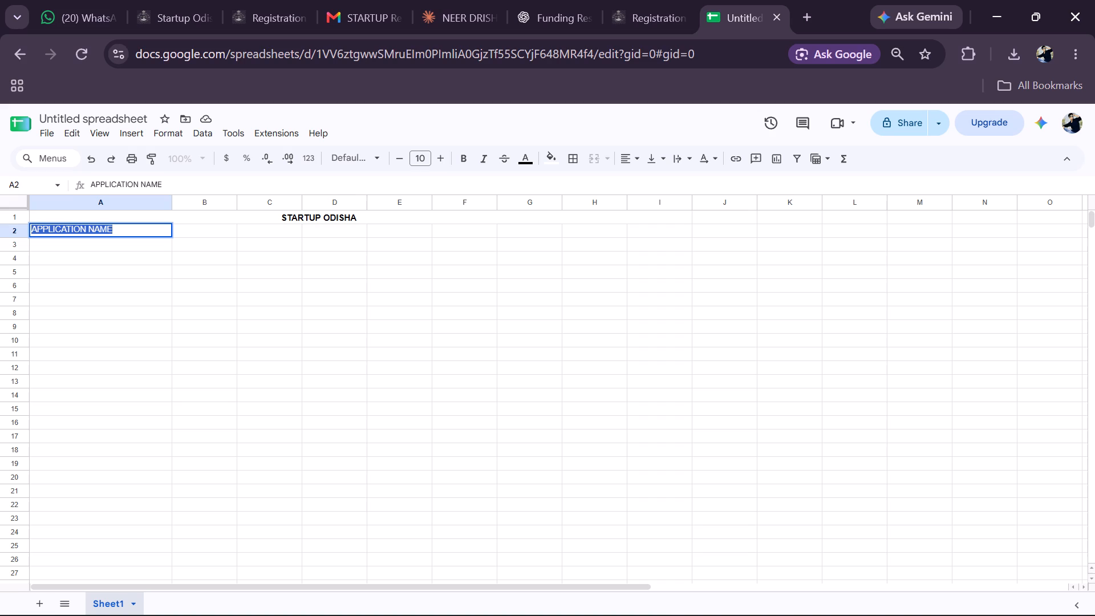
{"action": "key", "text": "ctrl+b"}
{"action": "left_click", "coordinate": [131, 261]}
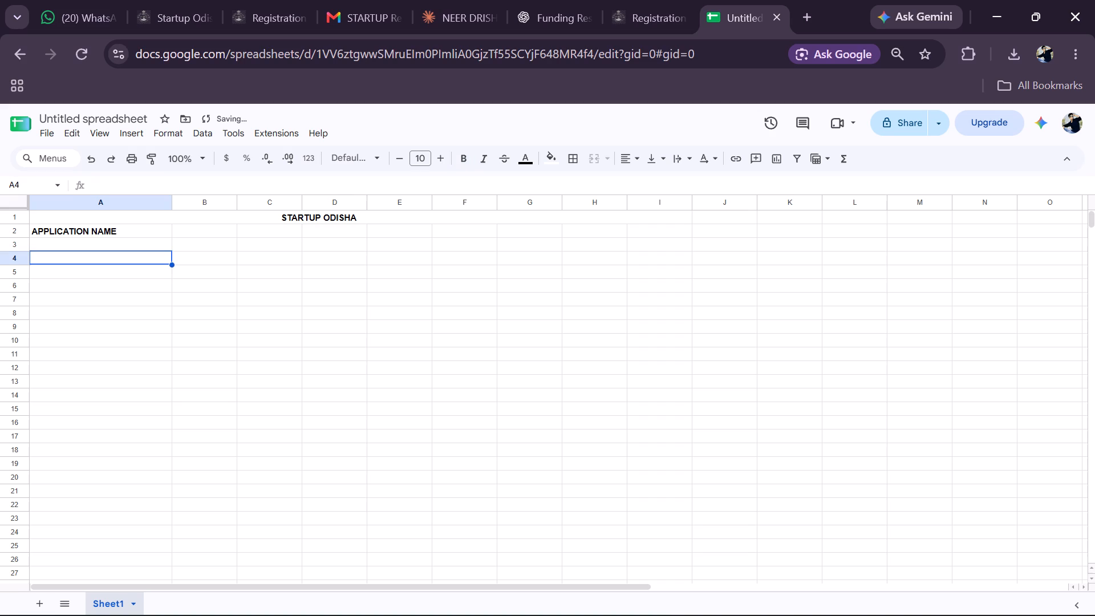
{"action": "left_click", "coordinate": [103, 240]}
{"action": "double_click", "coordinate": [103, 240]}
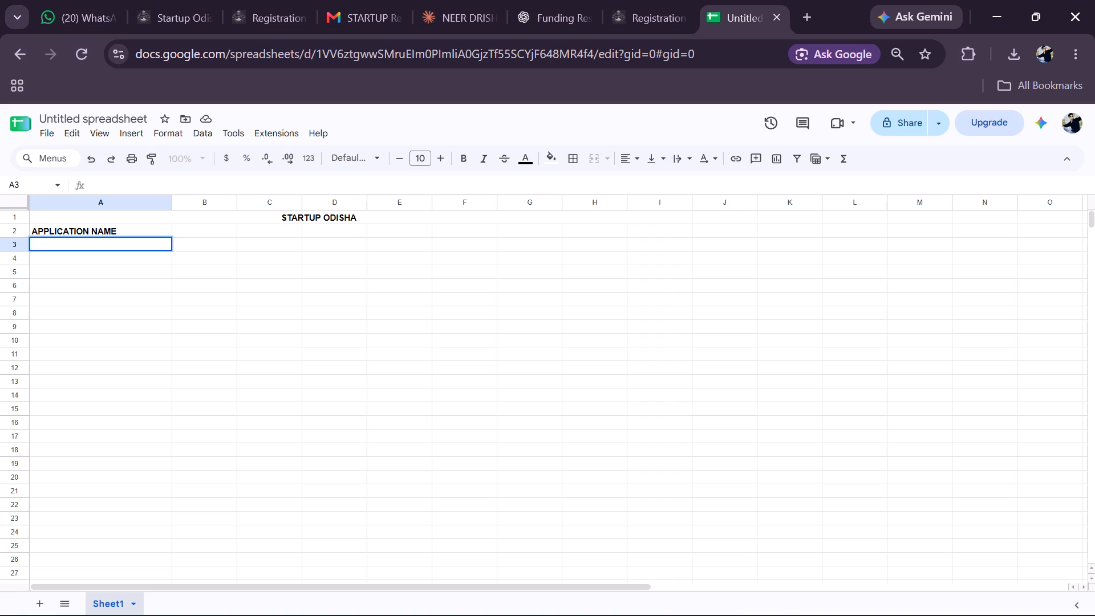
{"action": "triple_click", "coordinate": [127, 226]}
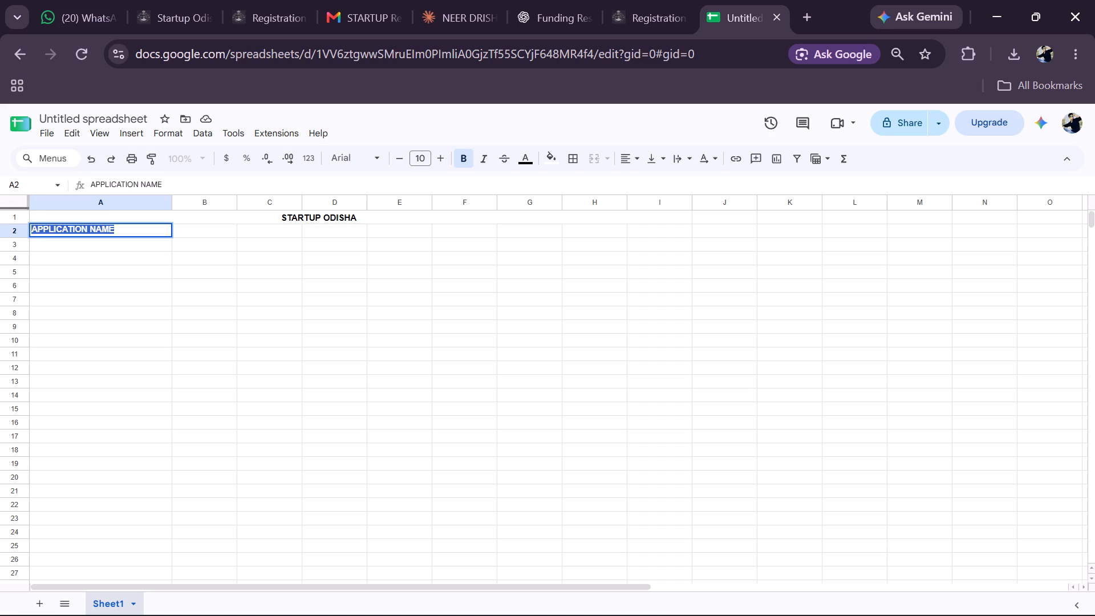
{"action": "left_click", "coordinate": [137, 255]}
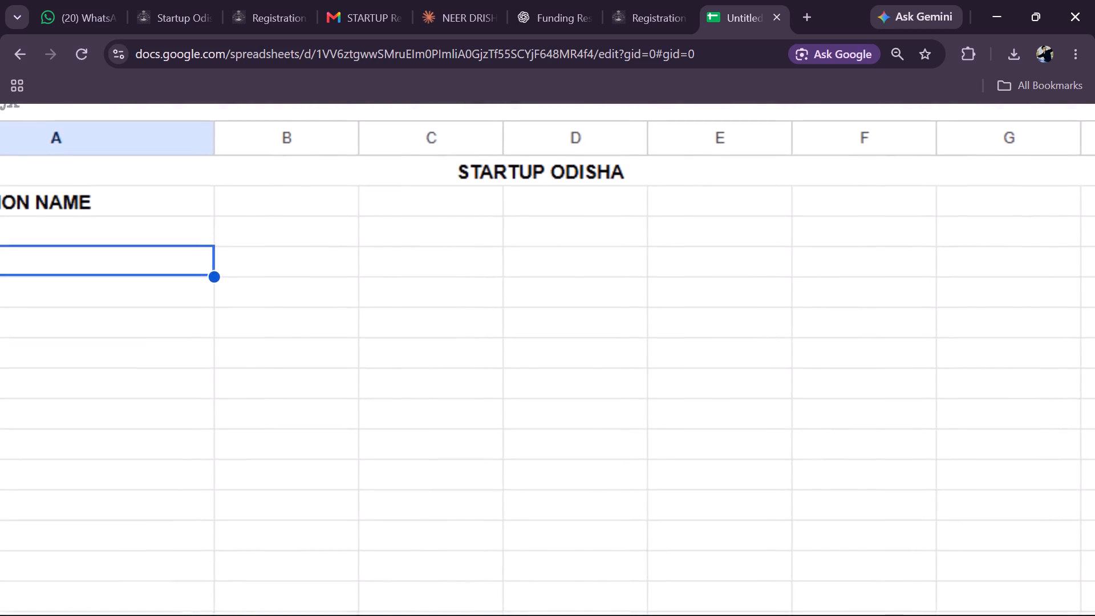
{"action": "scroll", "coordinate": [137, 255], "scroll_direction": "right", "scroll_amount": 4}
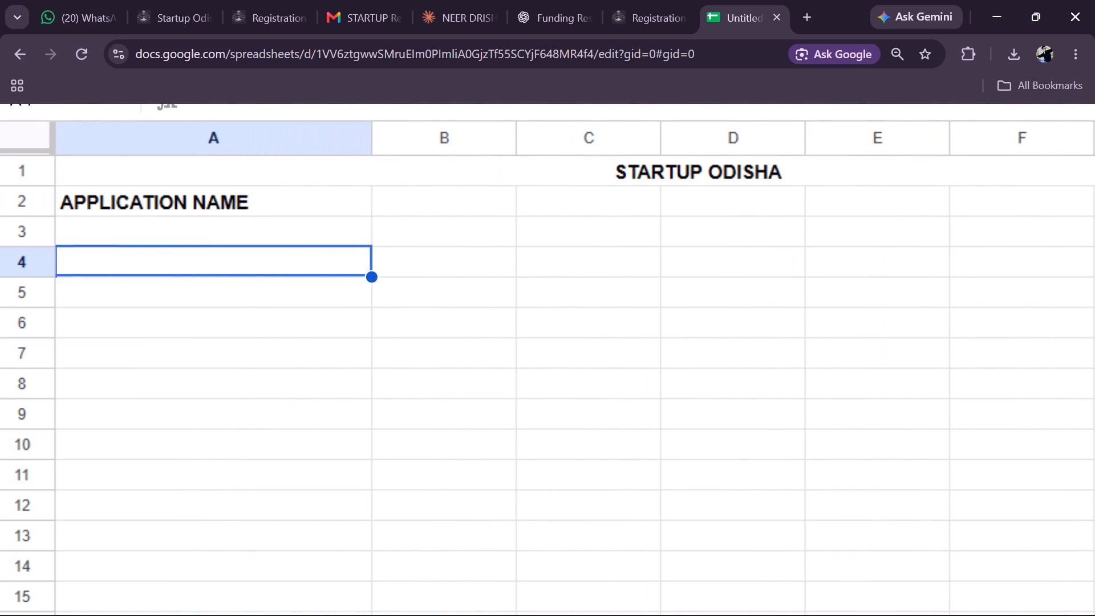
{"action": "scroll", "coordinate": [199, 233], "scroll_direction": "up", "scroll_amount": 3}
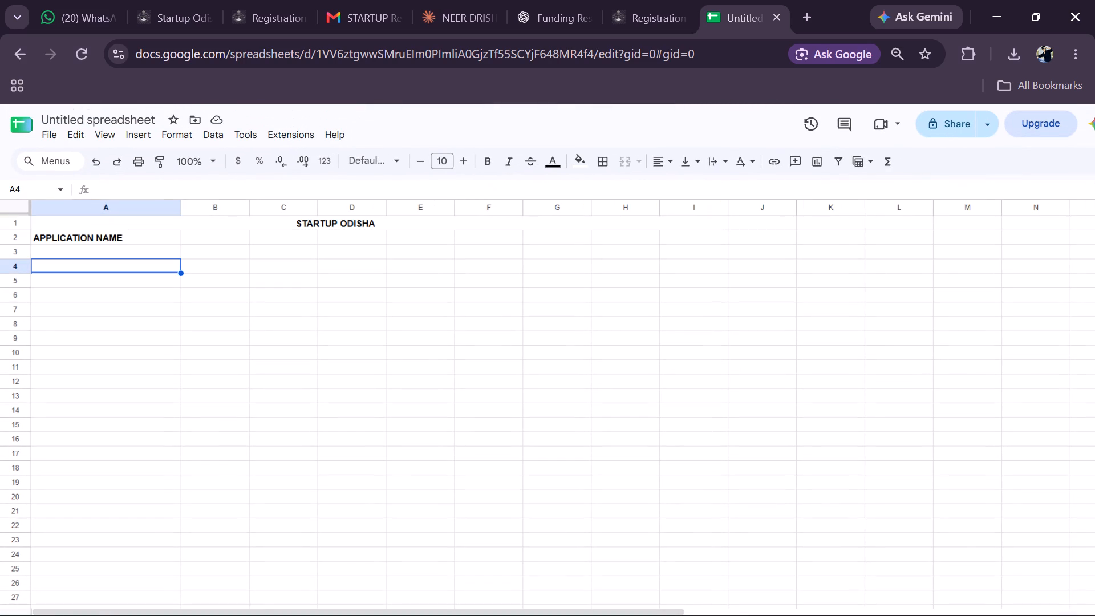
Increase the font size of the STARTUP ODISHA heading text in row 1 to 20.
{"action": "double_click", "coordinate": [344, 227]}
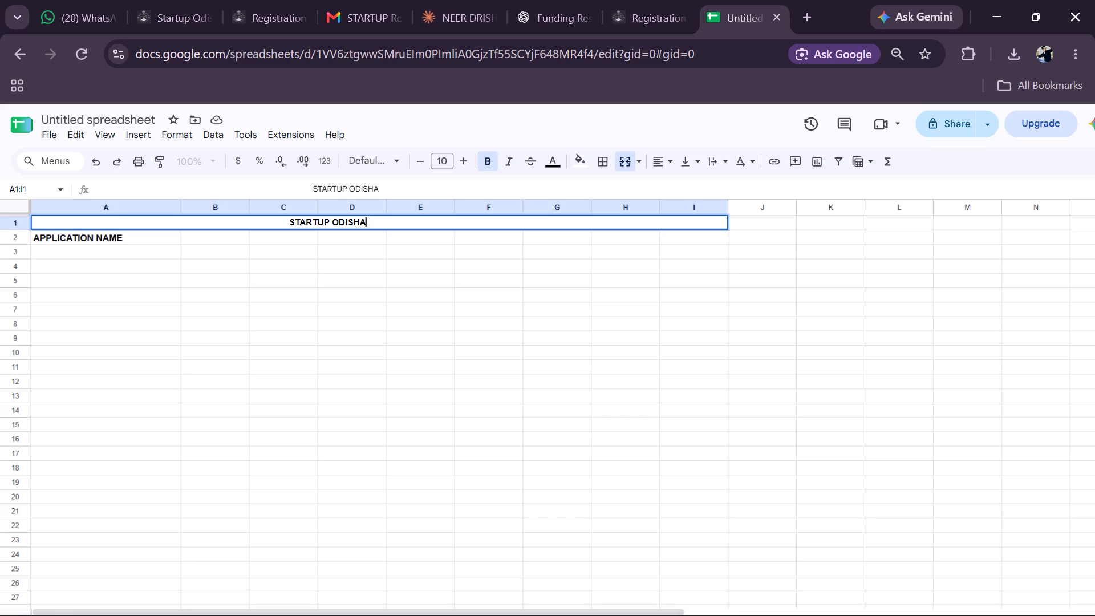
{"action": "left_click_drag", "start_coordinate": [375, 221], "coordinate": [293, 224]}
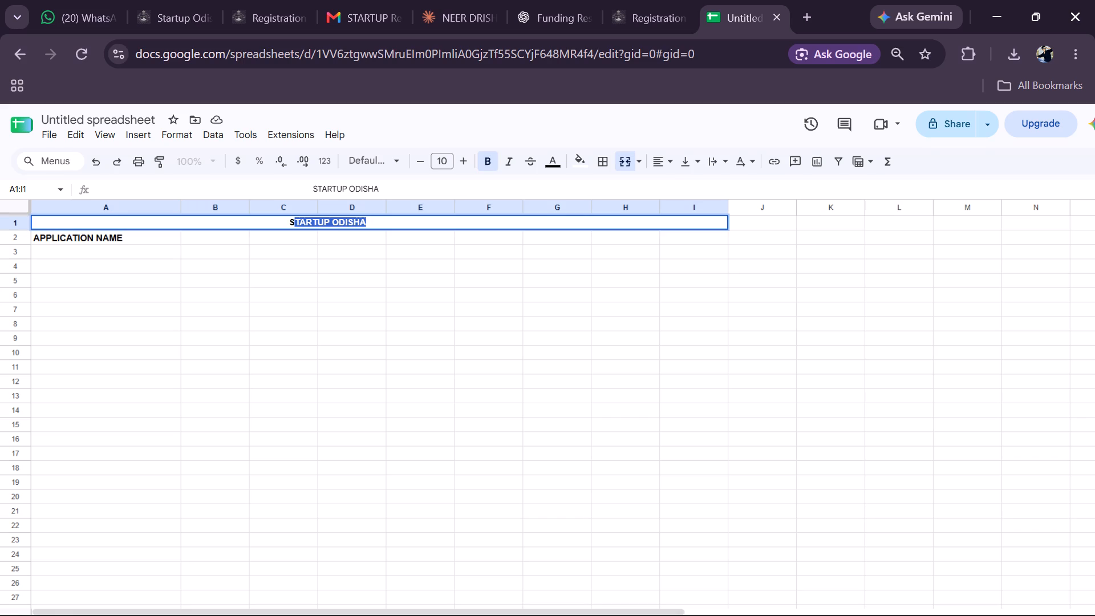
{"action": "left_click_drag", "start_coordinate": [293, 224], "coordinate": [286, 224]}
{"action": "triple_click", "coordinate": [464, 160]}
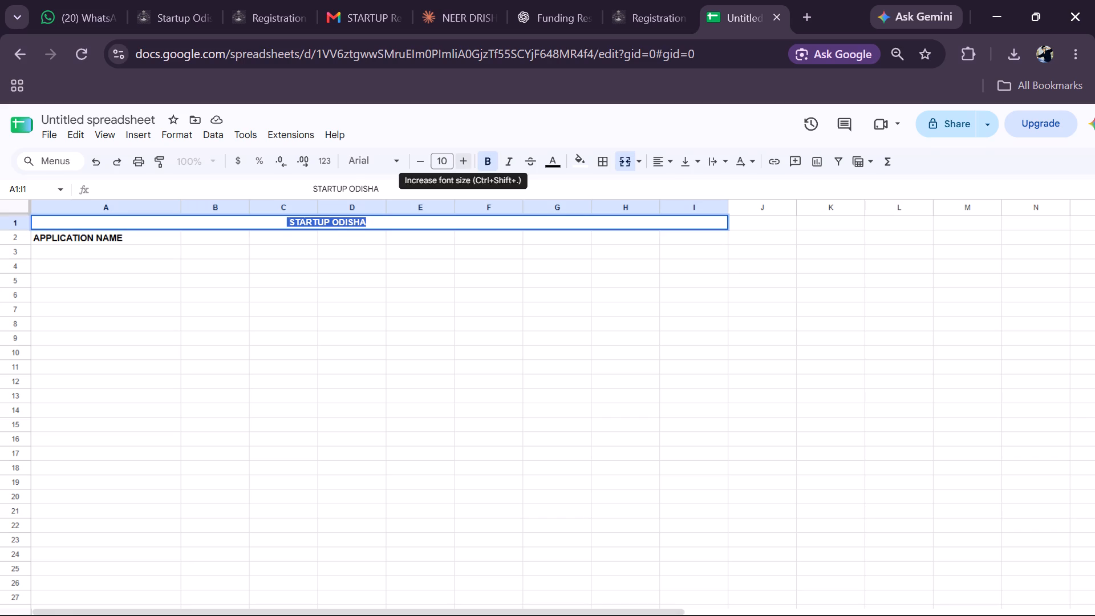
{"action": "triple_click", "coordinate": [464, 160]}
{"action": "triple_click", "coordinate": [464, 160]}
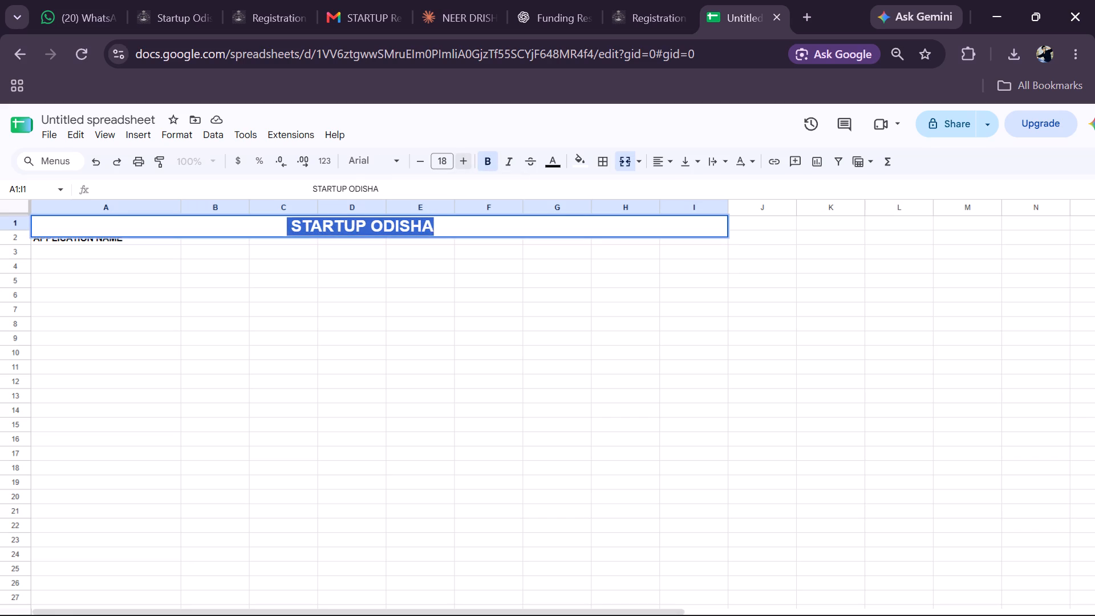
{"action": "left_click", "coordinate": [464, 160]}
{"action": "scroll", "coordinate": [315, 331], "scroll_direction": "up", "scroll_amount": 3}
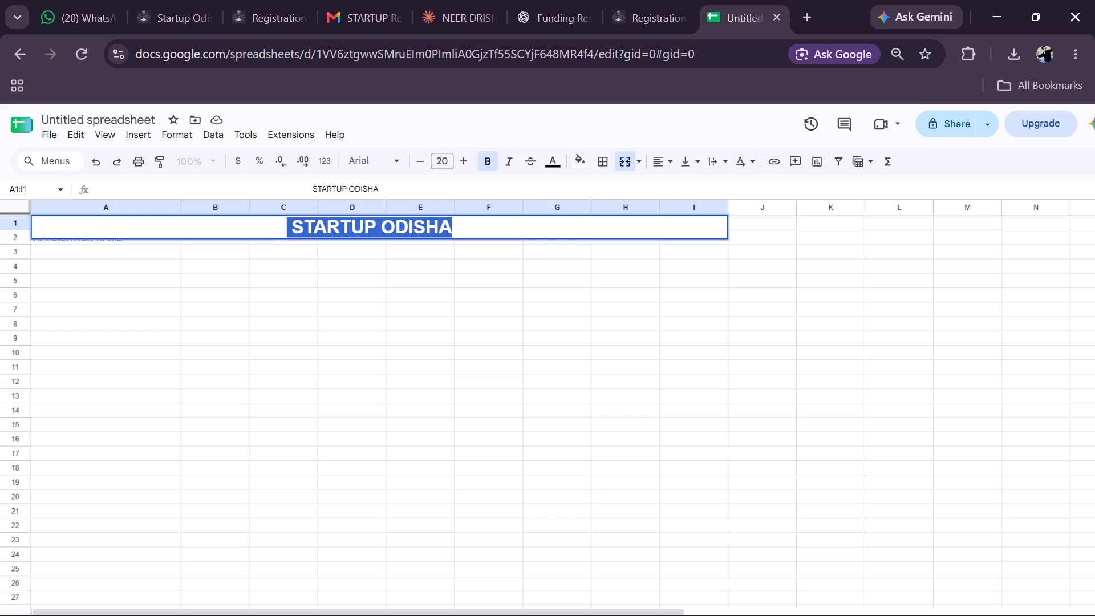
Increase the font size of the APPLICATION NAME text in A2 to 12.
{"action": "double_click", "coordinate": [104, 244]}
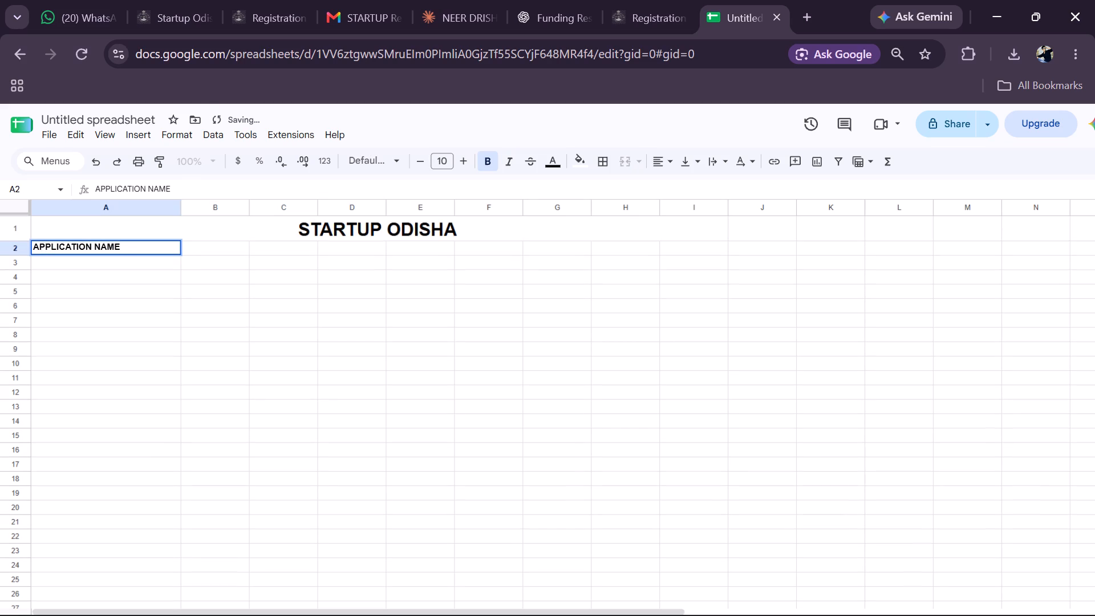
{"action": "left_click_drag", "start_coordinate": [129, 245], "coordinate": [33, 241]}
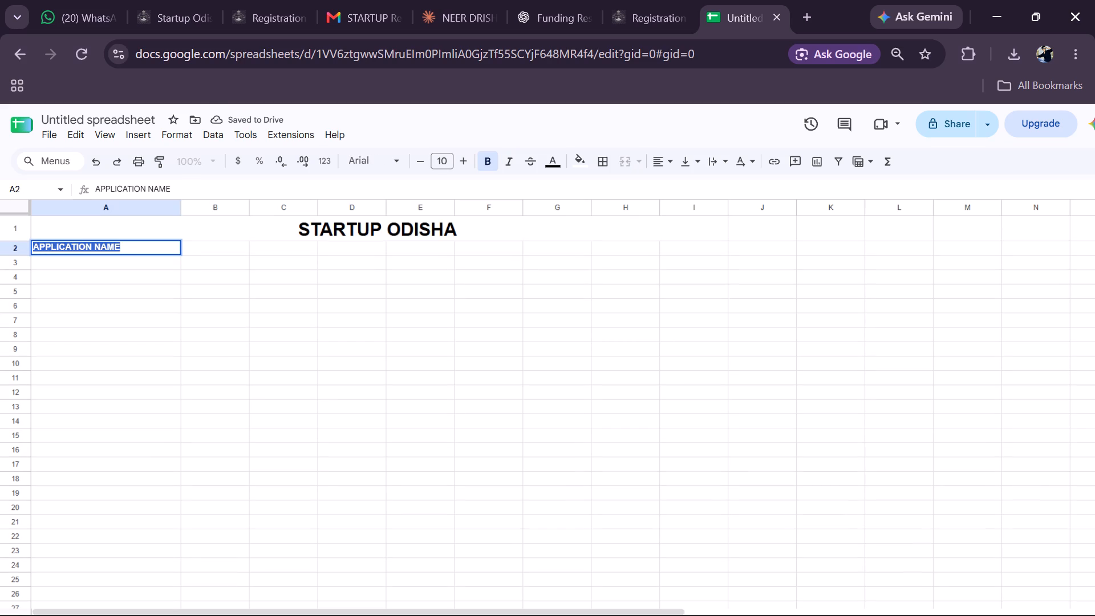
{"action": "left_click", "coordinate": [459, 161]}
{"action": "left_click", "coordinate": [459, 161]}
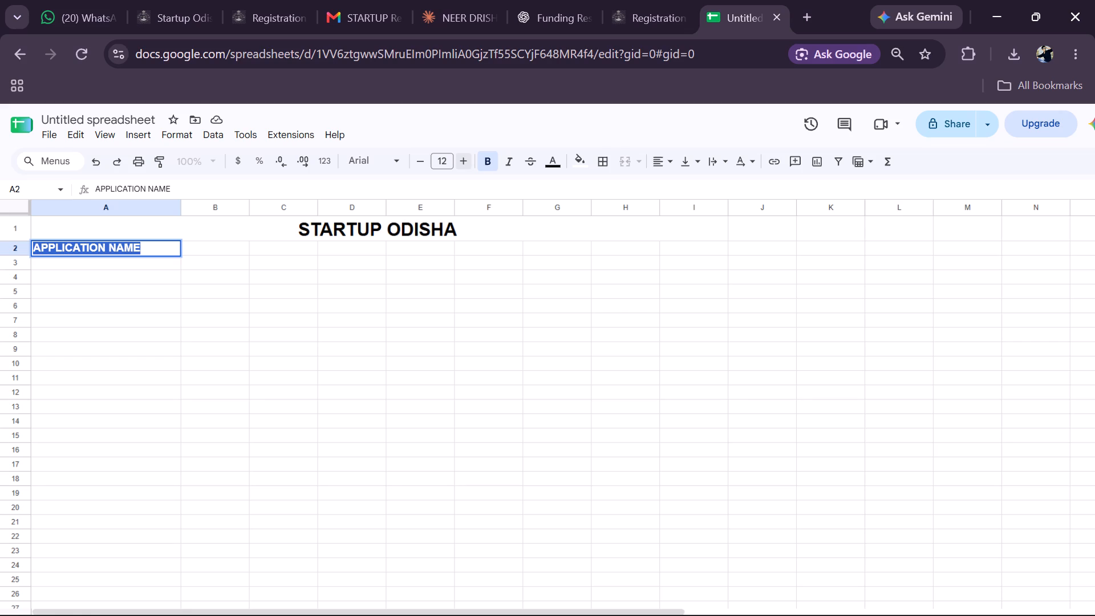
{"action": "left_click", "coordinate": [320, 352]}
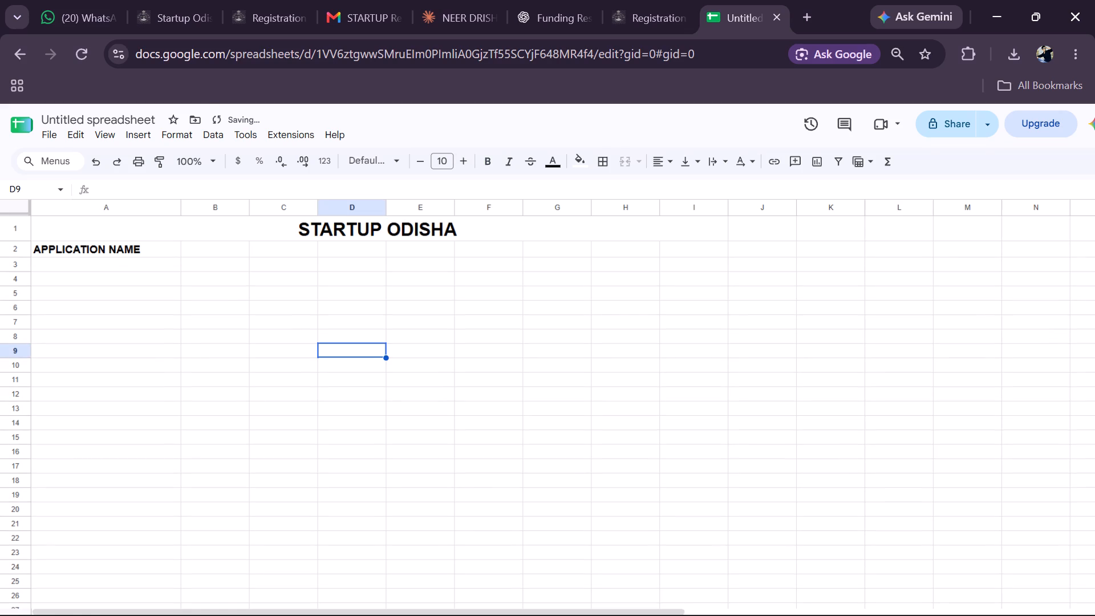
Copy "Startup Recognition Application" from the Startup Odisha portal's application table into cell A3 of the Untitled spreadsheet.
{"action": "double_click", "coordinate": [90, 265]}
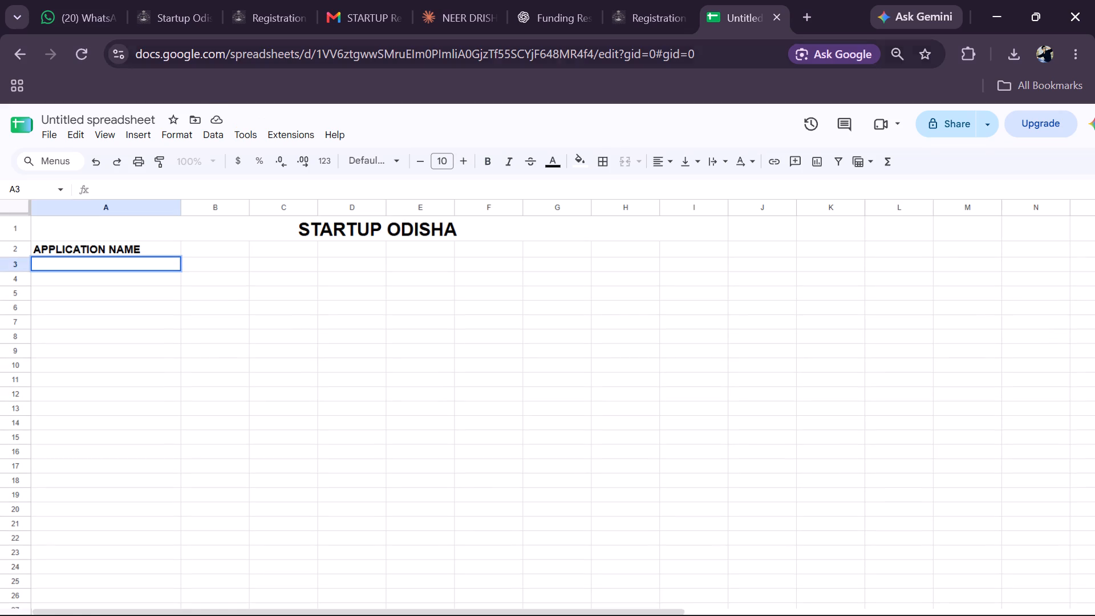
{"action": "left_click_drag", "start_coordinate": [651, 0], "coordinate": [561, 282]}
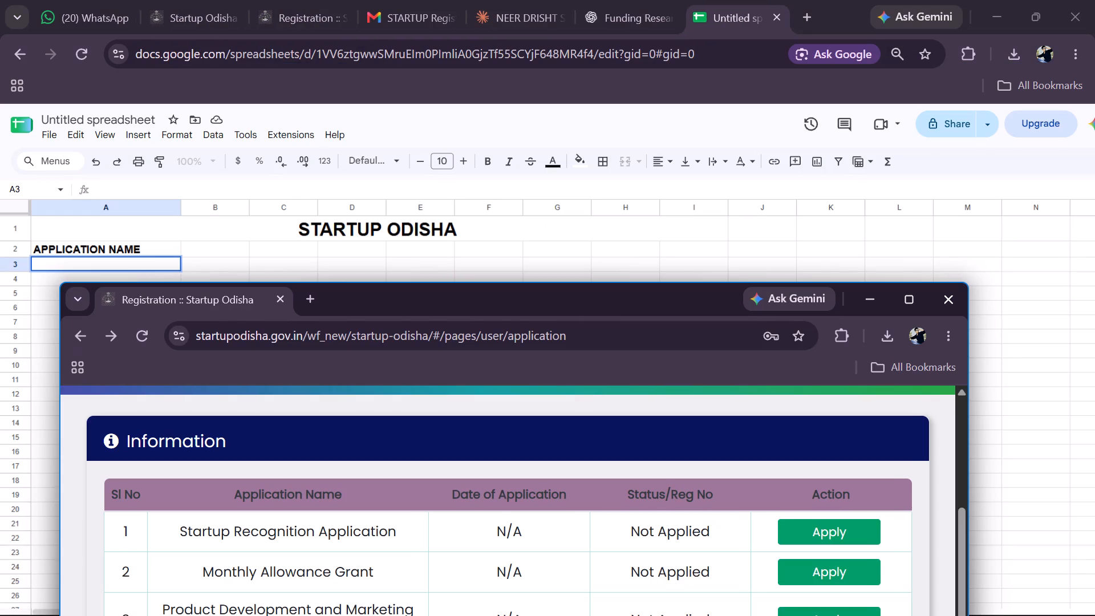
{"action": "left_click_drag", "start_coordinate": [215, 295], "coordinate": [638, 0]}
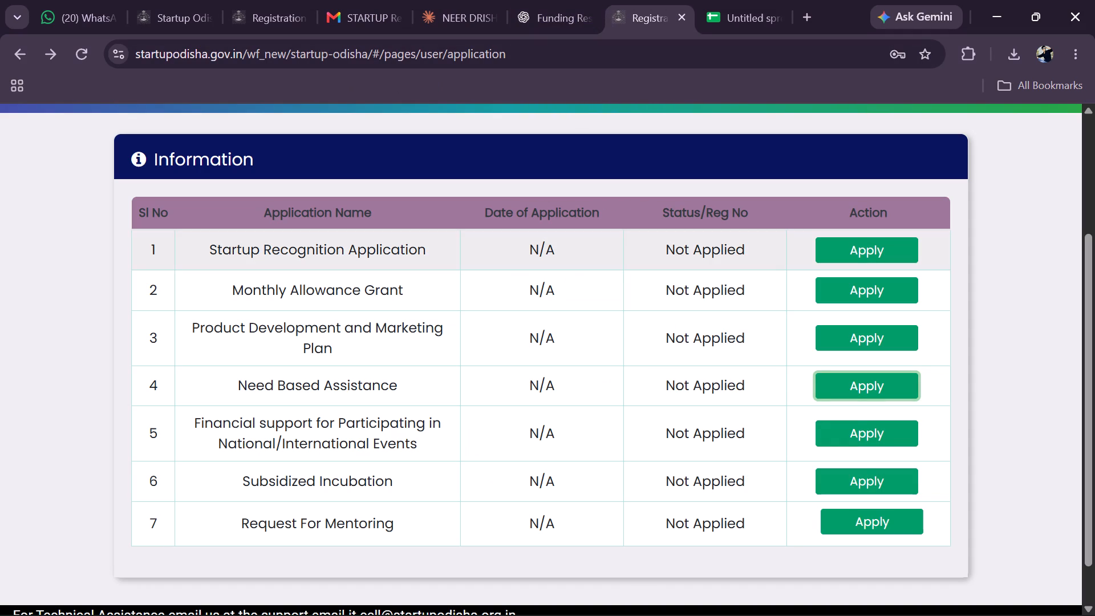
{"action": "left_click_drag", "start_coordinate": [430, 248], "coordinate": [208, 245]}
{"action": "key", "text": "ctrl+c"}
{"action": "left_click", "coordinate": [208, 245], "text": "ctrl"}
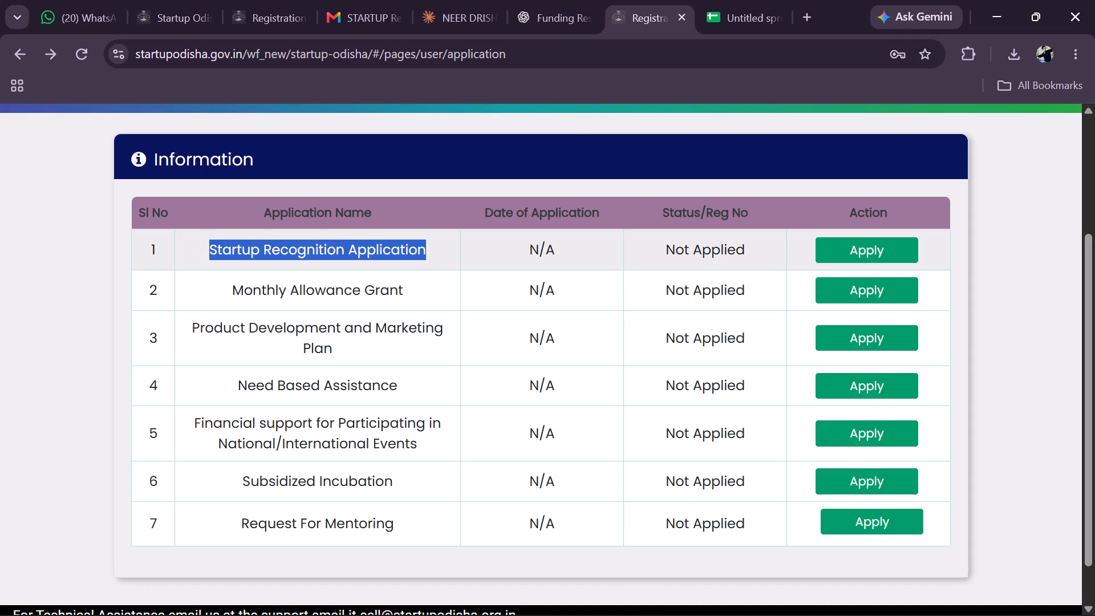
{"action": "left_click", "coordinate": [735, 0]}
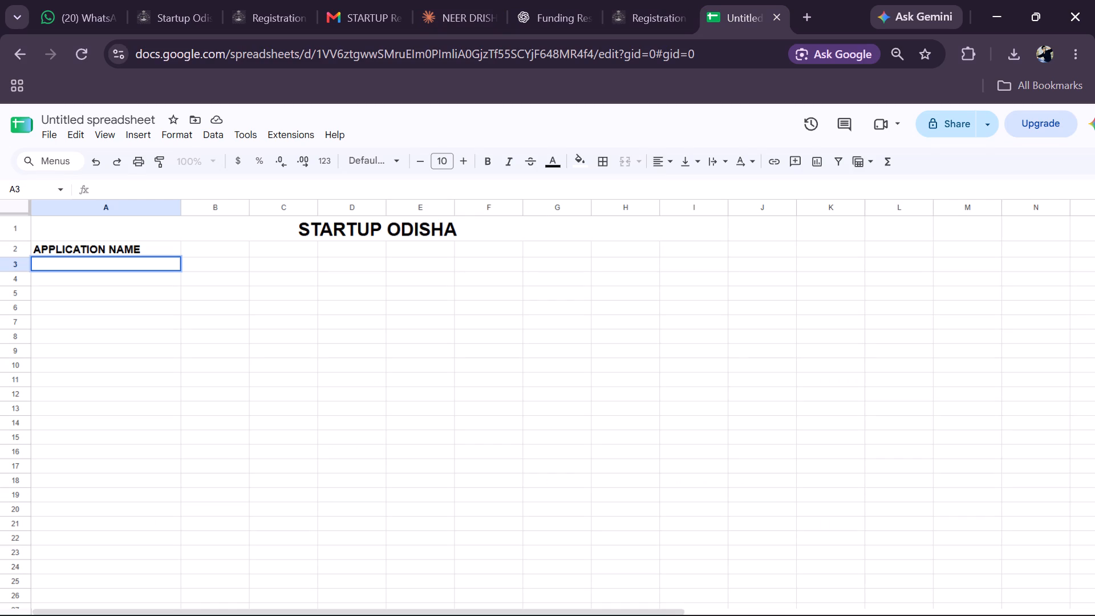
{"action": "key", "text": "ctrl+v"}
{"action": "double_click", "coordinate": [47, 287], "text": "ctrl"}
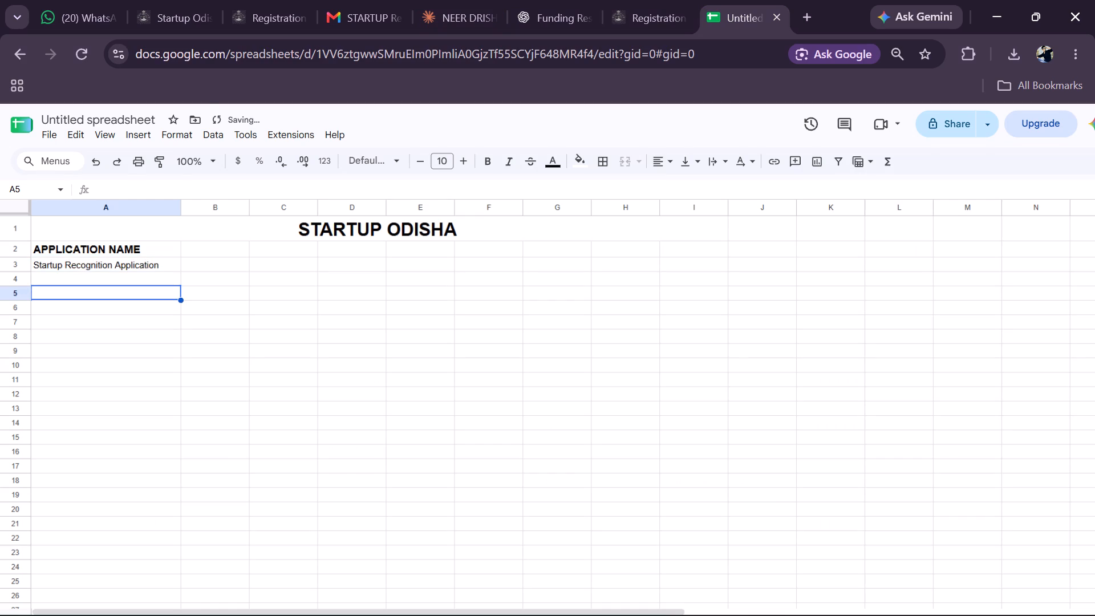
Increase the font size of the Startup Recognition Application text in cell A3 to 12.
{"action": "double_click", "coordinate": [163, 262]}
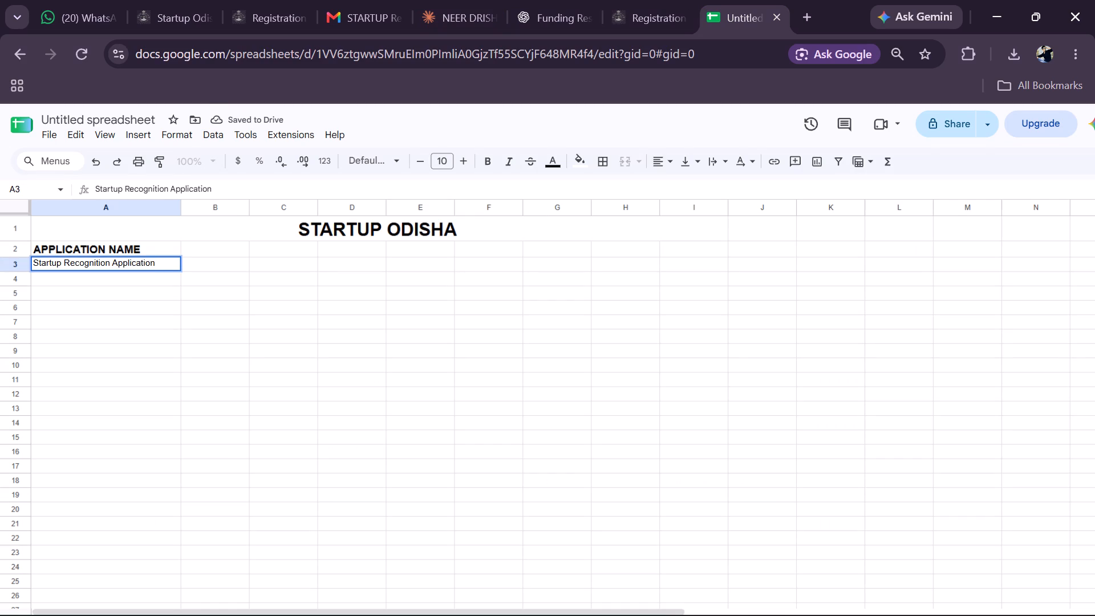
{"action": "left_click", "coordinate": [234, 288]}
{"action": "left_click", "coordinate": [151, 264]}
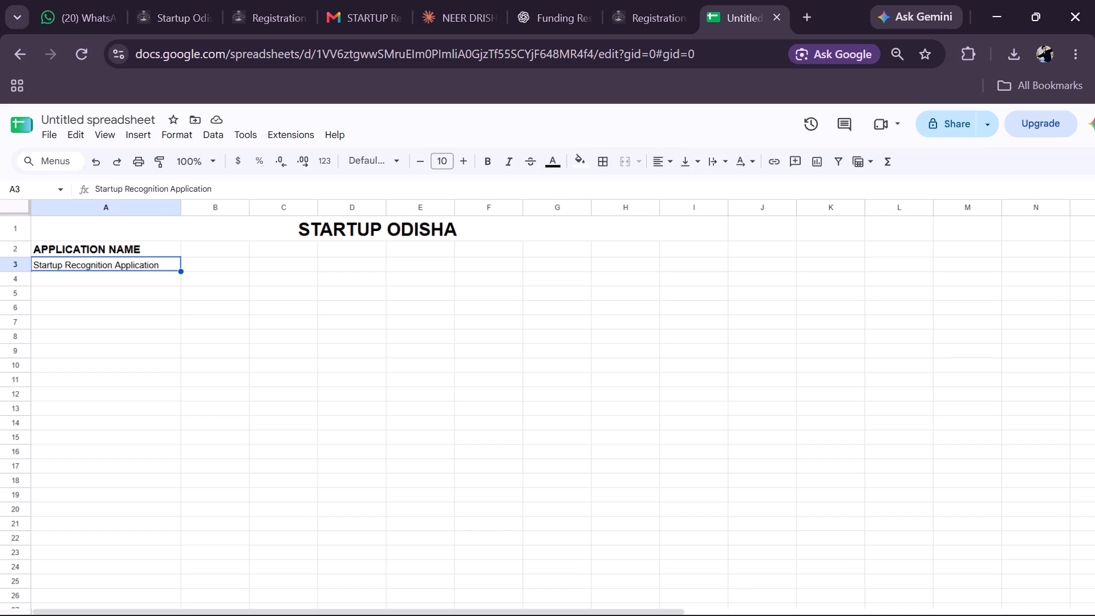
{"action": "double_click", "coordinate": [464, 160]}
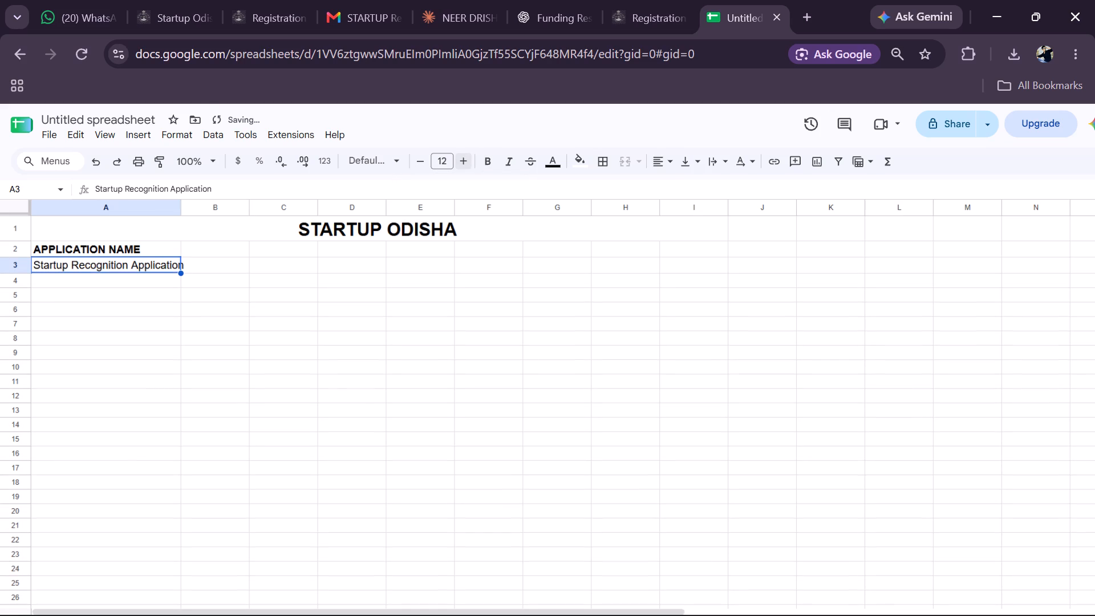
Widen column A slightly so the Startup Recognition Application text fits inside it.
{"action": "left_click", "coordinate": [173, 207]}
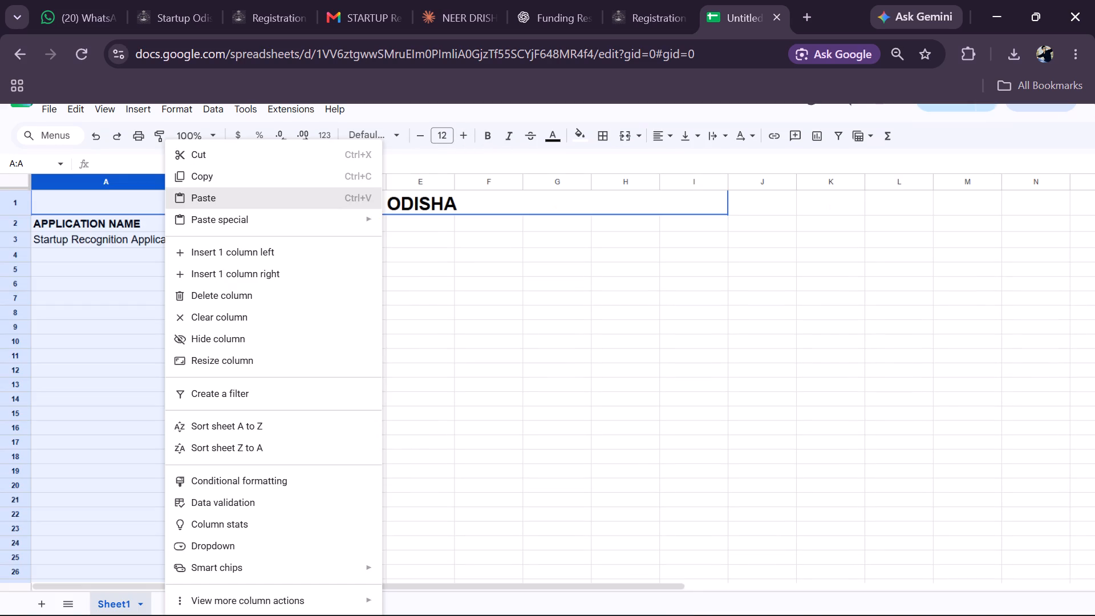
{"action": "left_click", "coordinate": [412, 327]}
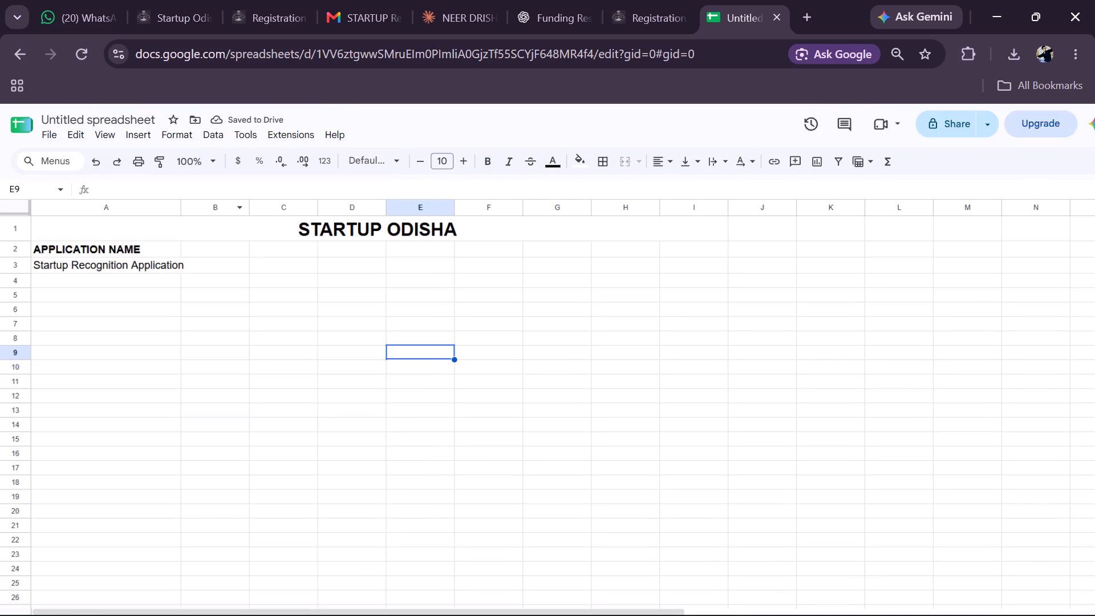
{"action": "left_click_drag", "start_coordinate": [181, 209], "coordinate": [189, 209]}
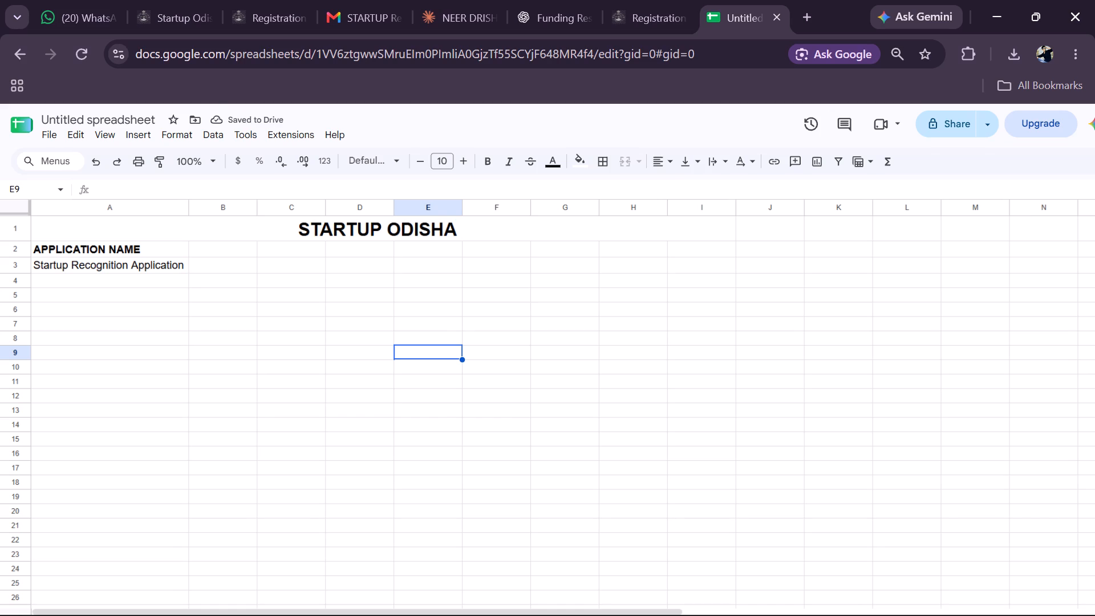
Enter "FUND" as a column heading in cell B2 and make it bold.
{"action": "double_click", "coordinate": [213, 245]}
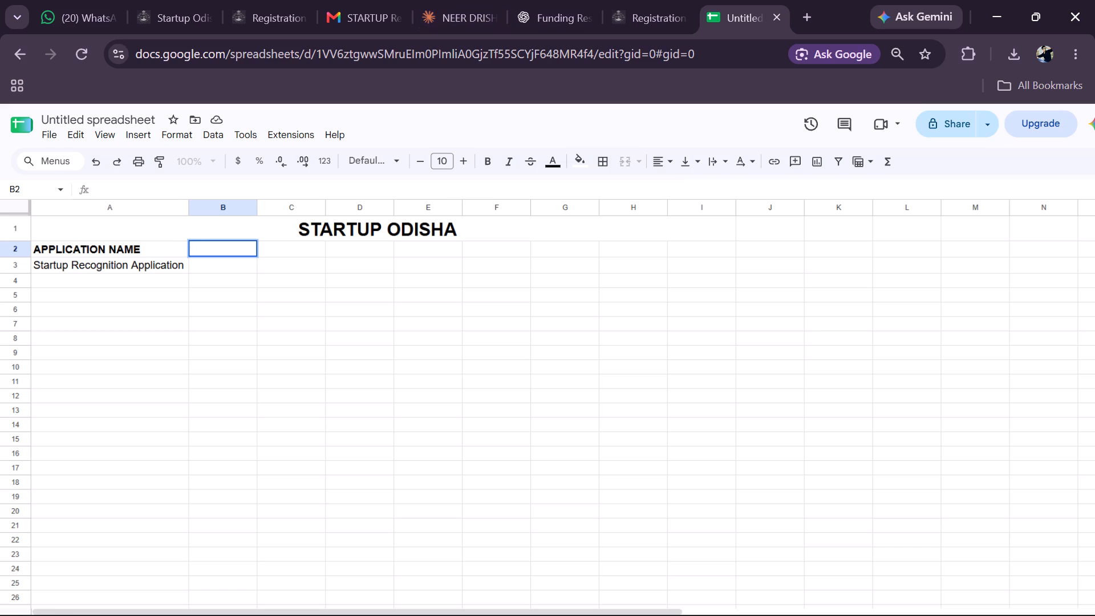
{"action": "type", "text": "fUBD"}
{"action": "key", "text": "BackSpace"}
{"action": "key", "text": "BackSpace"}
{"action": "key", "text": "BackSpace"}
{"action": "key", "text": "BackSpace"}
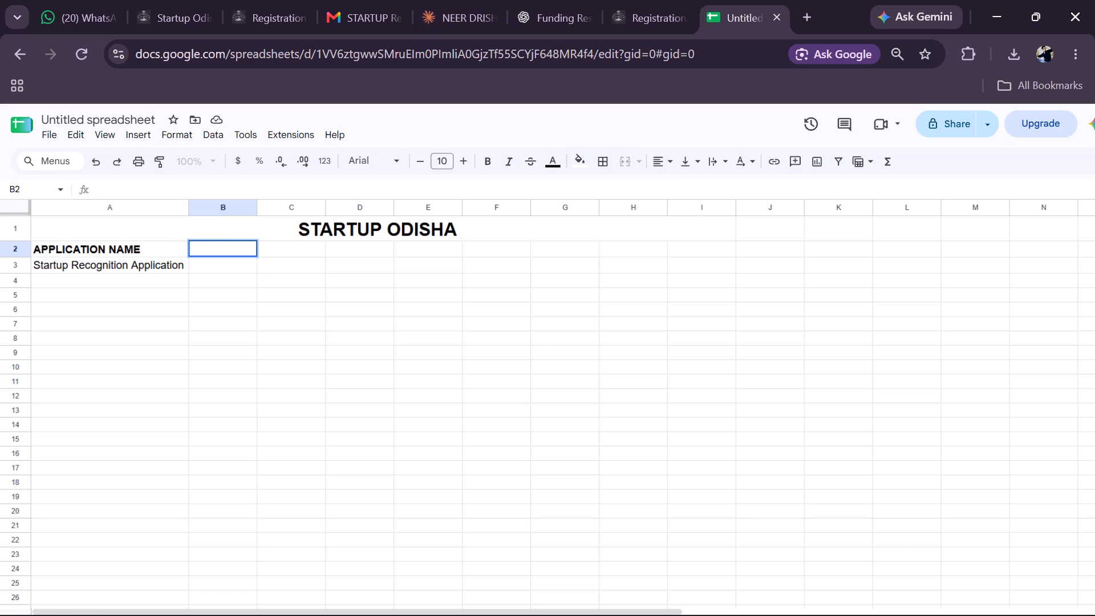
{"action": "type", "text": "FU"}
{"action": "type", "text": "ND"}
{"action": "left_click_drag", "start_coordinate": [220, 246], "coordinate": [198, 246]}
{"action": "left_click_drag", "start_coordinate": [198, 246], "coordinate": [190, 246]}
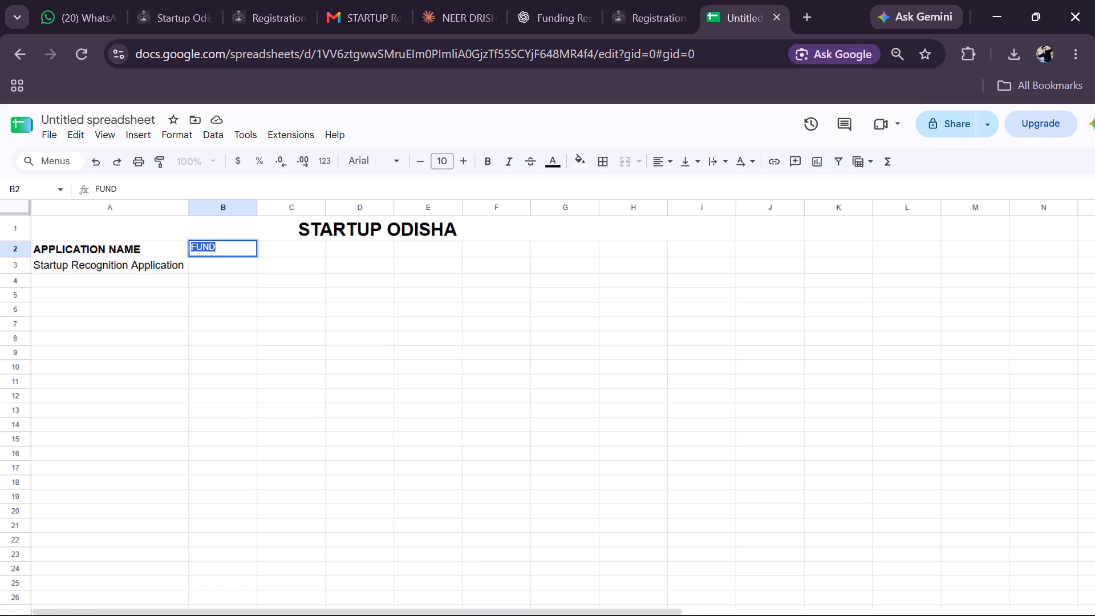
{"action": "key", "text": "ctrl+b"}
{"action": "left_click", "coordinate": [190, 246], "text": "ctrl"}
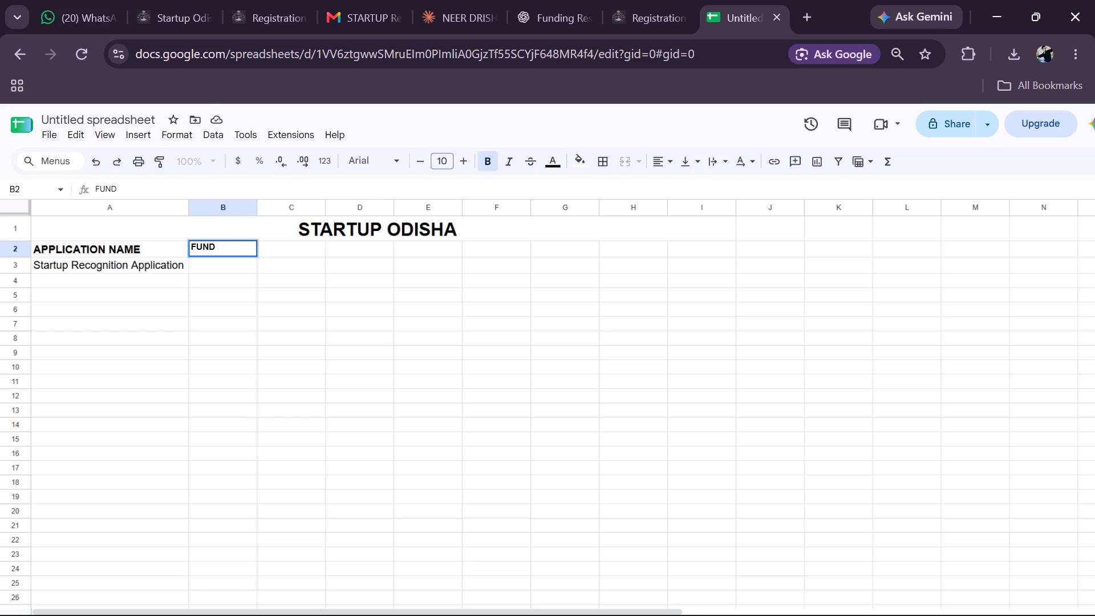
{"action": "left_click", "coordinate": [283, 281]}
Increase the font size of the FUND heading in B2 to 12.
{"action": "left_click", "coordinate": [230, 249]}
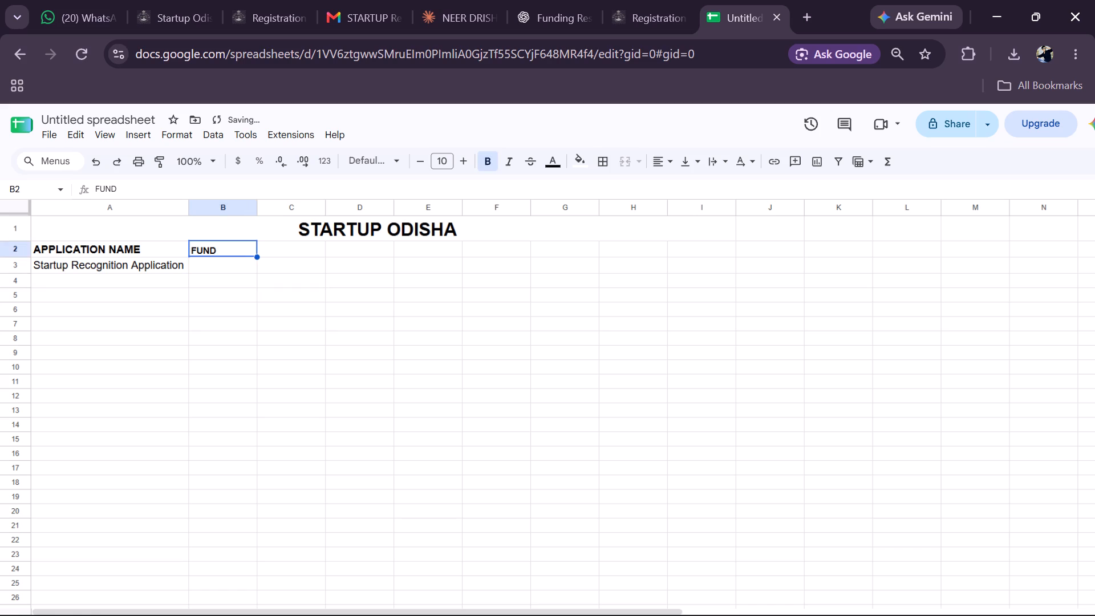
{"action": "double_click", "coordinate": [465, 165]}
Enter "NA" in cell B3 as the fund for the Startup Recognition Application.
{"action": "left_click", "coordinate": [217, 268]}
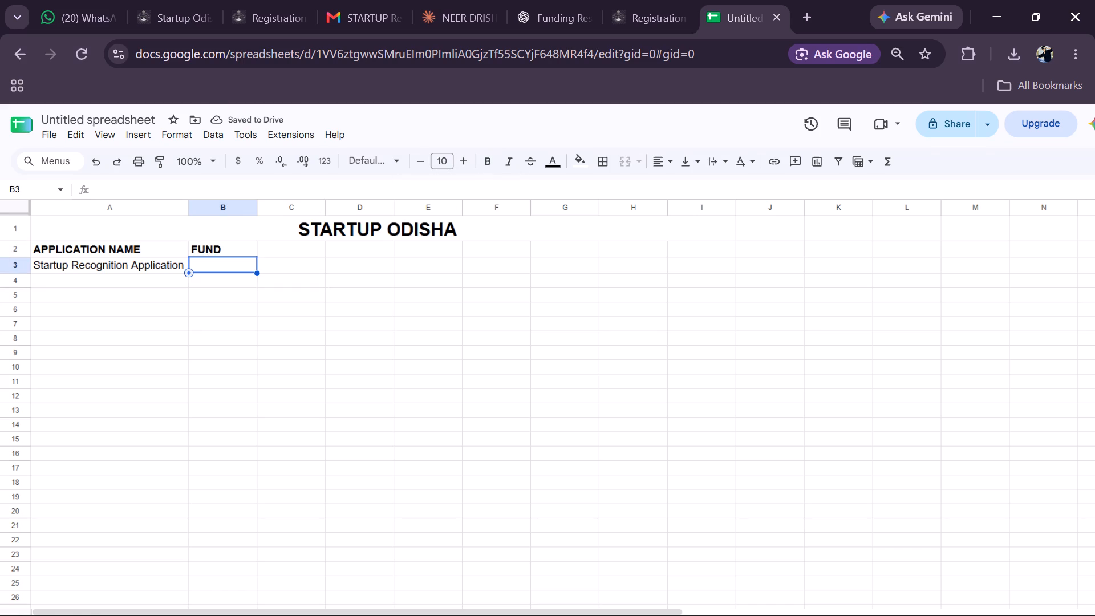
{"action": "double_click", "coordinate": [204, 267]}
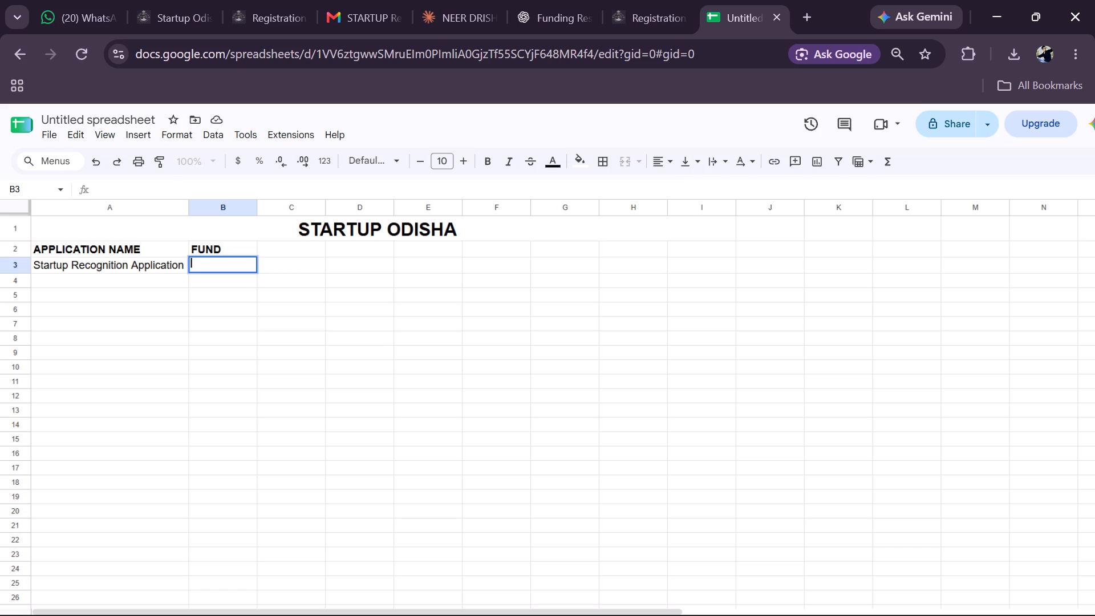
{"action": "key", "text": "n"}
{"action": "key", "text": "a"}
{"action": "left_click", "coordinate": [286, 263]}
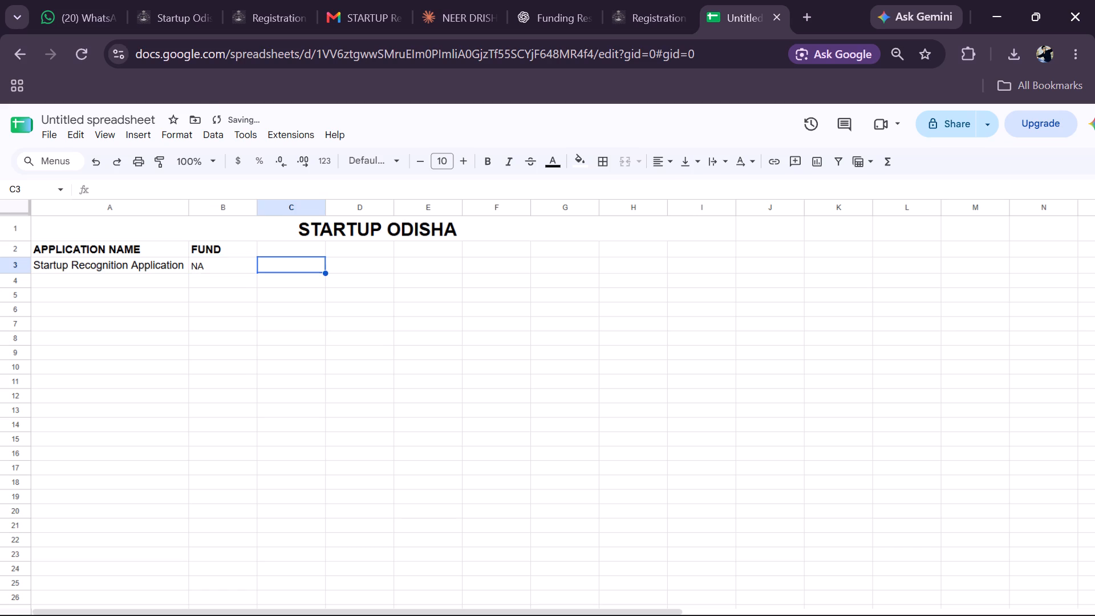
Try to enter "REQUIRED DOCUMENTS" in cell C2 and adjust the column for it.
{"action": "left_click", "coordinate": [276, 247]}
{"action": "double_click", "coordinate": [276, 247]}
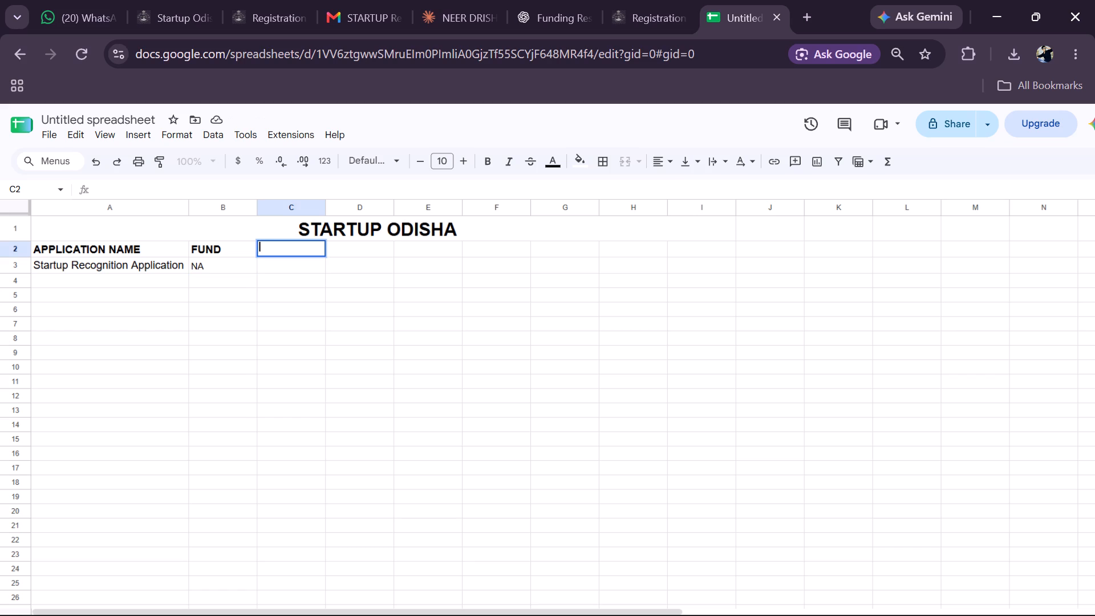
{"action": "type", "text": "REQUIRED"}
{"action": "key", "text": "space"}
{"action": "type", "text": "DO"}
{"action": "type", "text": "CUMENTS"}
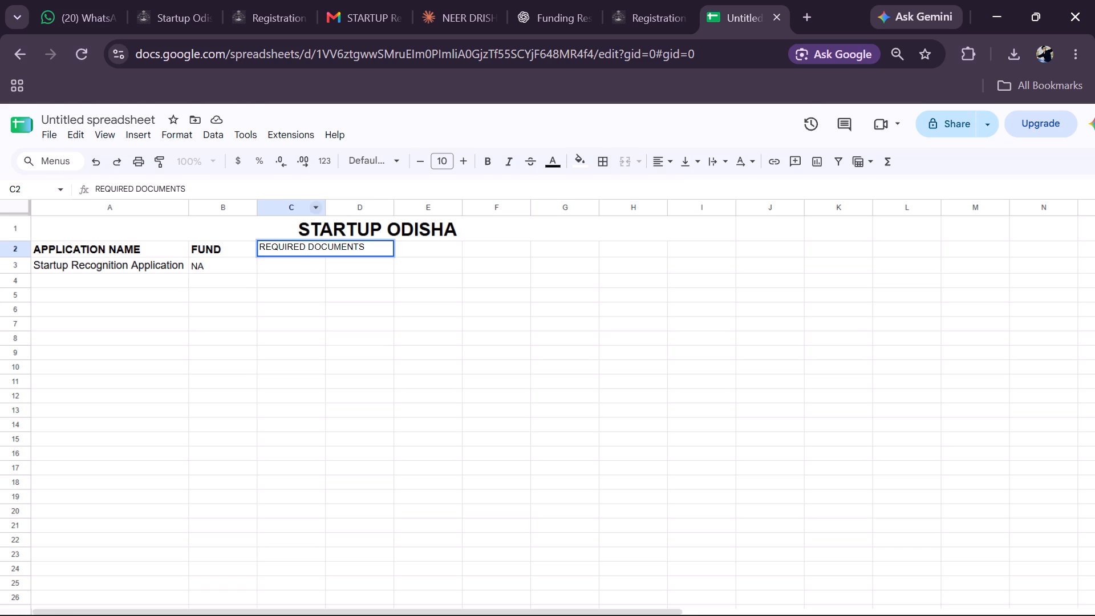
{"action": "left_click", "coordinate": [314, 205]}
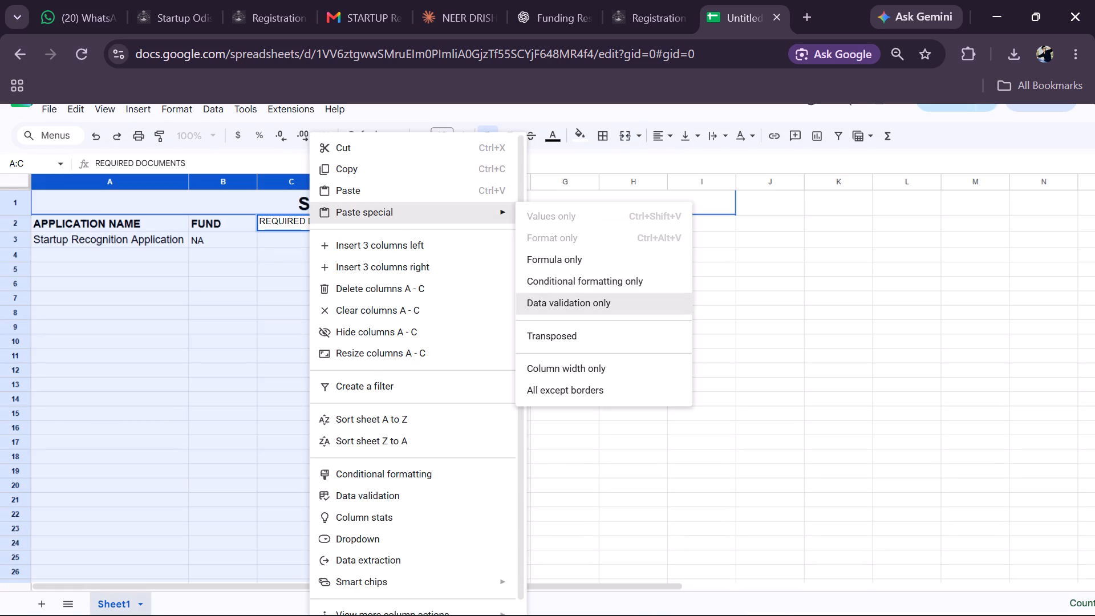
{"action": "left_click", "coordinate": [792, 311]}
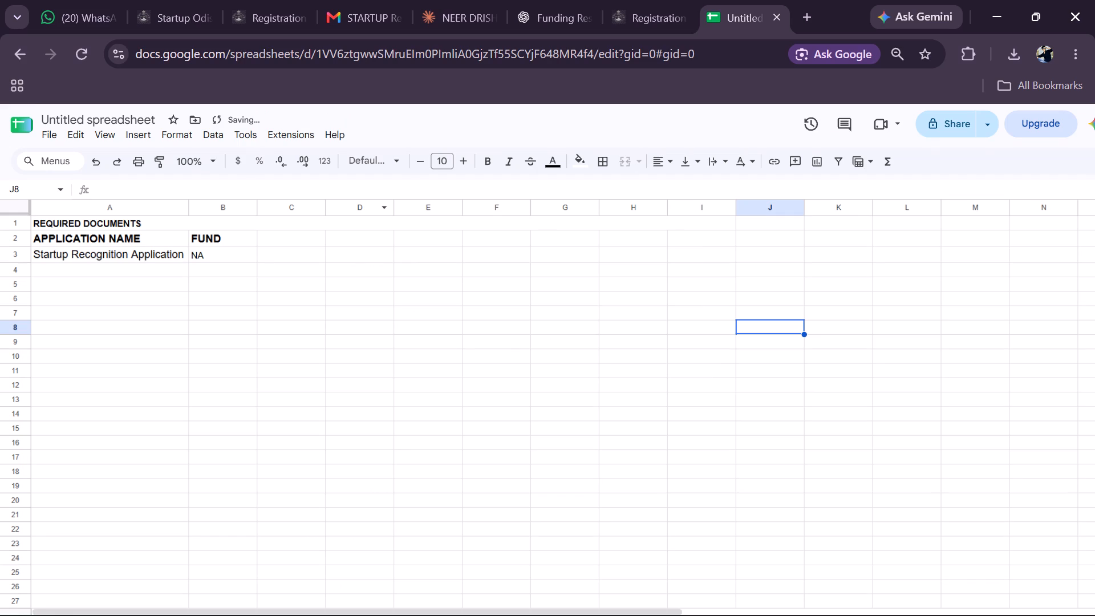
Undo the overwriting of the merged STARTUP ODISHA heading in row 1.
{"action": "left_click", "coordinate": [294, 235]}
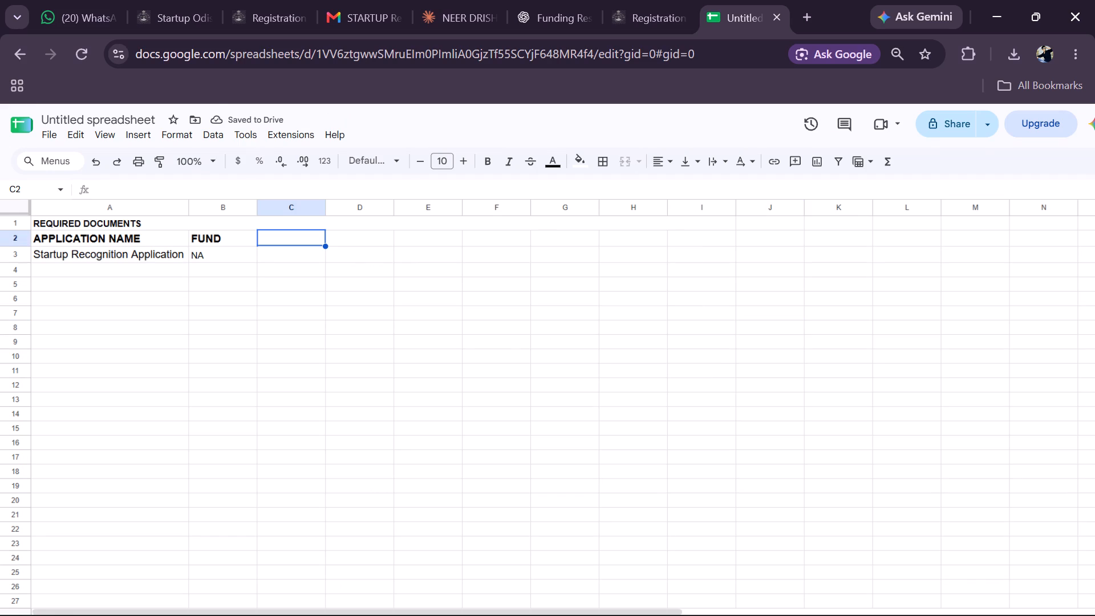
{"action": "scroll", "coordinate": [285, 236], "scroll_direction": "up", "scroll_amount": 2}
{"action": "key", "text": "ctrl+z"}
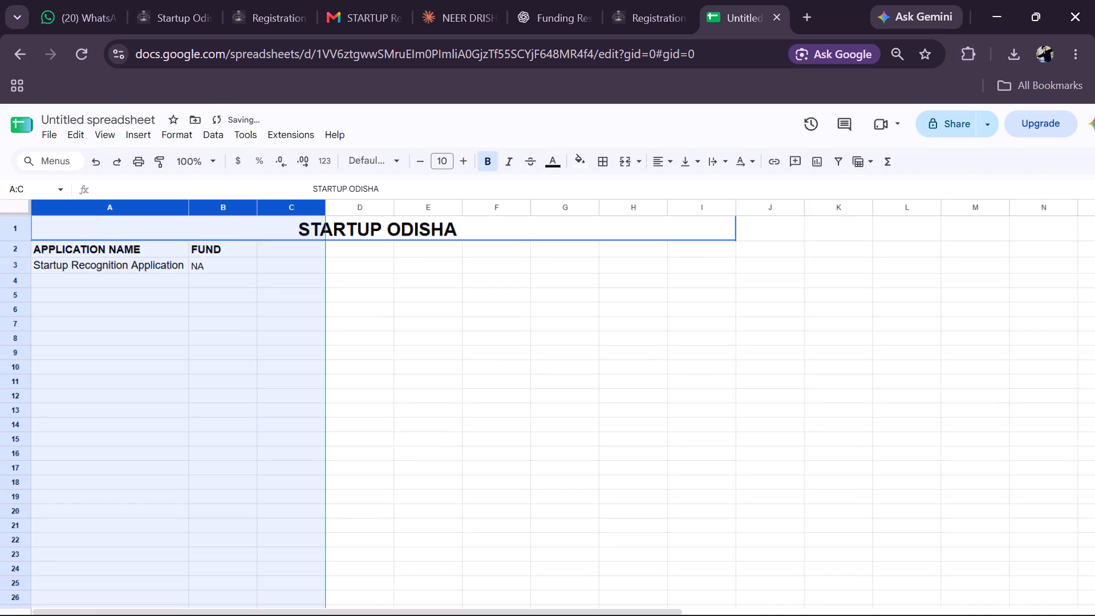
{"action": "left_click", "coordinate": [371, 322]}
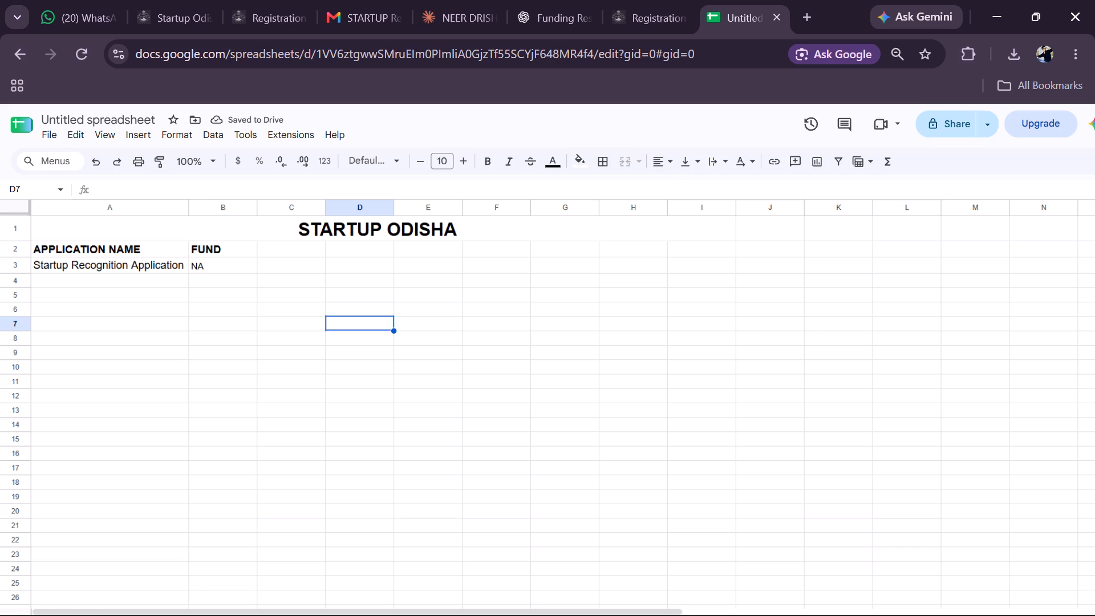
Enter "REQUIRED DOCUMENTS" as a column heading in cell C2 and make it bold.
{"action": "left_click", "coordinate": [294, 250]}
{"action": "double_click", "coordinate": [294, 250]}
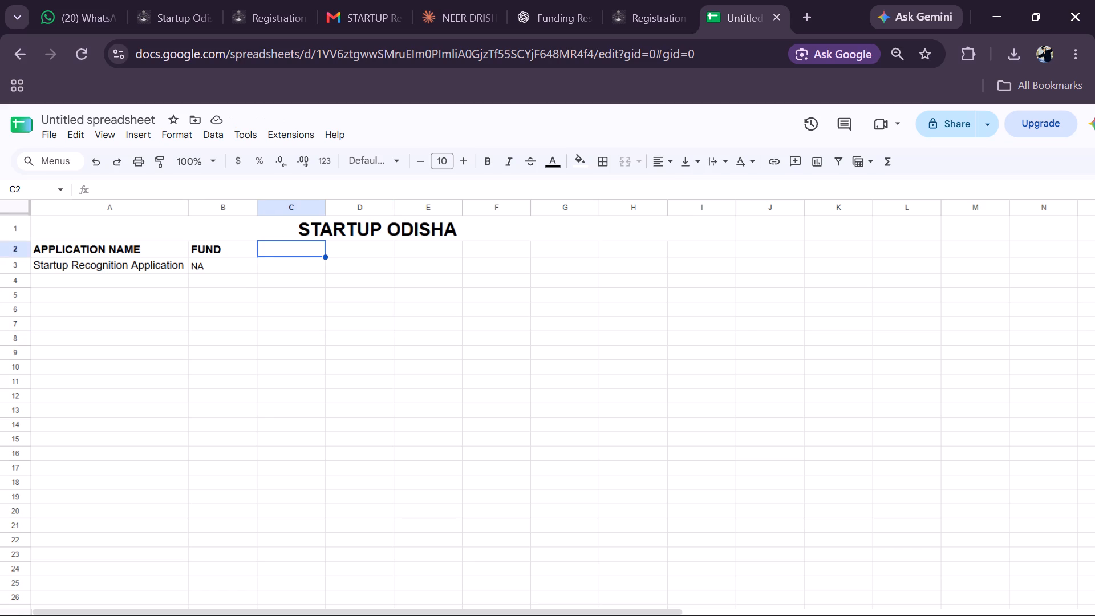
{"action": "type", "text": "RE"}
{"action": "type", "text": "QUIRED DOCUMENTS"}
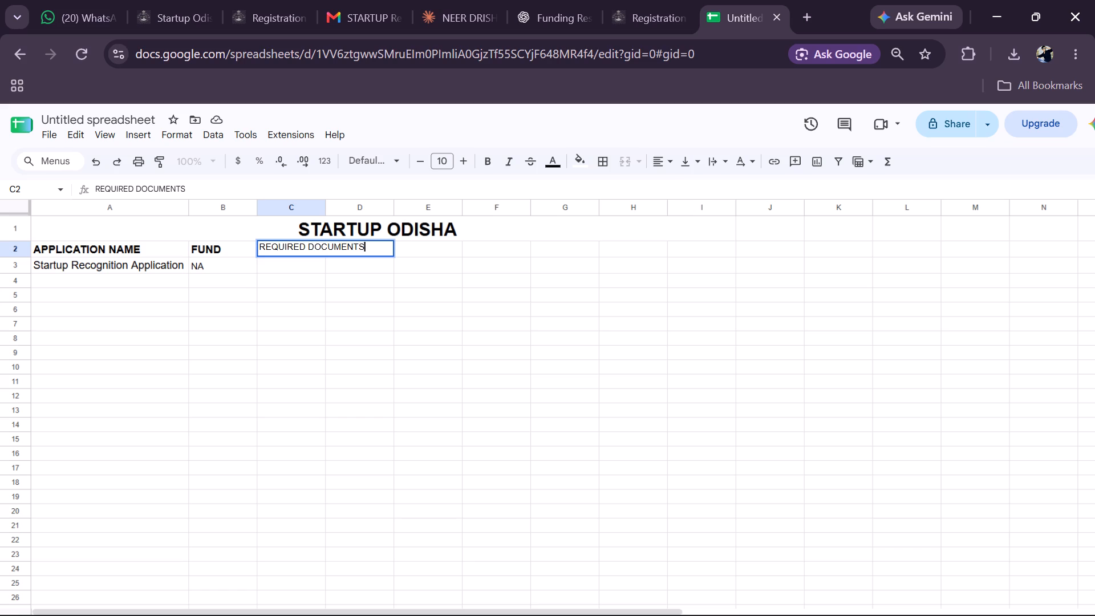
{"action": "left_click_drag", "start_coordinate": [372, 245], "coordinate": [352, 245]}
{"action": "left_click_drag", "start_coordinate": [352, 245], "coordinate": [259, 245]}
{"action": "key", "text": "ctrl+b"}
{"action": "left_click", "coordinate": [259, 245], "text": "ctrl"}
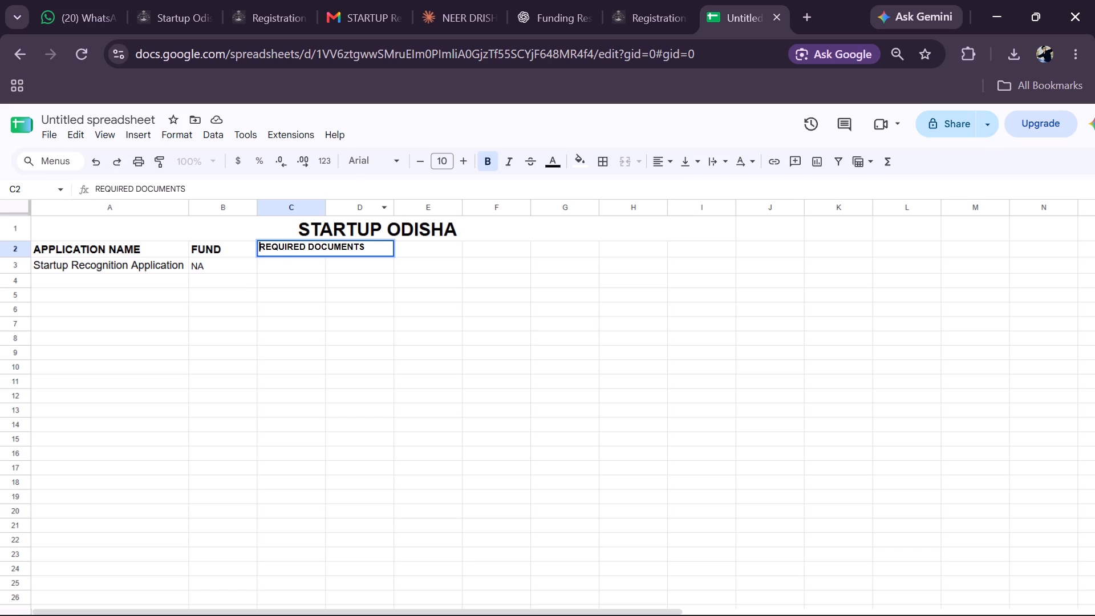
Widen column C to about double its width so the REQUIRED DOCUMENTS heading fits.
{"action": "left_click_drag", "start_coordinate": [326, 208], "coordinate": [396, 210]}
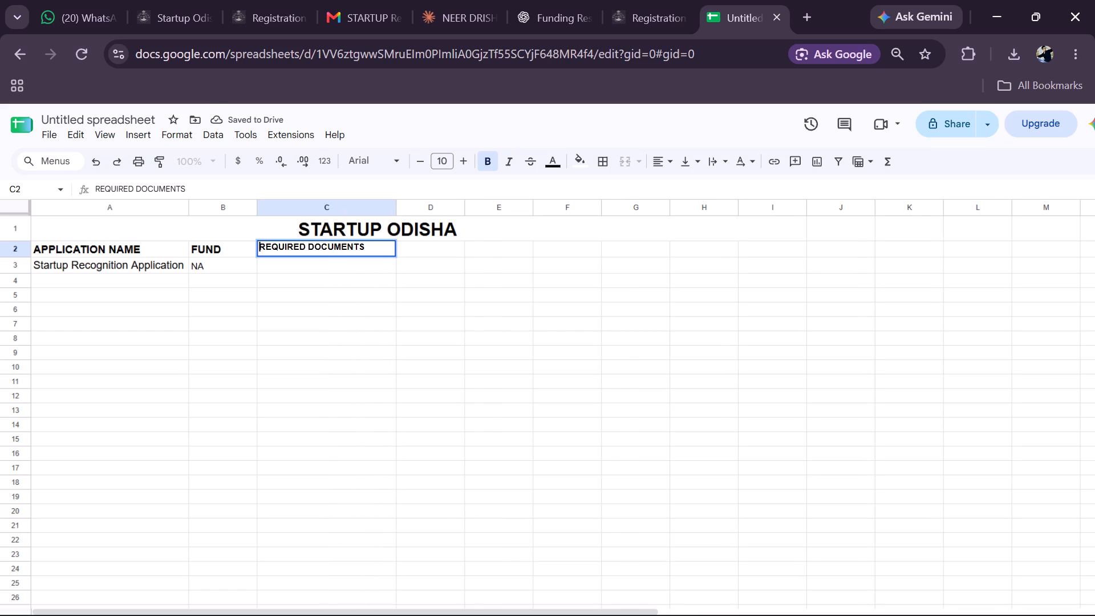
{"action": "left_click", "coordinate": [398, 200]}
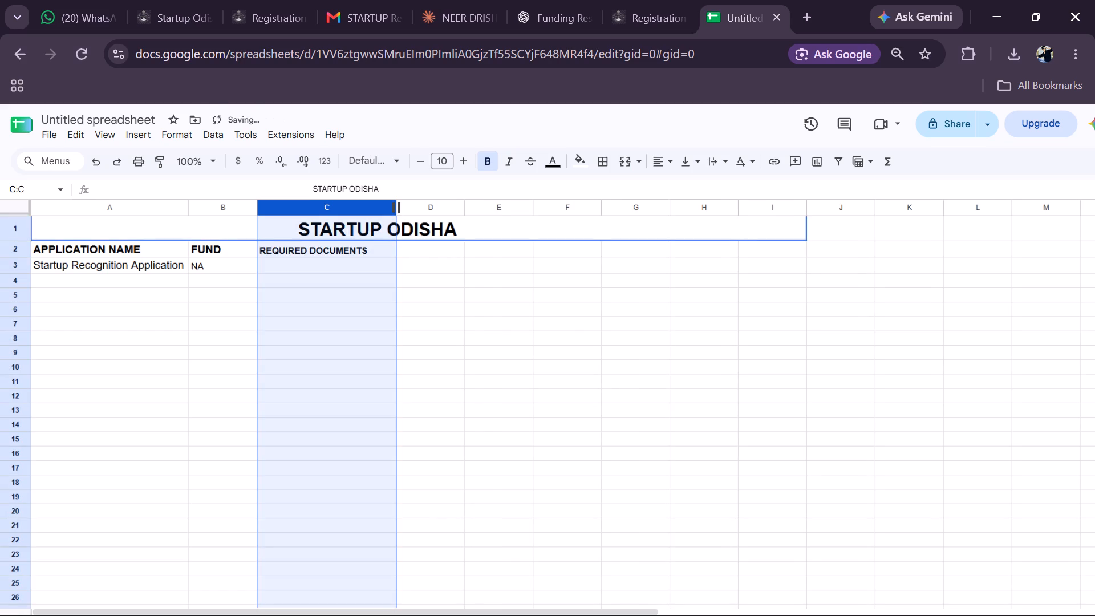
{"action": "left_click", "coordinate": [407, 191]}
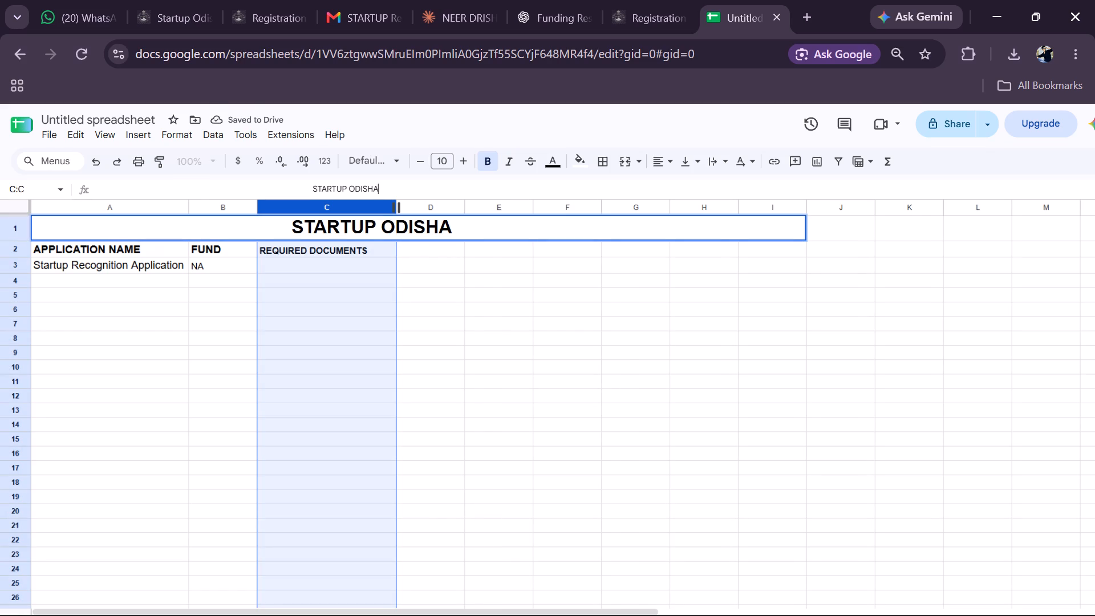
Widen column C slightly beyond the REQUIRED DOCUMENTS heading.
{"action": "left_click_drag", "start_coordinate": [398, 210], "coordinate": [403, 210]}
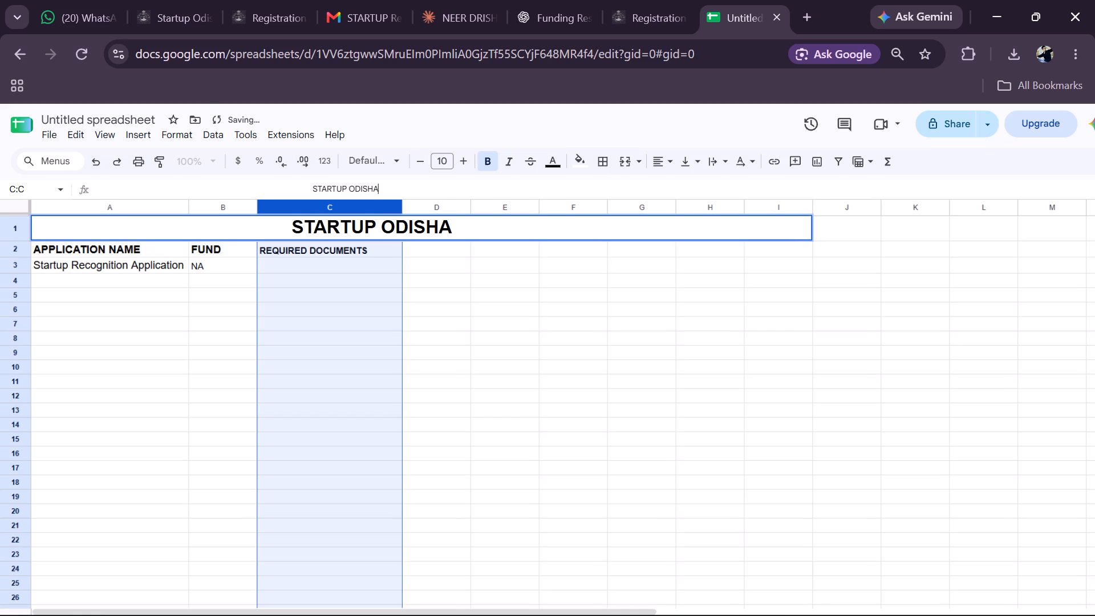
{"action": "left_click", "coordinate": [419, 280]}
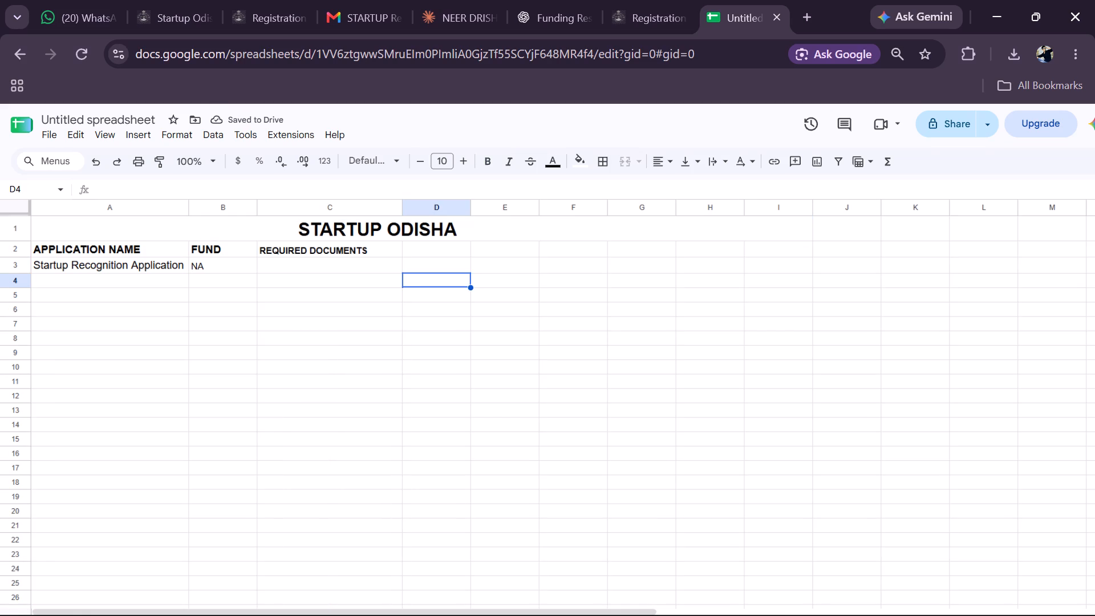
With cell C3 open for entry, switch to the Startup Odisha registration page and open the Startup Recognition Application's required document list.
{"action": "double_click", "coordinate": [295, 261]}
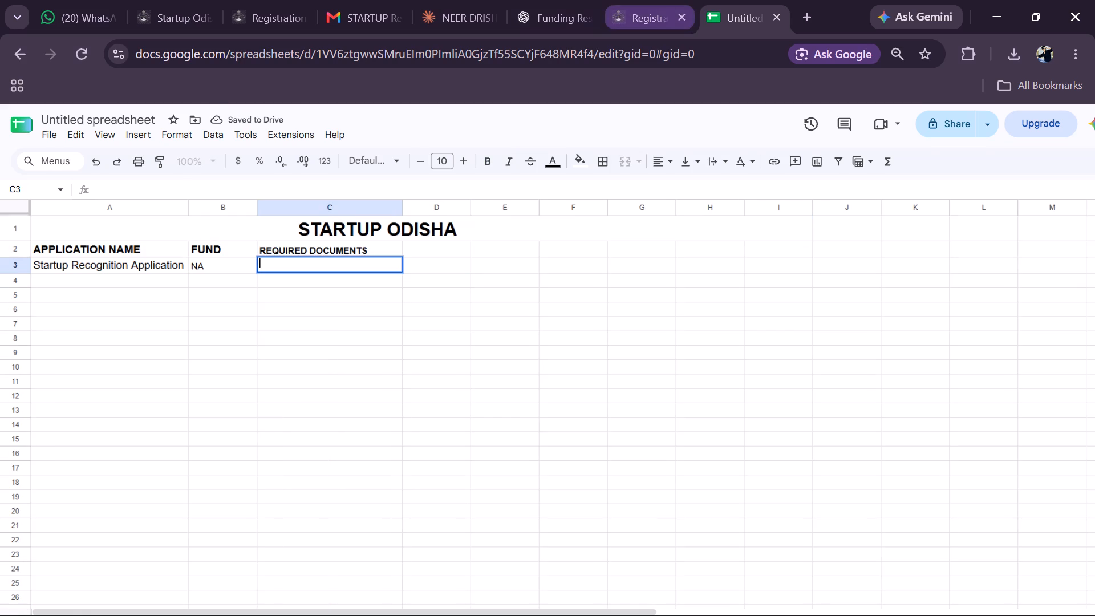
{"action": "left_click", "coordinate": [631, 0]}
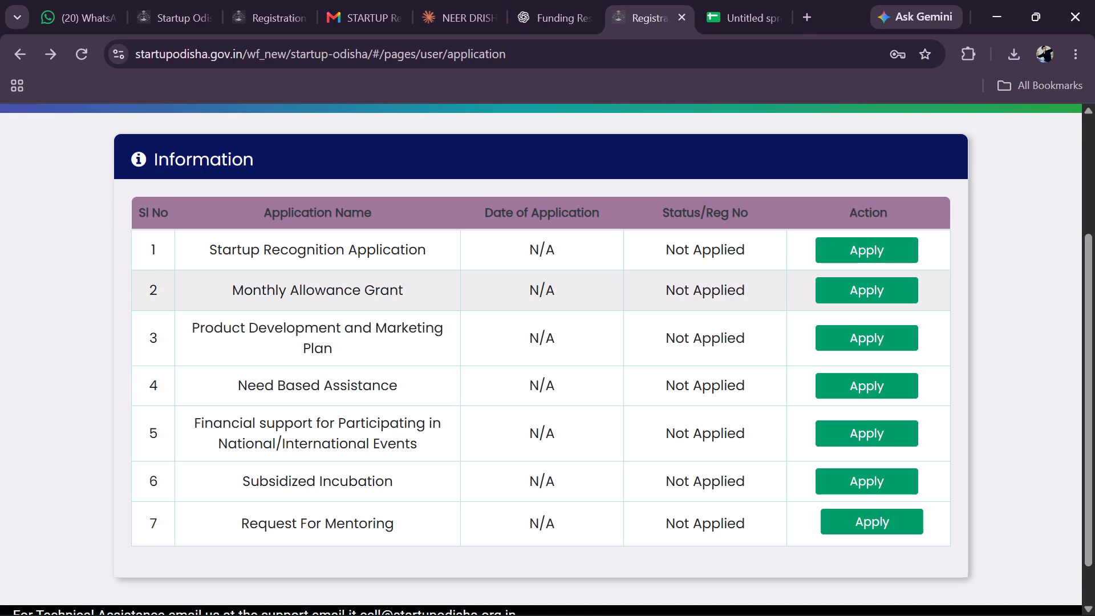
{"action": "left_click", "coordinate": [874, 247]}
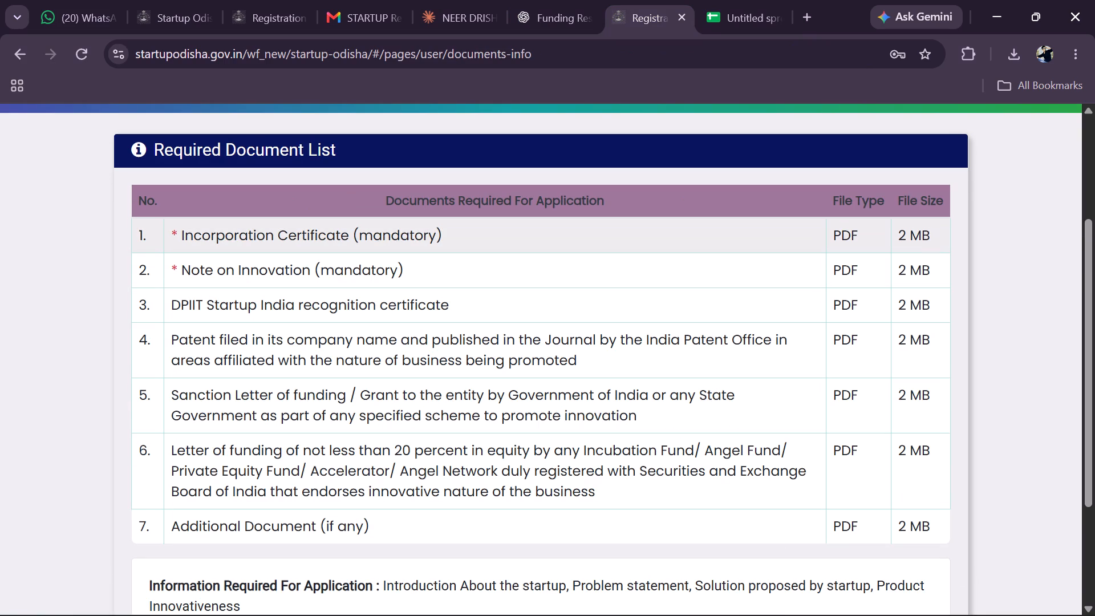
Copy "* Incorporation Certificate (mandatory)" from the required document list into cell C3 of the spreadsheet.
{"action": "left_click_drag", "start_coordinate": [449, 234], "coordinate": [136, 238]}
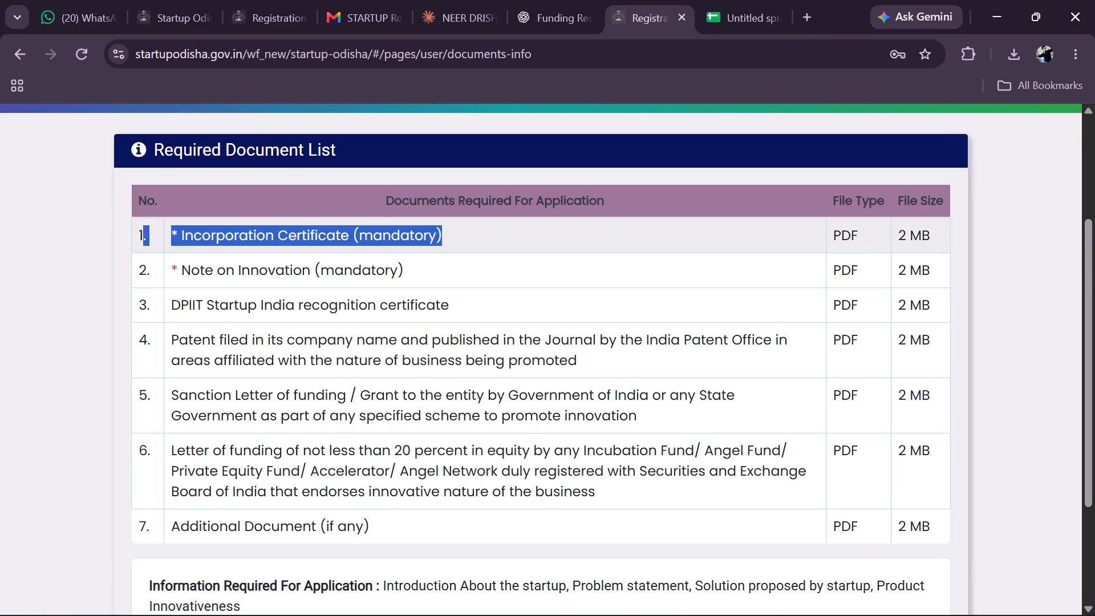
{"action": "left_click_drag", "start_coordinate": [136, 238], "coordinate": [124, 238]}
{"action": "left_click_drag", "start_coordinate": [276, 241], "coordinate": [407, 238]}
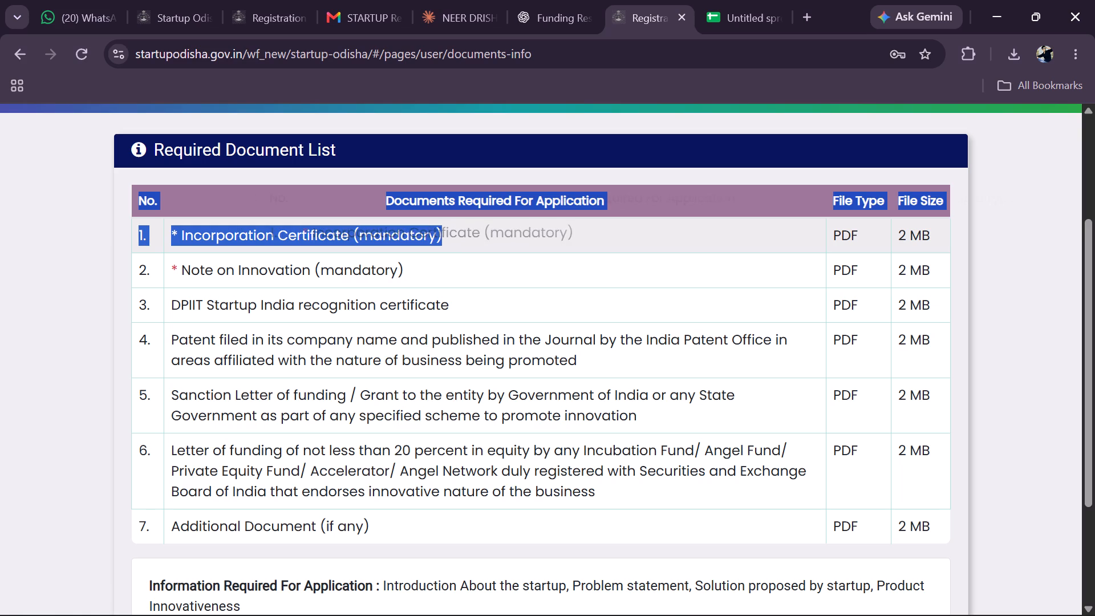
{"action": "left_click", "coordinate": [407, 238]}
{"action": "left_click_drag", "start_coordinate": [443, 232], "coordinate": [151, 232]}
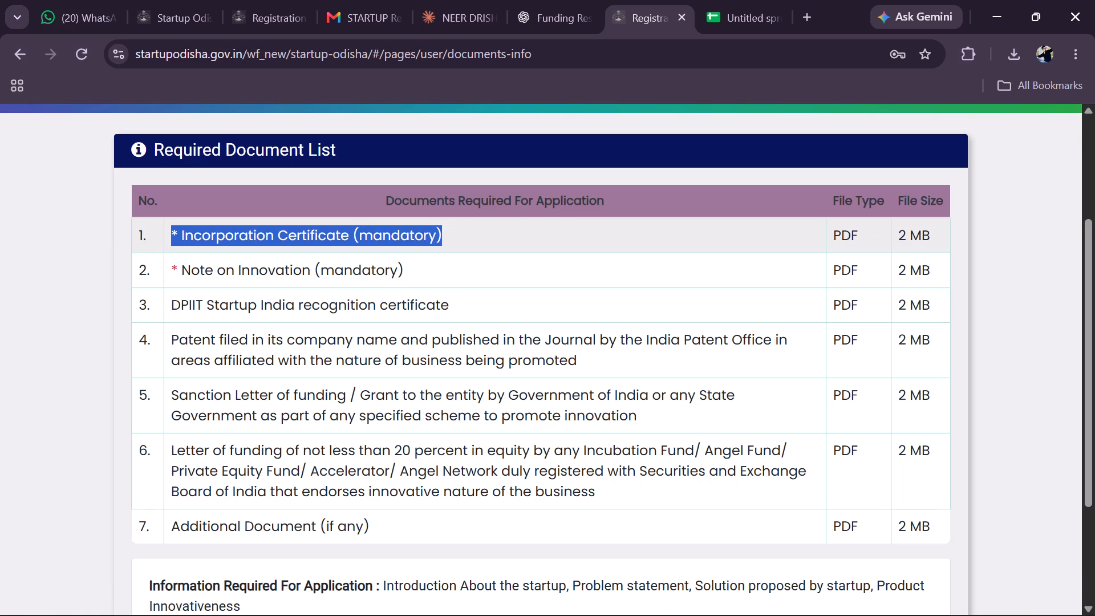
{"action": "left_click_drag", "start_coordinate": [151, 232], "coordinate": [160, 232]}
{"action": "key", "text": "ctrl+c"}
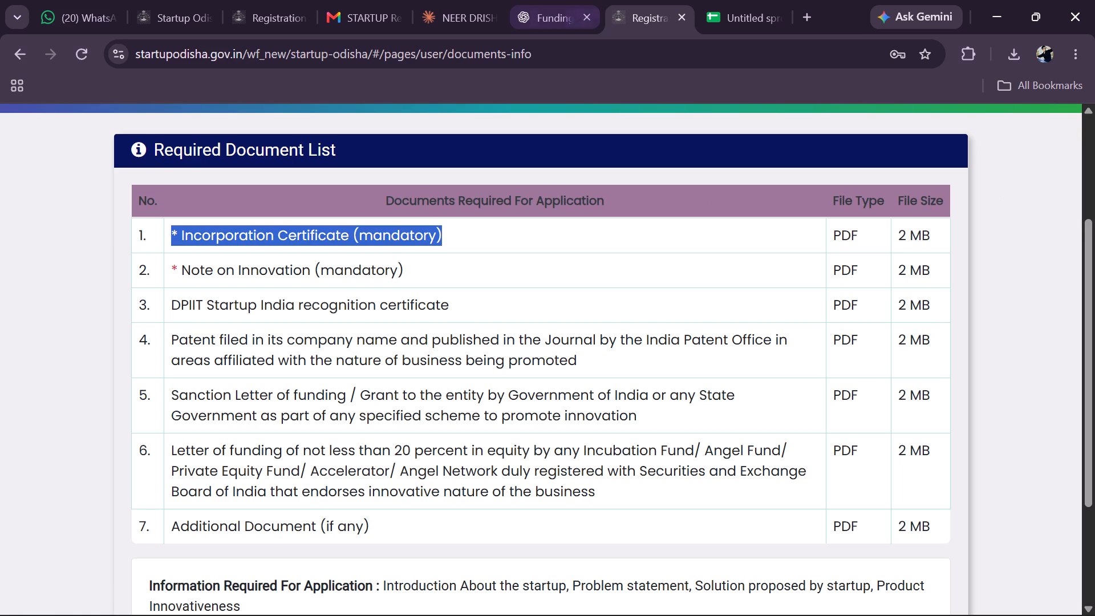
{"action": "left_click", "coordinate": [538, 0]}
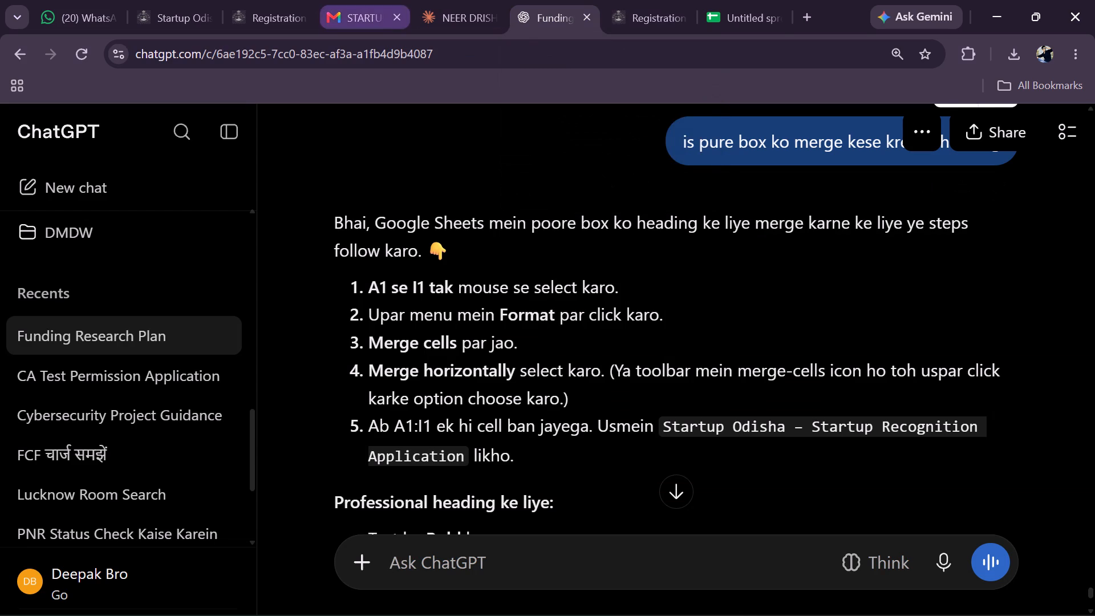
{"action": "left_click", "coordinate": [644, 0]}
{"action": "left_click", "coordinate": [754, 0]}
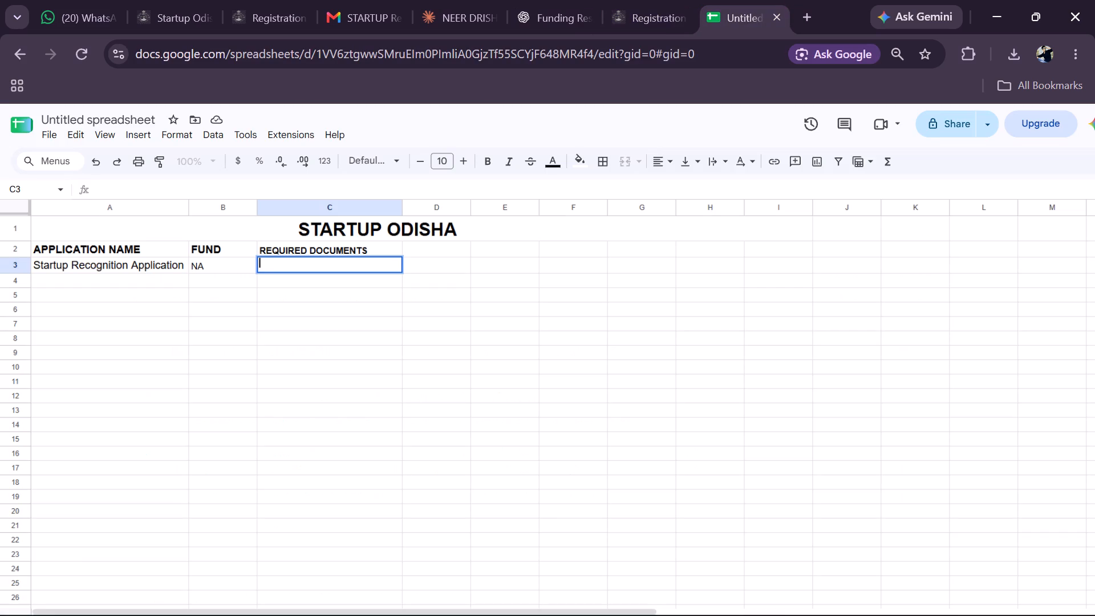
{"action": "key", "text": "ctrl+v"}
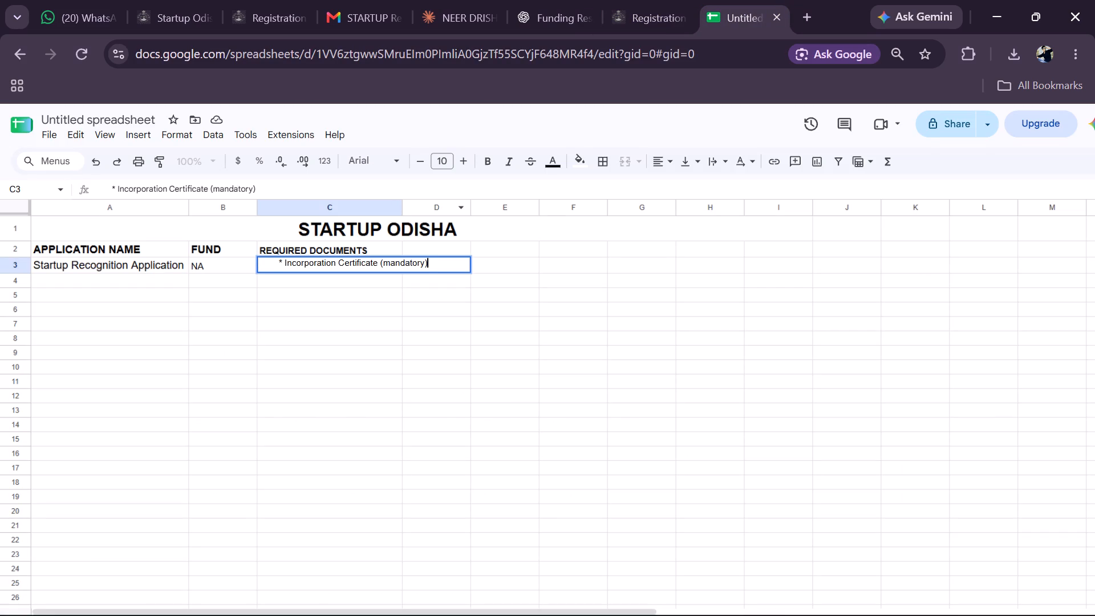
Widen column C to about one and a half times its width and commit the Incorporation Certificate entry in C3.
{"action": "left_click_drag", "start_coordinate": [404, 208], "coordinate": [423, 208]}
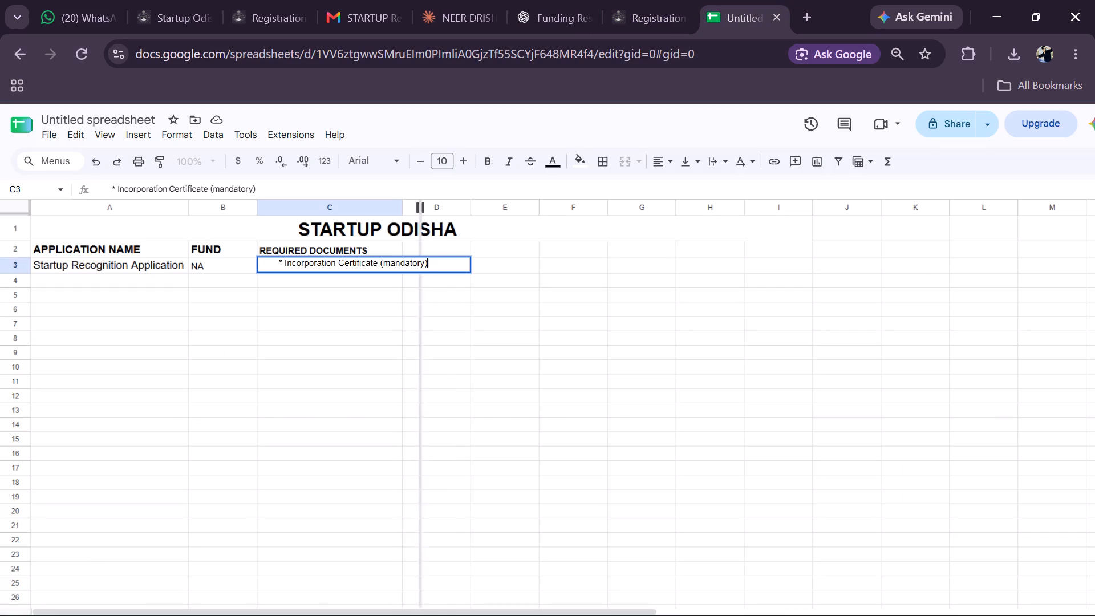
{"action": "left_click_drag", "start_coordinate": [423, 208], "coordinate": [457, 208]}
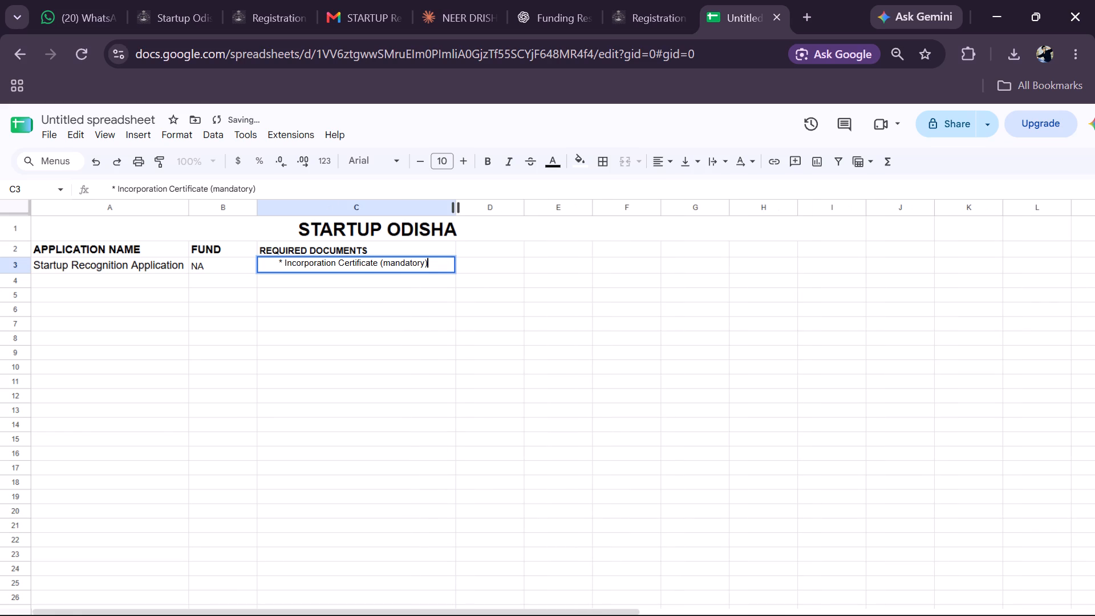
{"action": "left_click_drag", "start_coordinate": [457, 208], "coordinate": [486, 209]}
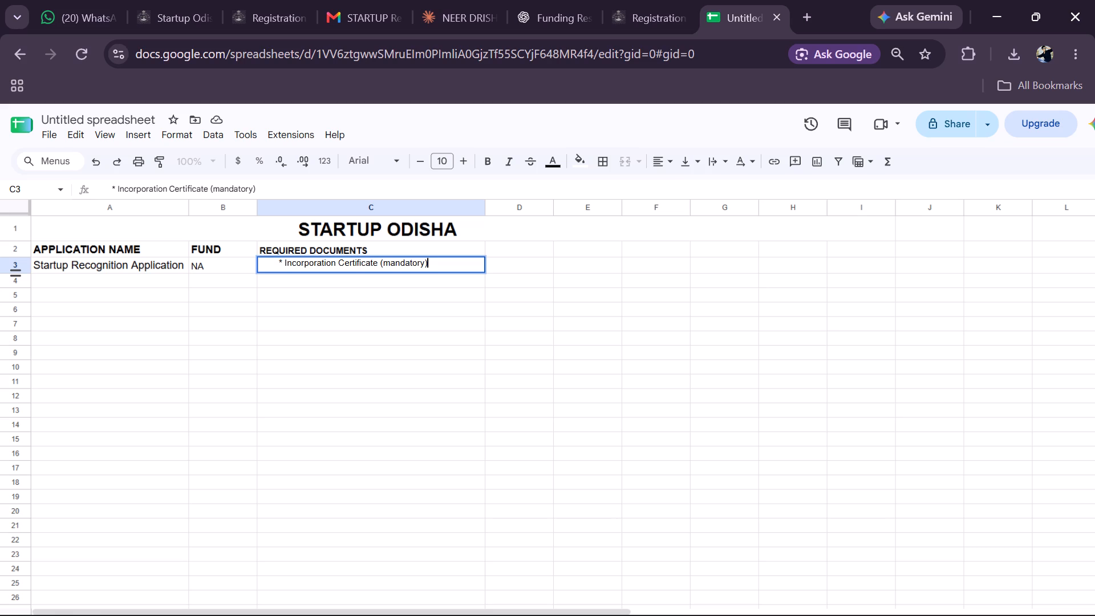
{"action": "key", "text": "Return"}
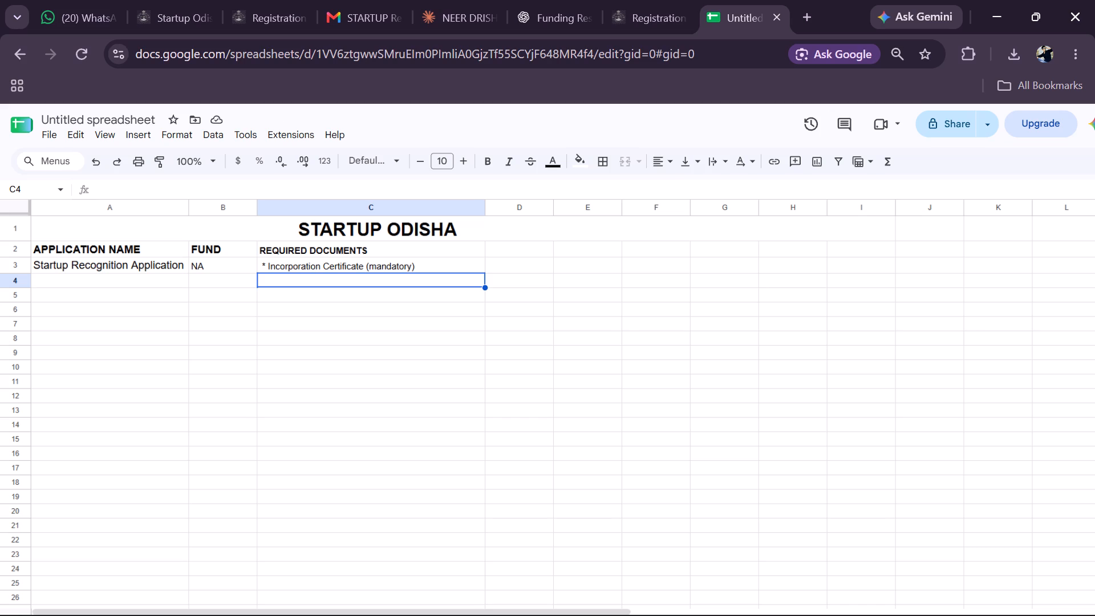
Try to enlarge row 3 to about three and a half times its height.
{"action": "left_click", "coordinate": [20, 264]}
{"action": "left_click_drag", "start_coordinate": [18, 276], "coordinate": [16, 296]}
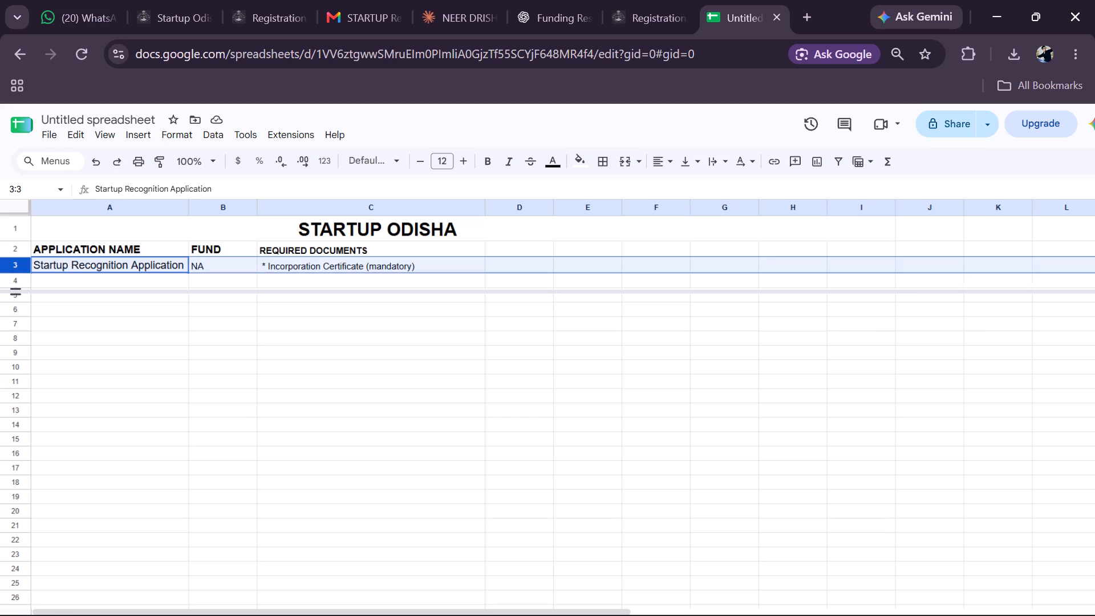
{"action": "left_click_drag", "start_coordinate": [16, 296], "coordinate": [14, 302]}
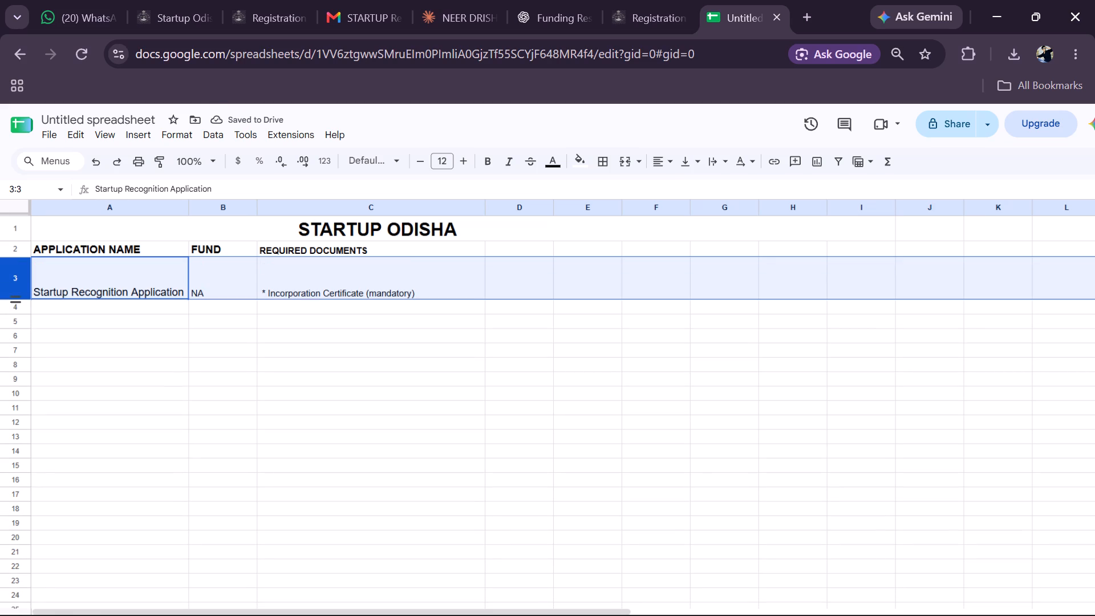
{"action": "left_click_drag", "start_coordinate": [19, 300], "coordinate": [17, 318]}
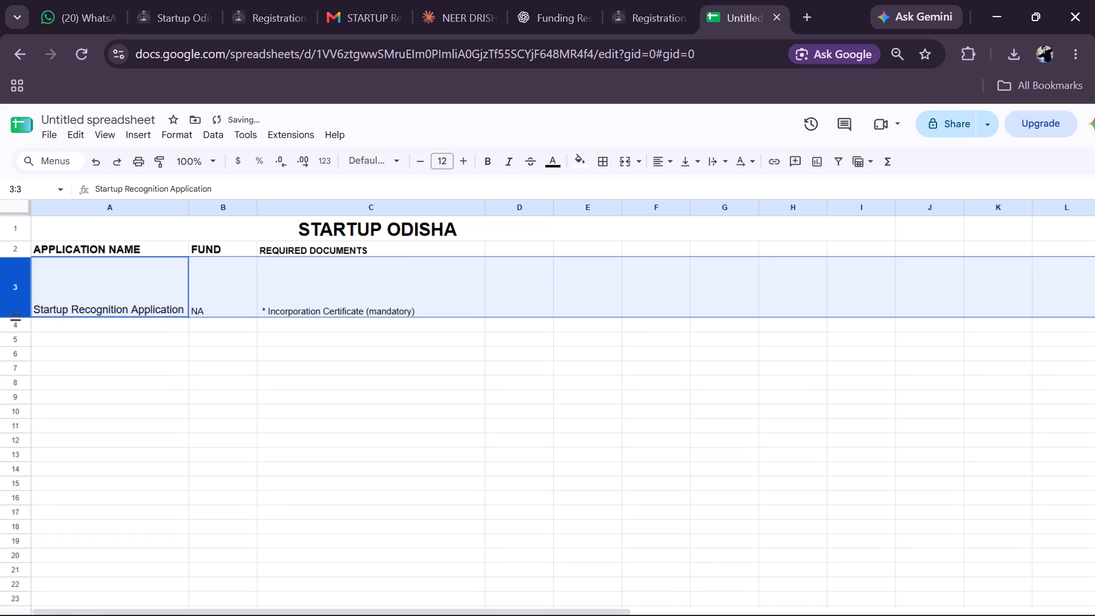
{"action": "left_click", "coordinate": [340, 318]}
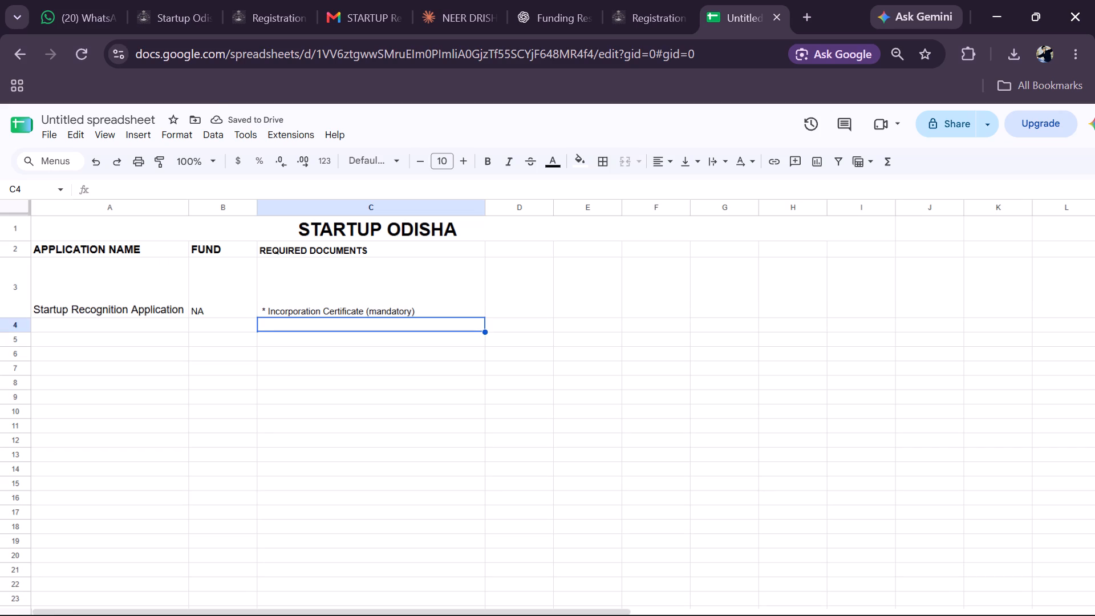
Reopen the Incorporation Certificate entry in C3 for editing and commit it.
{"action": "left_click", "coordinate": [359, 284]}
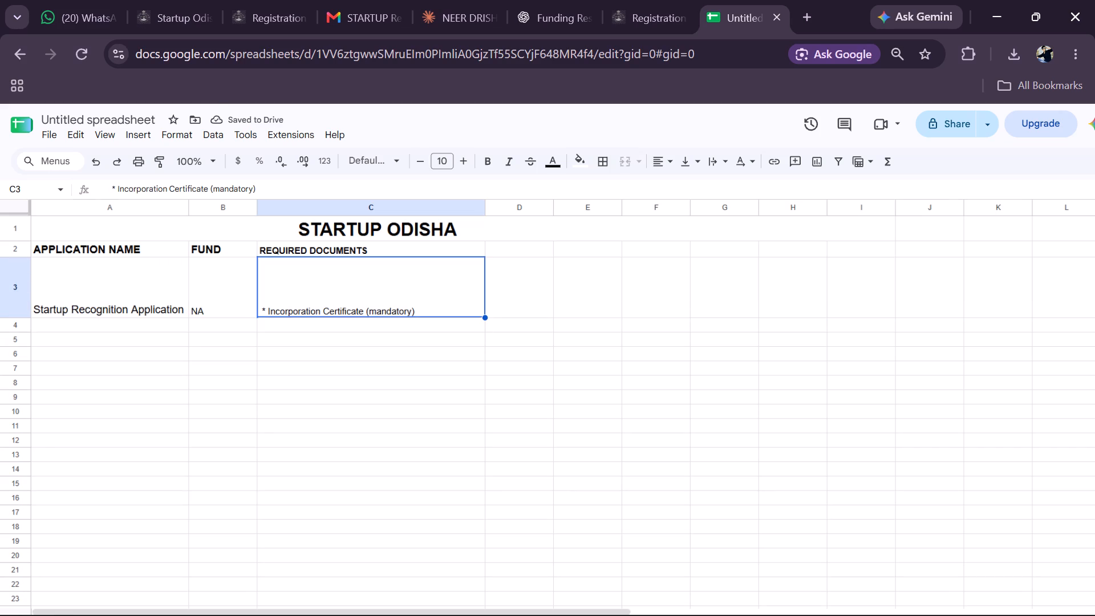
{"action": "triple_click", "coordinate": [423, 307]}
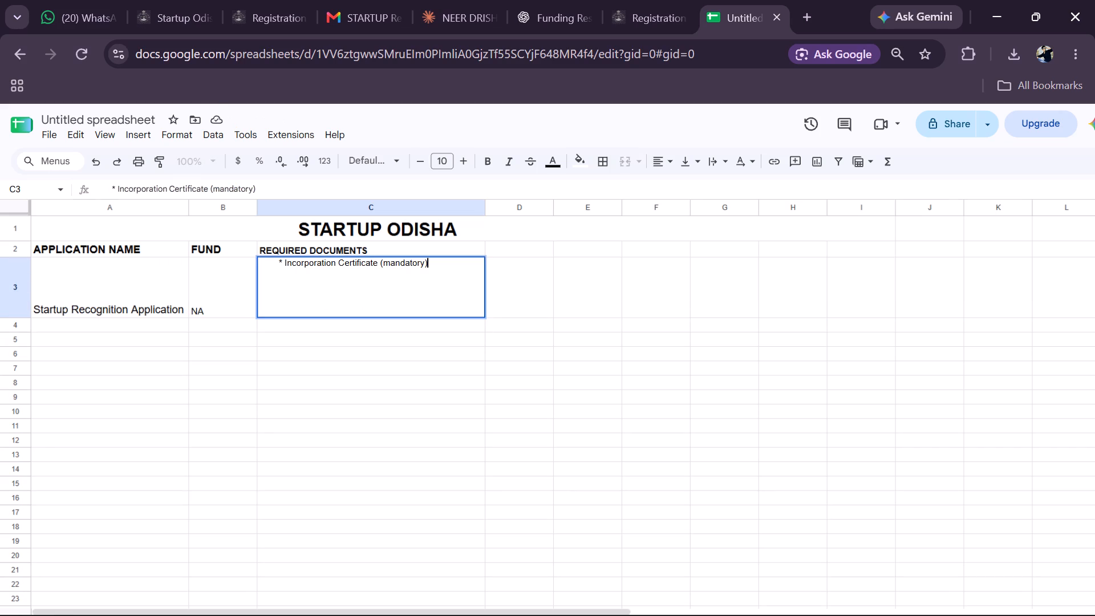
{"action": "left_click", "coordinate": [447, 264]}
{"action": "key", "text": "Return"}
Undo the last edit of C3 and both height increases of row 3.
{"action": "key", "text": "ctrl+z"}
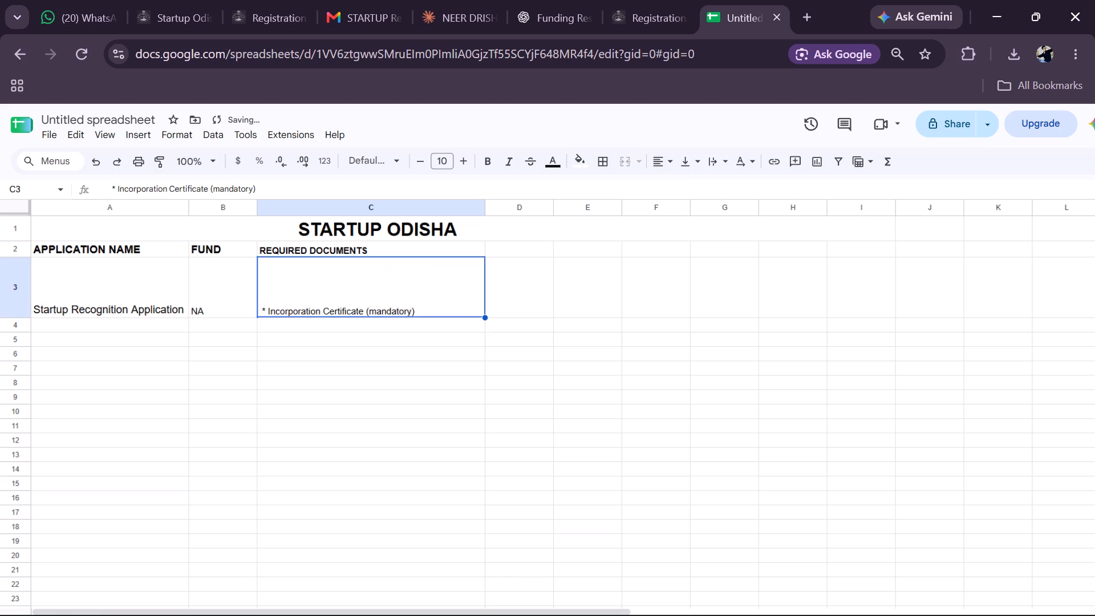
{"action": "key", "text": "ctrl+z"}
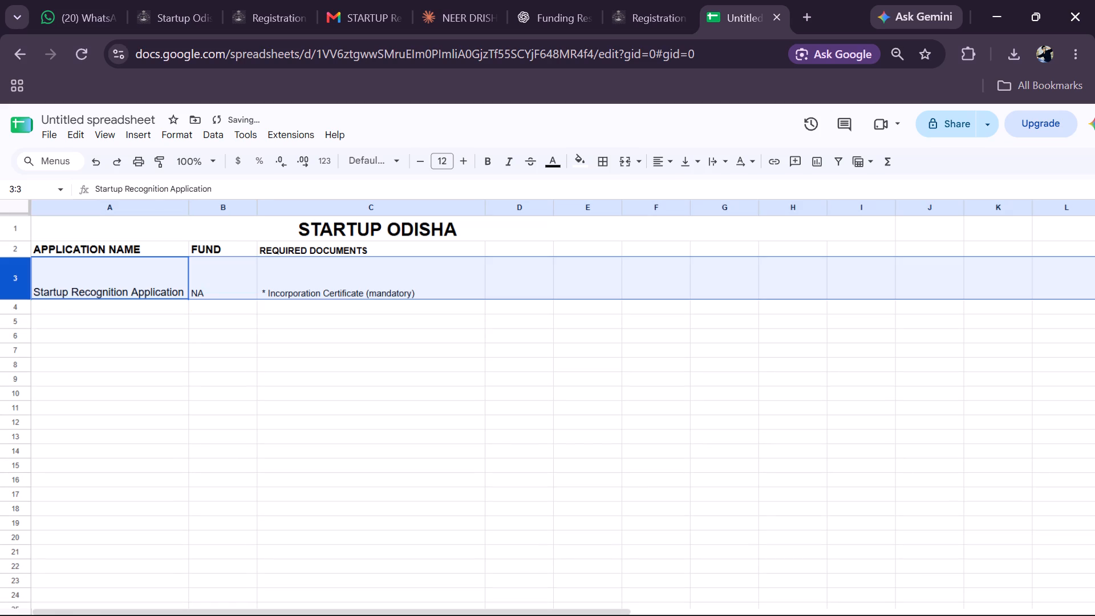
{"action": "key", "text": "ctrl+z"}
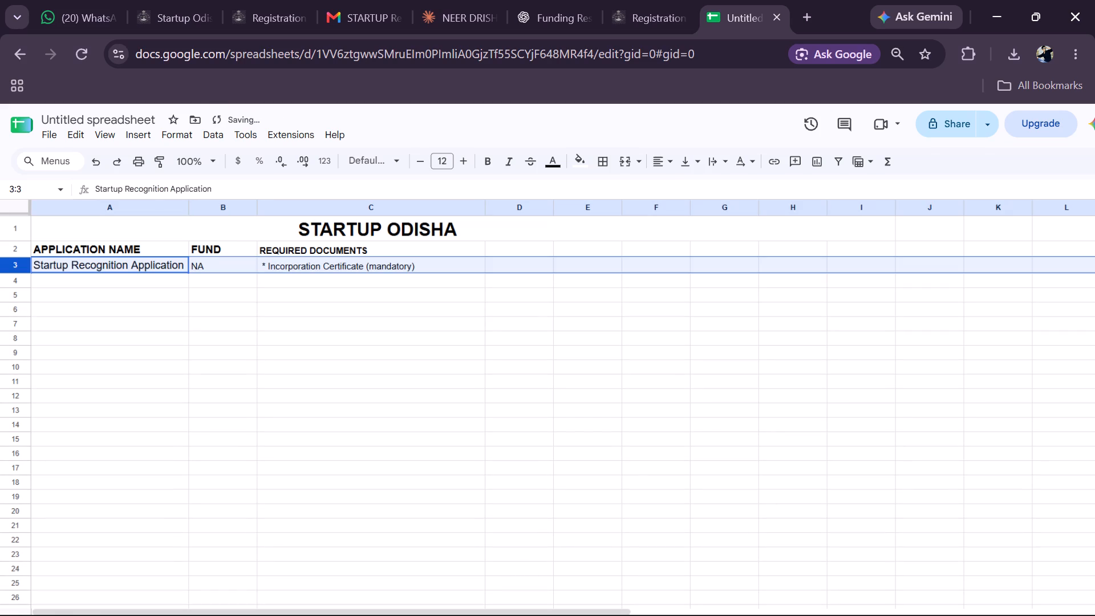
Reopen the Incorporation Certificate entry in C3 and commit it with its text kept as is.
{"action": "left_click", "coordinate": [427, 267]}
{"action": "double_click", "coordinate": [427, 267]}
{"action": "left_click", "coordinate": [427, 267]}
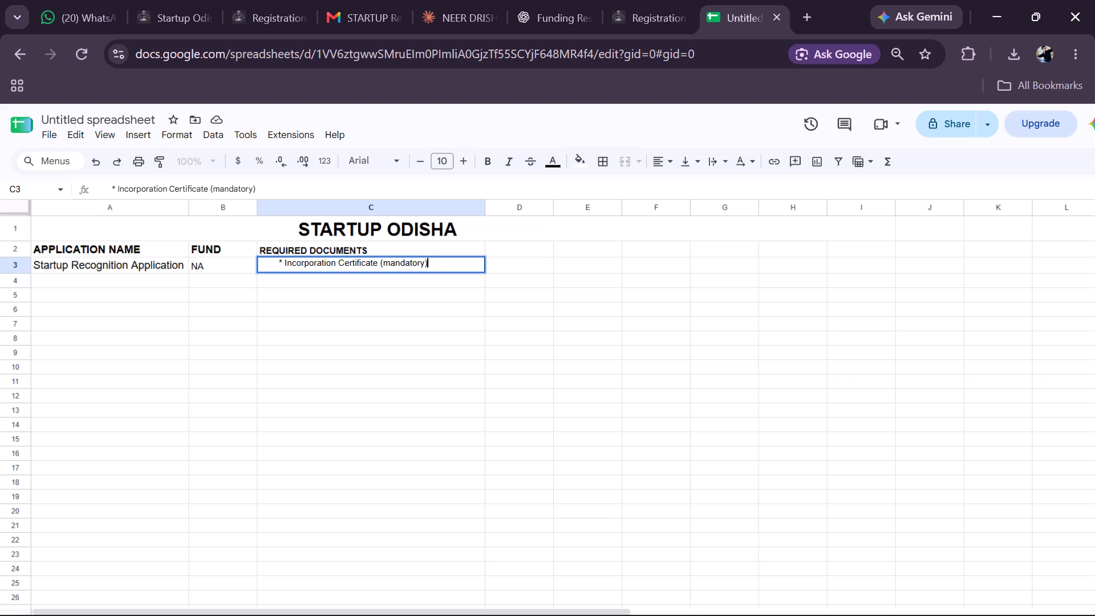
{"action": "key", "text": "Return"}
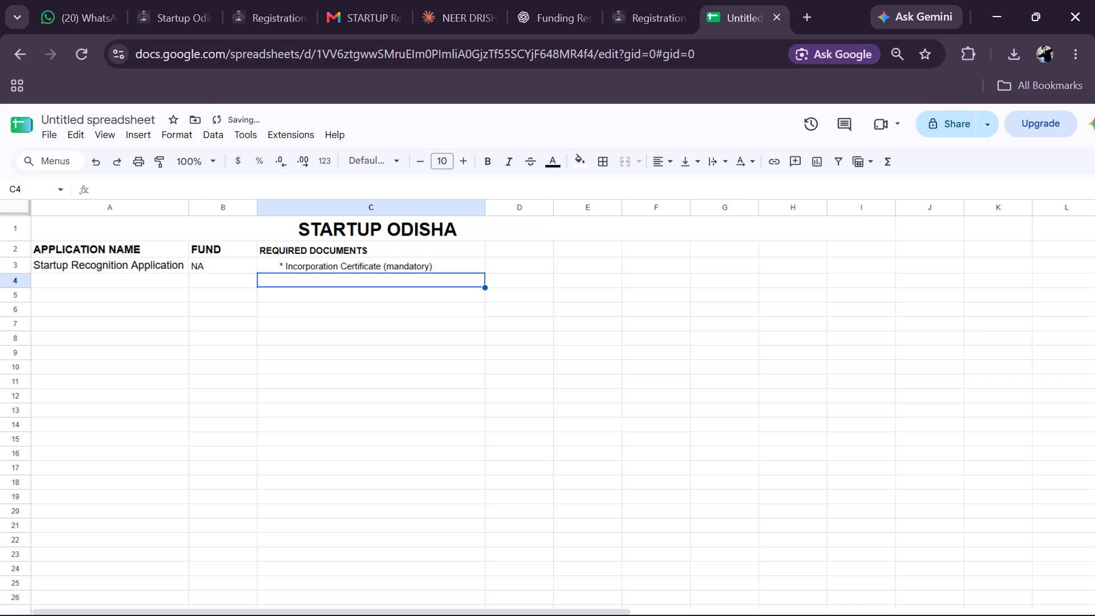
Select cell C4 for the next required document and switch back to the Startup Odisha required document list.
{"action": "left_click", "coordinate": [353, 285]}
{"action": "left_click", "coordinate": [644, 0]}
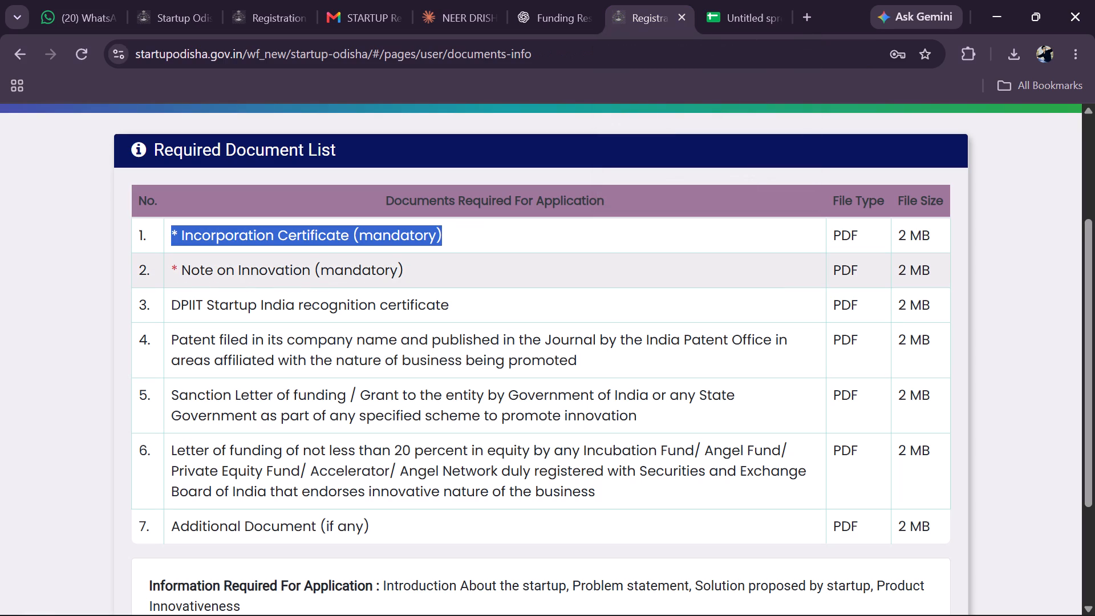
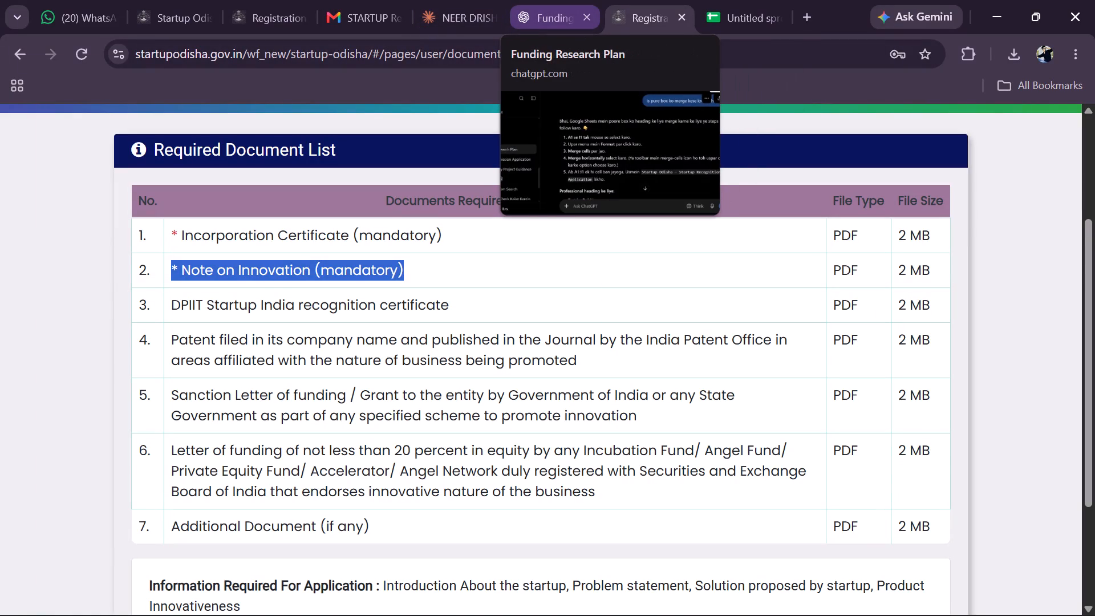
Return to the spreadsheet and paste the copied "* Note on Innovation (mandatory)" text inside cell C4.
{"action": "left_click", "coordinate": [571, 12]}
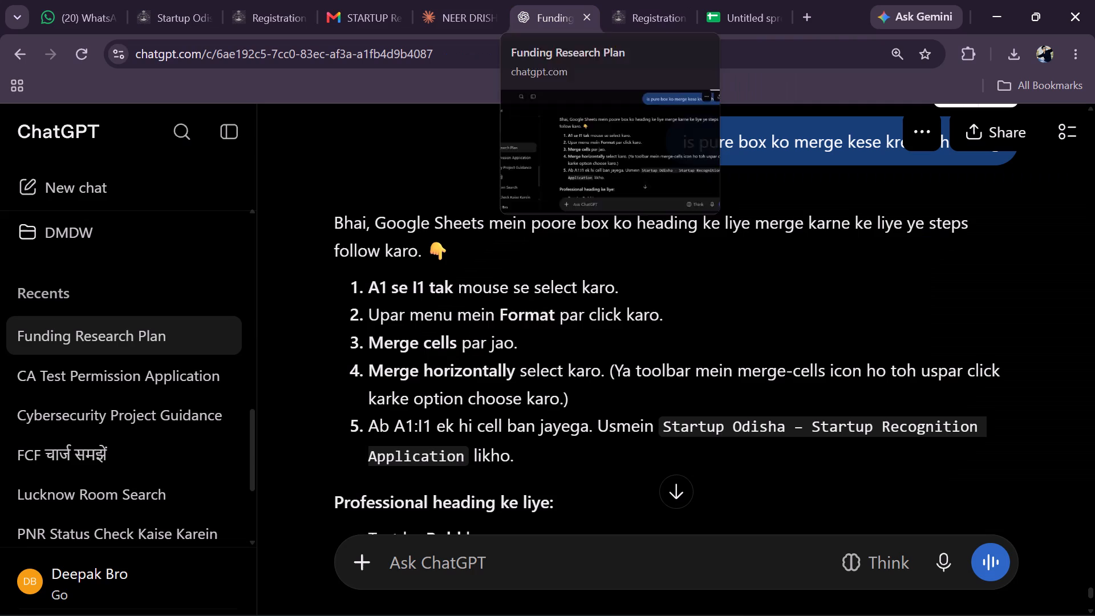
{"action": "left_click", "coordinate": [686, 0]}
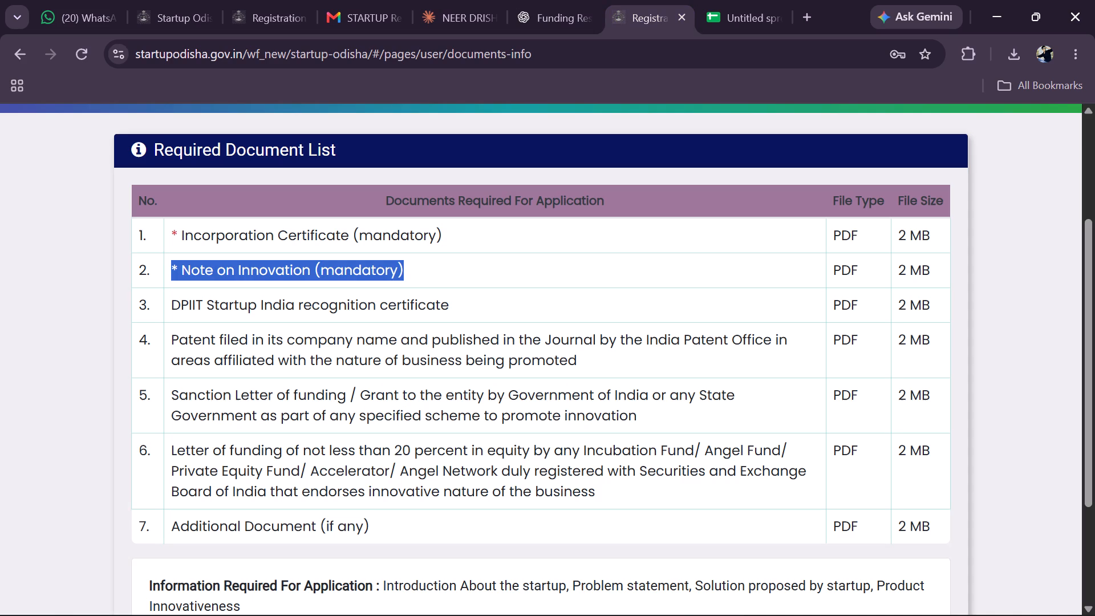
{"action": "left_click", "coordinate": [726, 0]}
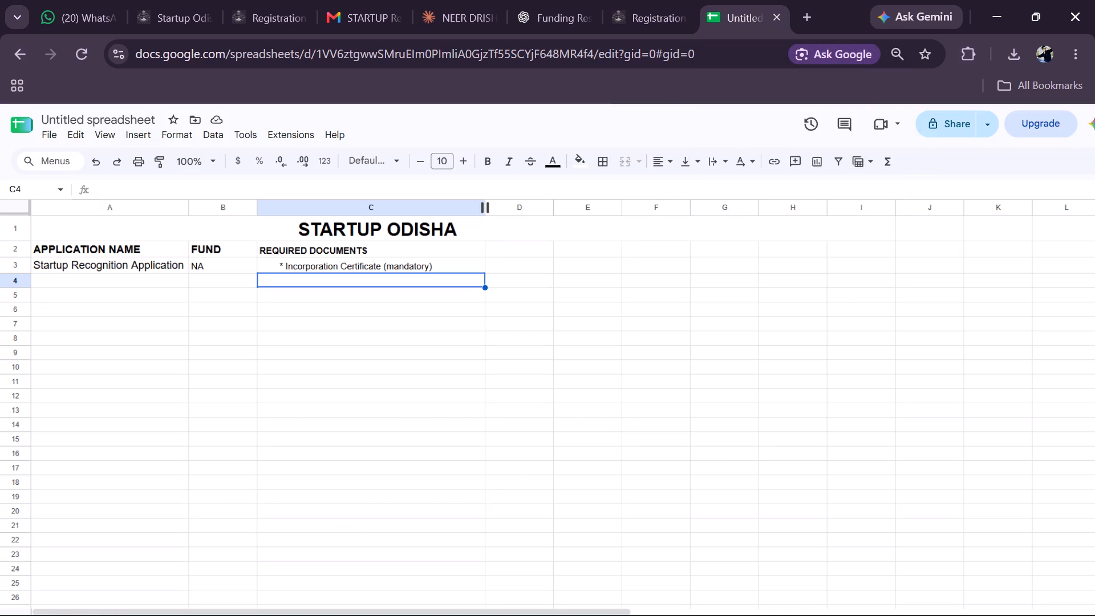
{"action": "left_click", "coordinate": [363, 279]}
{"action": "double_click", "coordinate": [363, 279]}
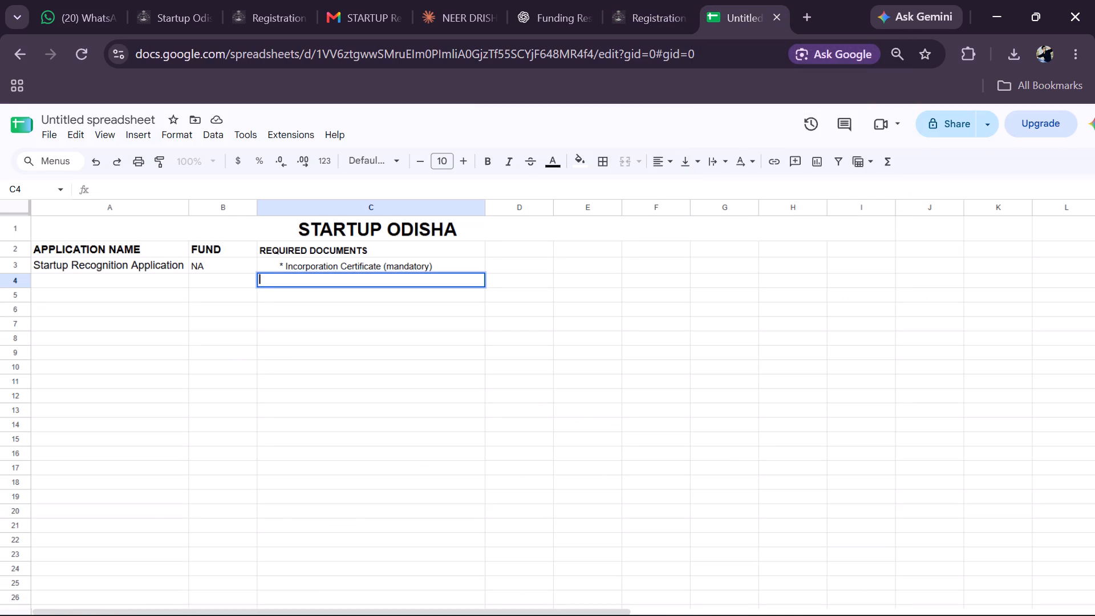
{"action": "key", "text": "ctrl+v"}
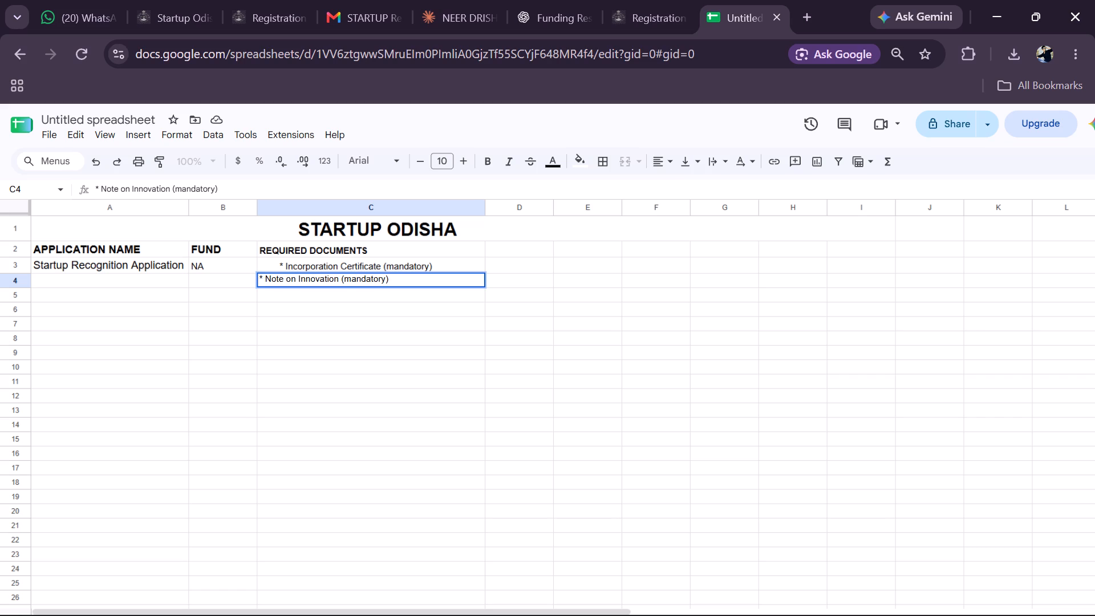
{"action": "left_click", "coordinate": [422, 307]}
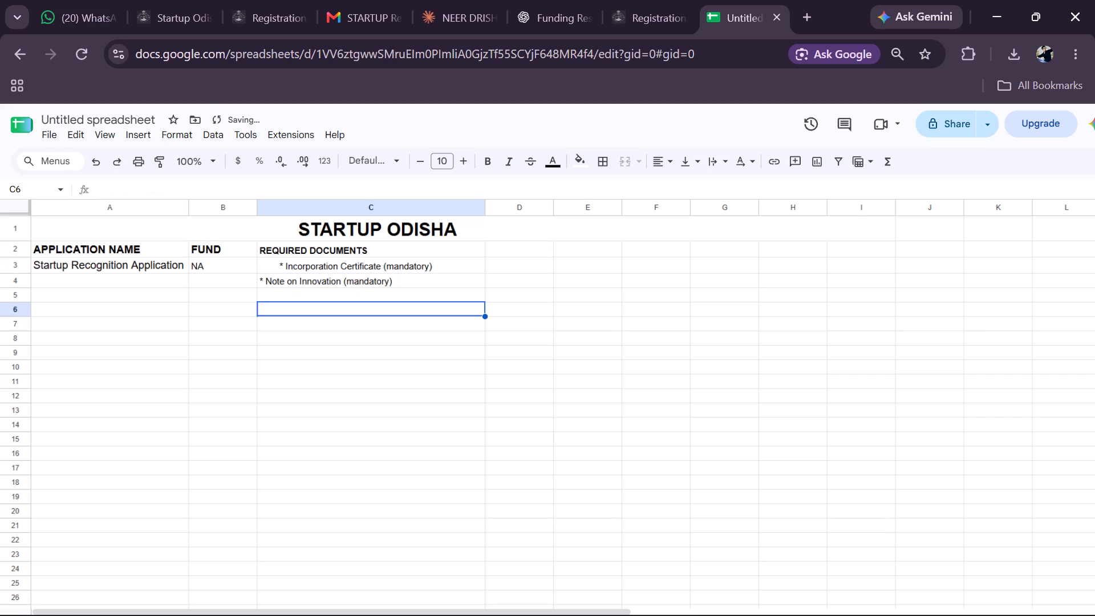
{"action": "double_click", "coordinate": [278, 262]}
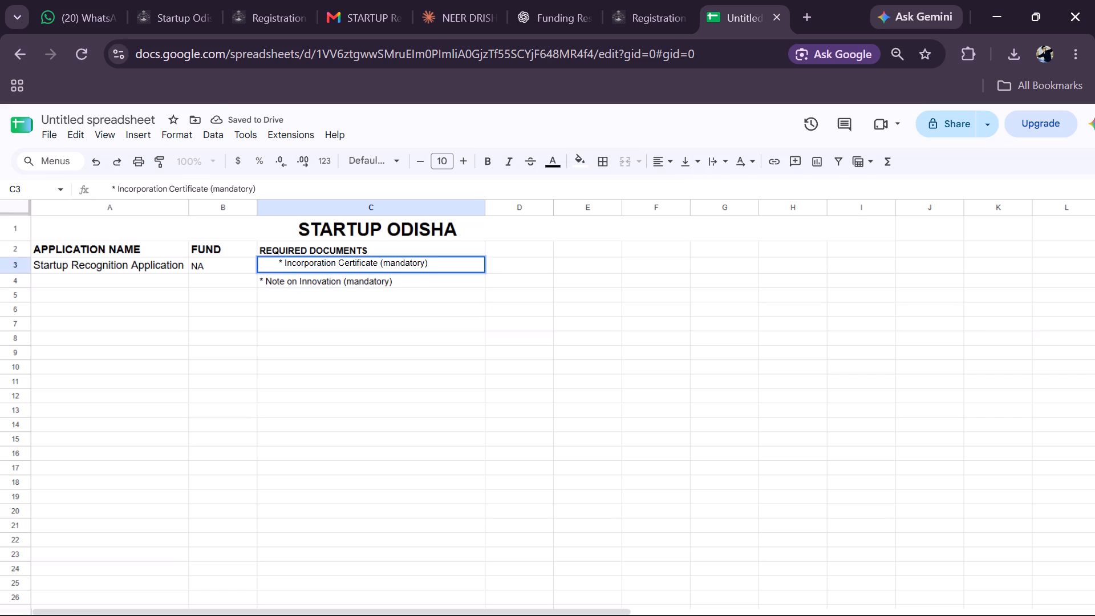
{"action": "left_click", "coordinate": [275, 262]}
{"action": "key", "text": "Right"}
{"action": "key", "text": "BackSpace"}
{"action": "key", "text": "BackSpace"}
{"action": "key", "text": "BackSpace"}
{"action": "key", "text": "BackSpace"}
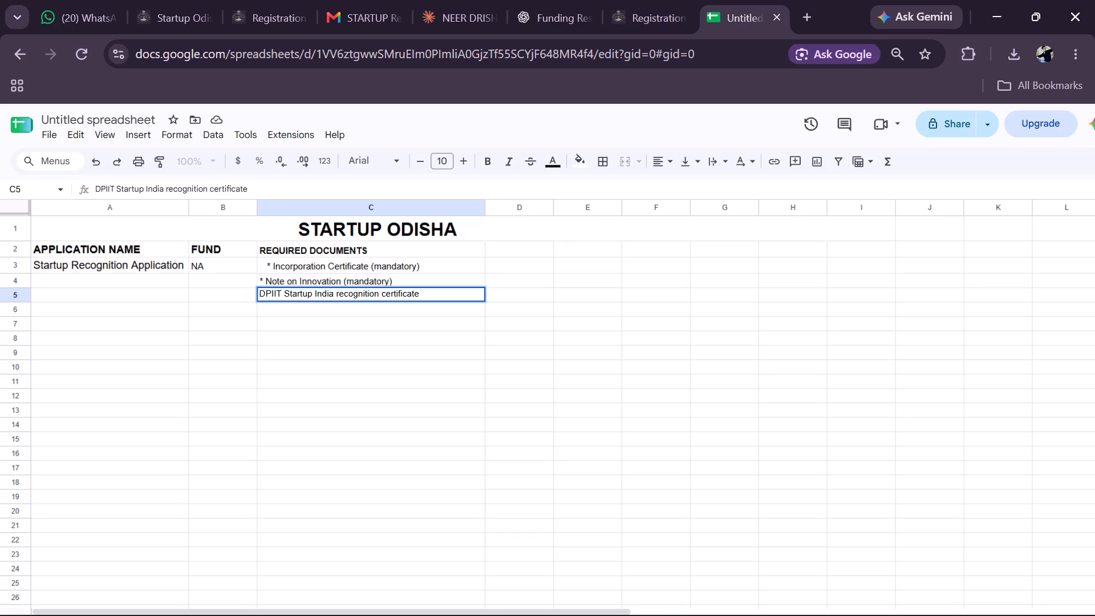
{"action": "left_click", "coordinate": [441, 293]}
{"action": "key", "text": "Return"}
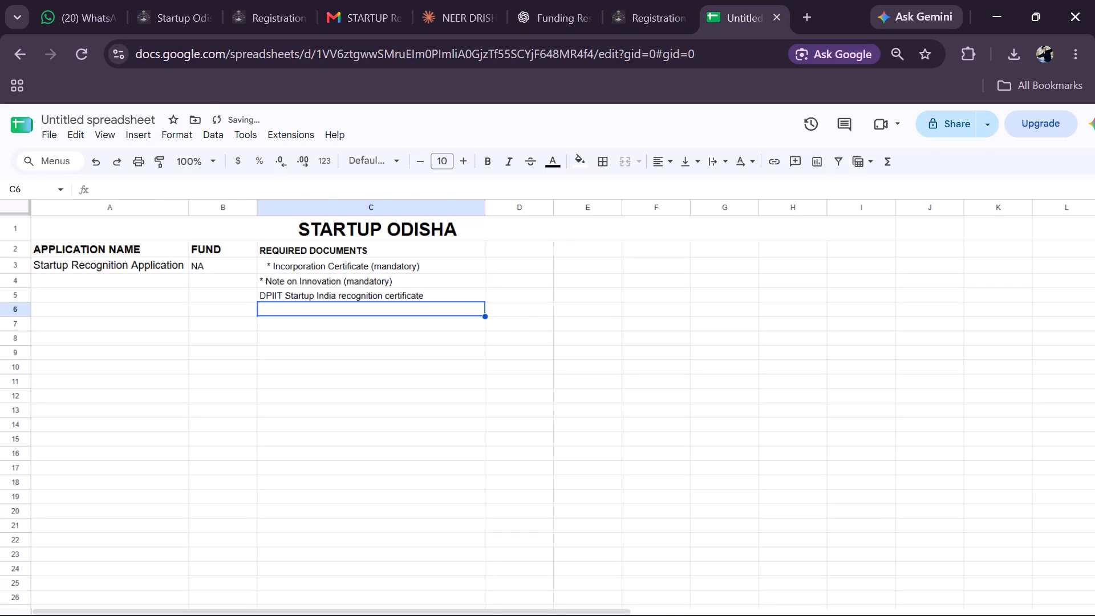
{"action": "key", "text": "ctrl+v"}
{"action": "key", "text": "ctrl+z"}
{"action": "left_click", "coordinate": [363, 309]}
{"action": "double_click", "coordinate": [363, 309]}
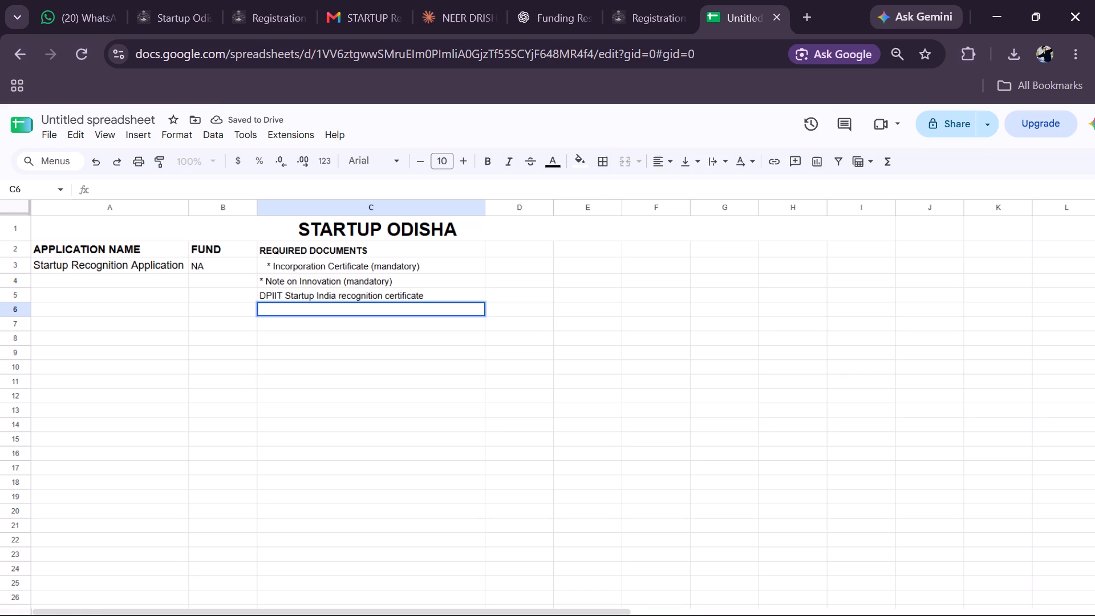
{"action": "left_click", "coordinate": [363, 309]}
{"action": "key", "text": "ctrl+v"}
{"action": "left_click", "coordinate": [363, 309], "text": "ctrl"}
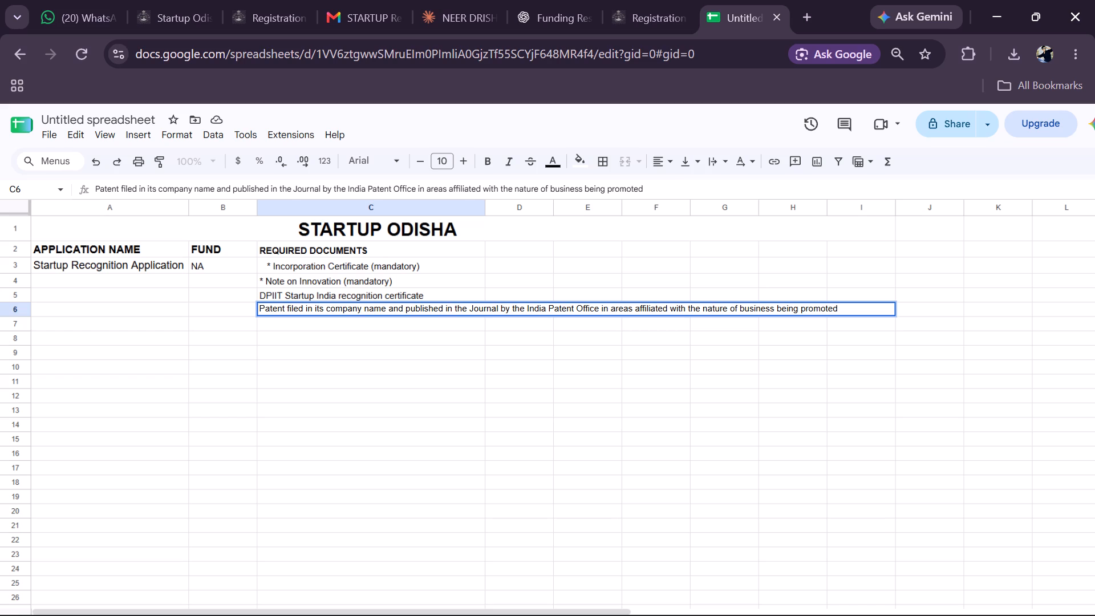
Commit the patent entry and increase the height of row 6 to roughly three times a standard row.
{"action": "left_click", "coordinate": [21, 311]}
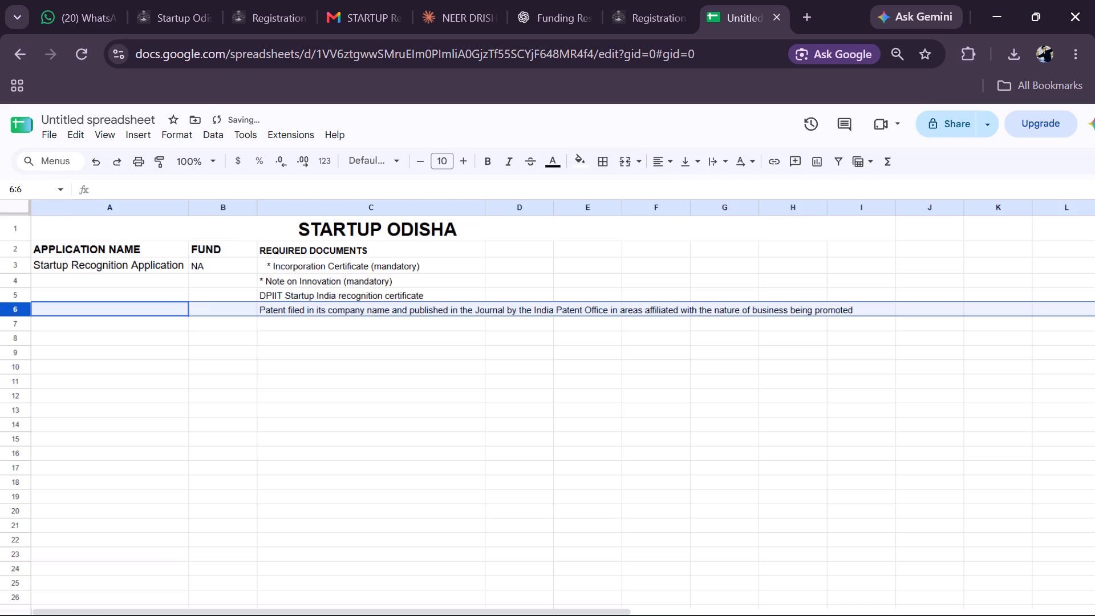
{"action": "left_click_drag", "start_coordinate": [18, 318], "coordinate": [17, 346]}
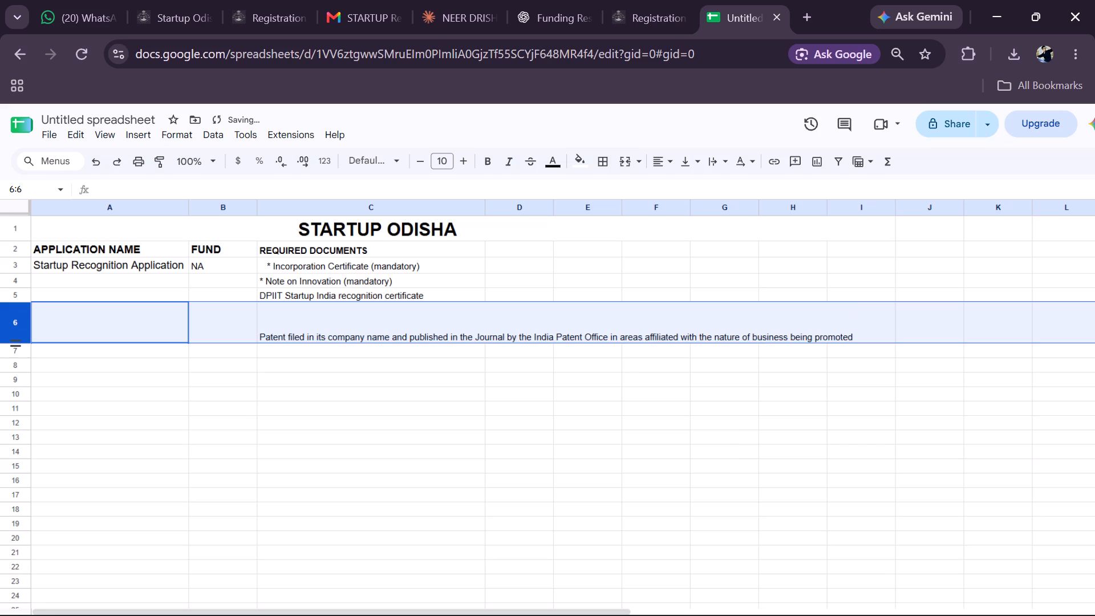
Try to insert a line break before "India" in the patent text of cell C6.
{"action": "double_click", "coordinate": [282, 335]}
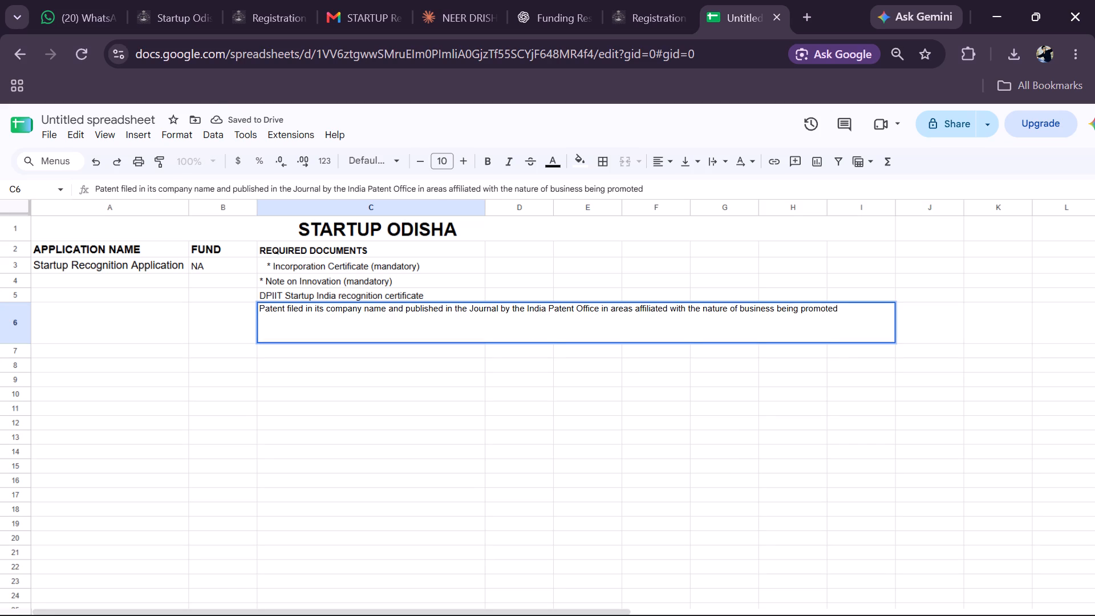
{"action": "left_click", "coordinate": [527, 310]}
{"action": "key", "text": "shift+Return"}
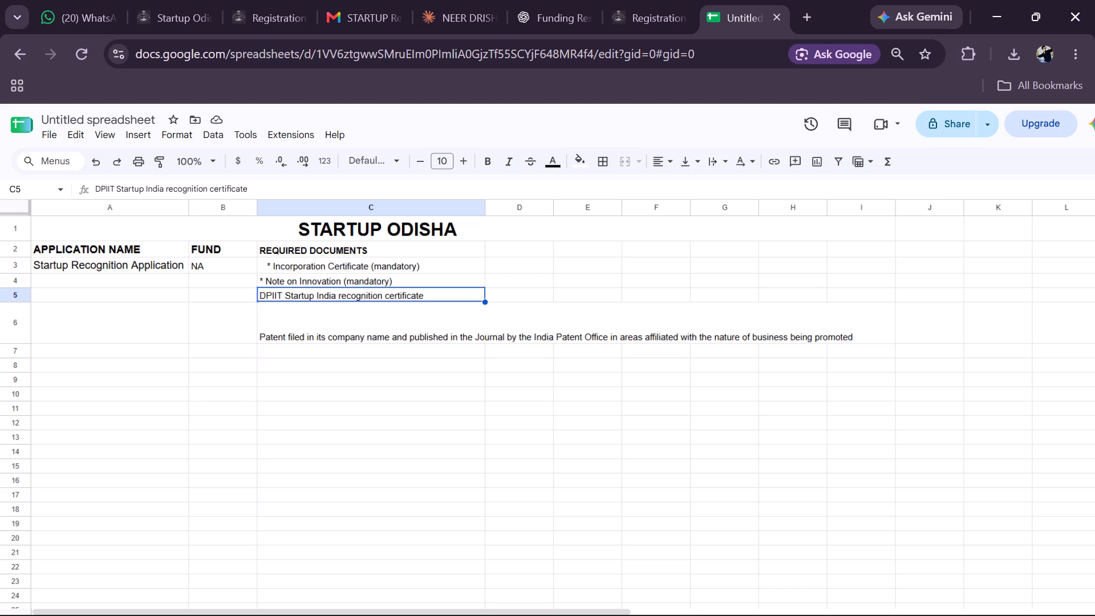
Undo the height increase of row 6.
{"action": "key", "text": "ctrl+z"}
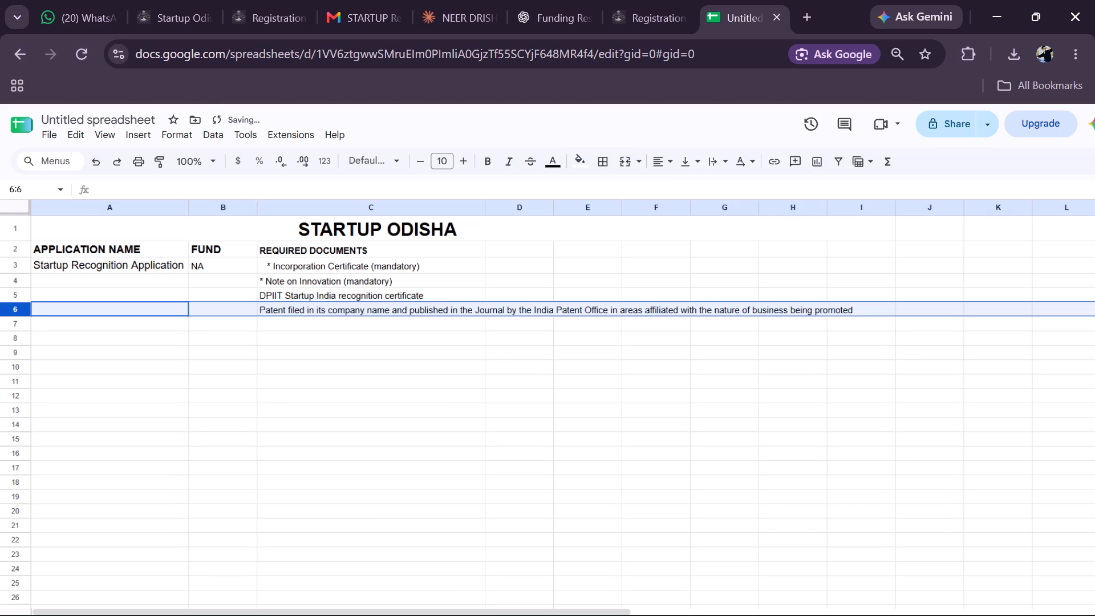
{"action": "left_click", "coordinate": [860, 317]}
{"action": "left_click", "coordinate": [803, 307]}
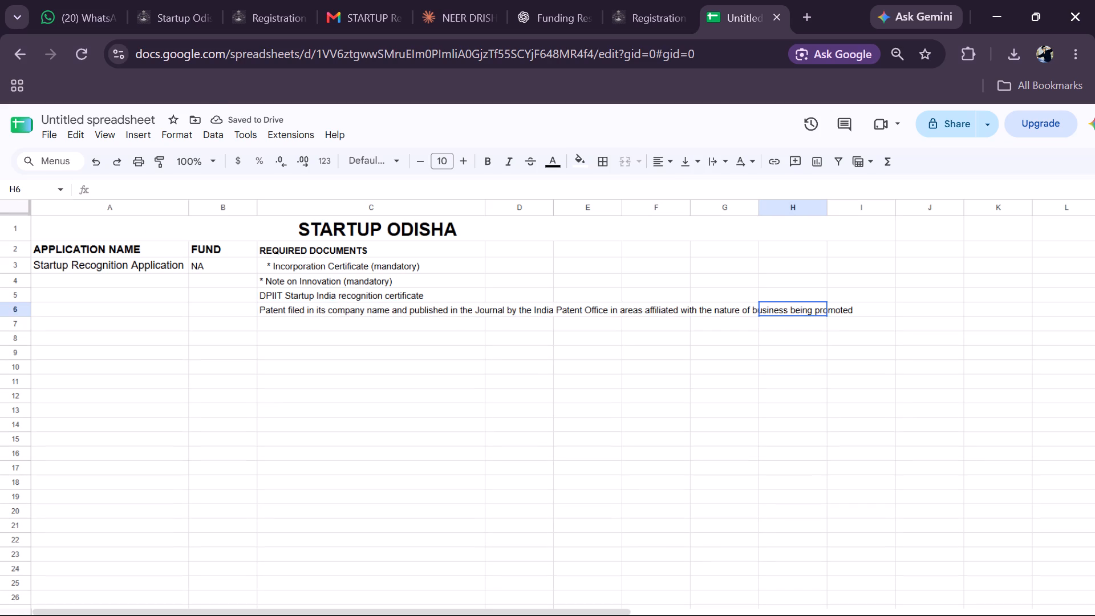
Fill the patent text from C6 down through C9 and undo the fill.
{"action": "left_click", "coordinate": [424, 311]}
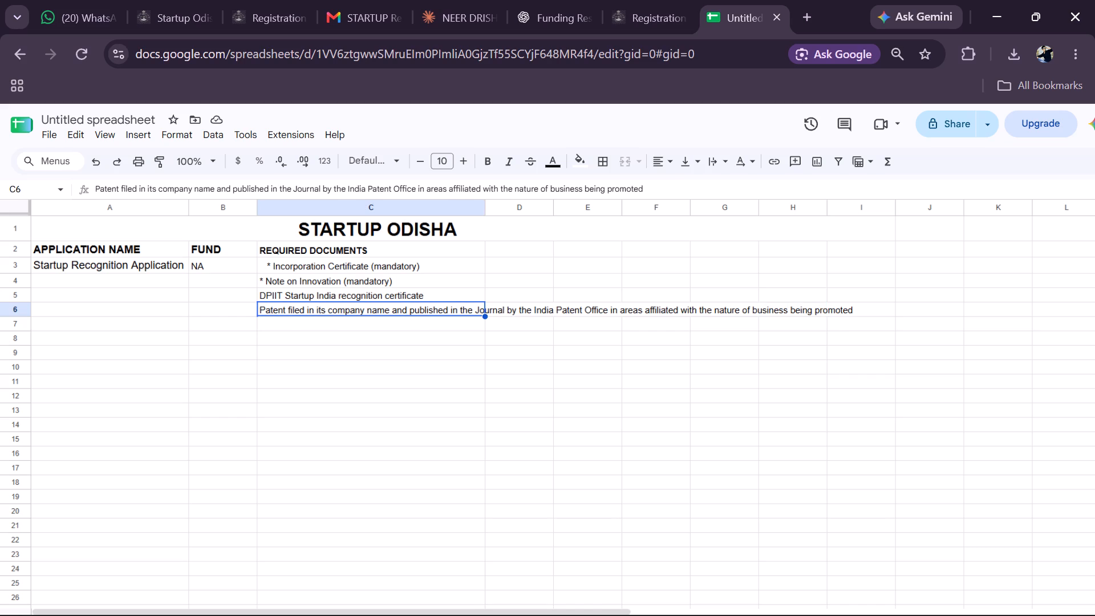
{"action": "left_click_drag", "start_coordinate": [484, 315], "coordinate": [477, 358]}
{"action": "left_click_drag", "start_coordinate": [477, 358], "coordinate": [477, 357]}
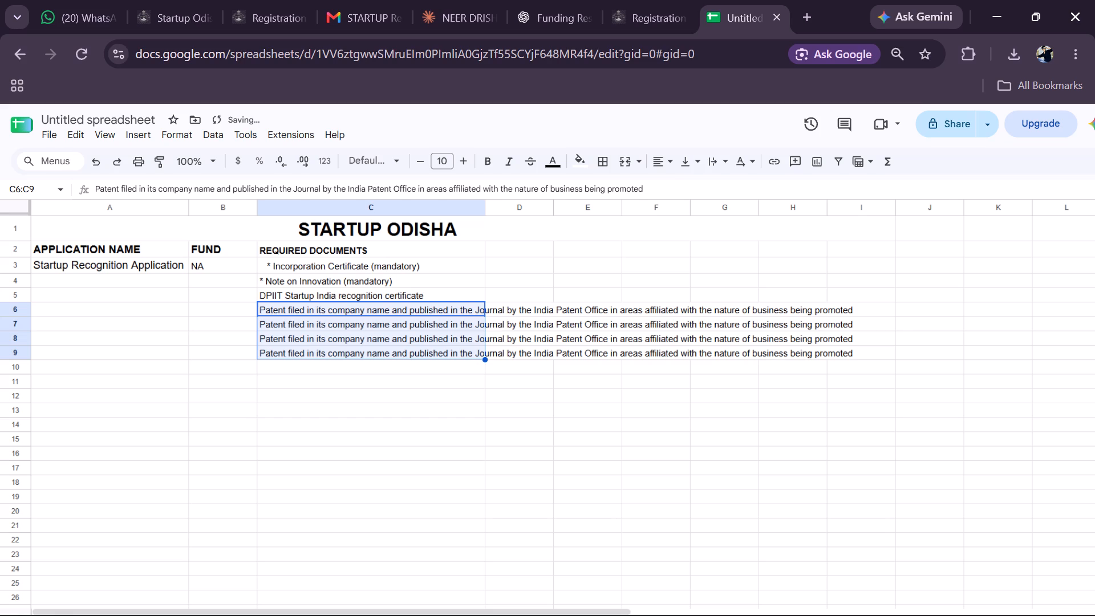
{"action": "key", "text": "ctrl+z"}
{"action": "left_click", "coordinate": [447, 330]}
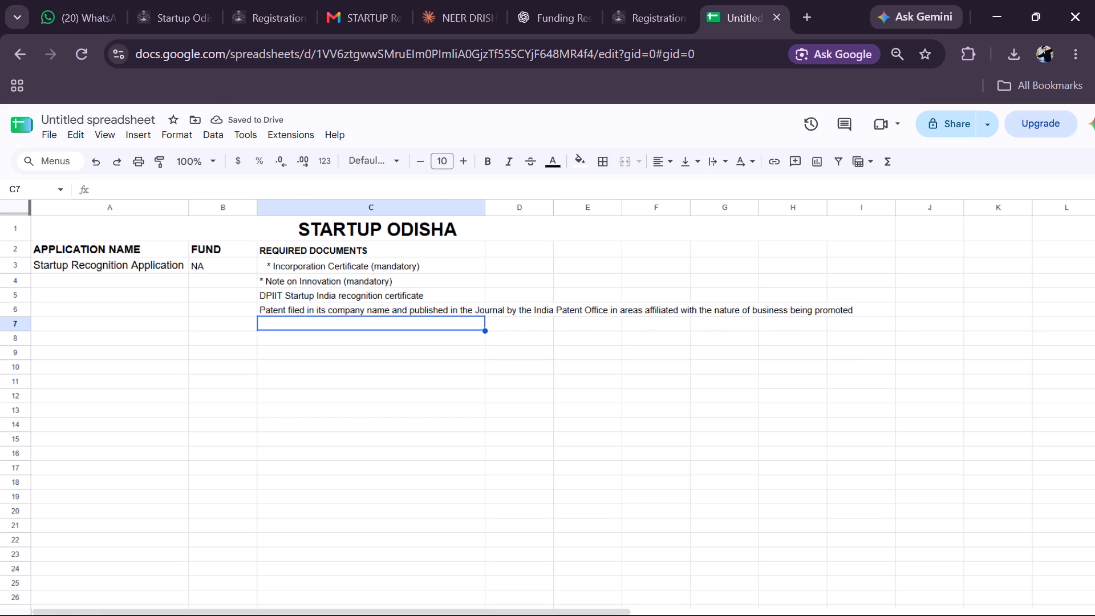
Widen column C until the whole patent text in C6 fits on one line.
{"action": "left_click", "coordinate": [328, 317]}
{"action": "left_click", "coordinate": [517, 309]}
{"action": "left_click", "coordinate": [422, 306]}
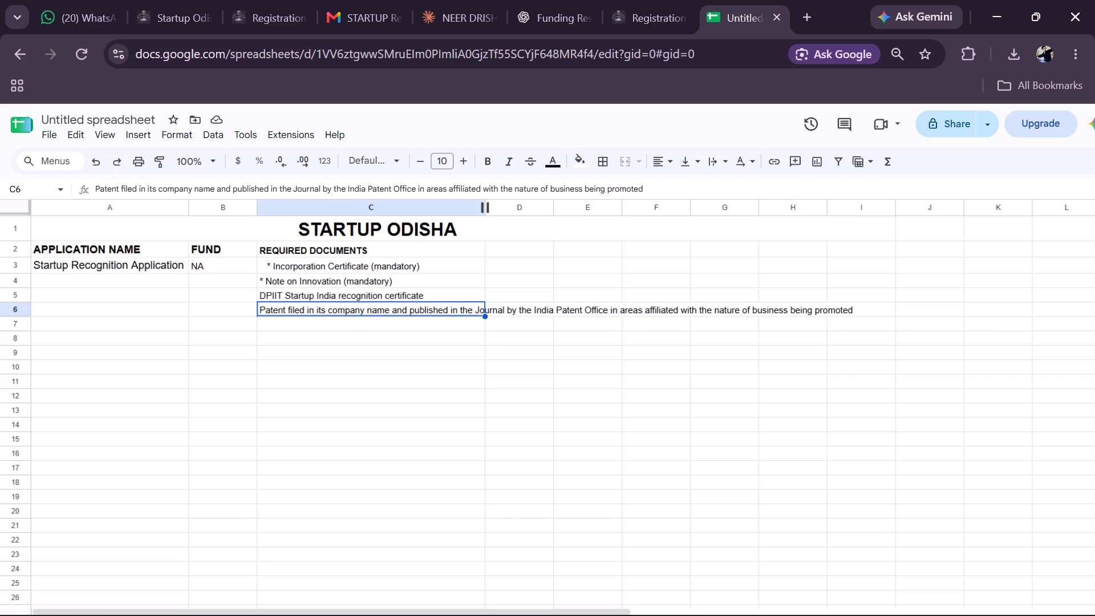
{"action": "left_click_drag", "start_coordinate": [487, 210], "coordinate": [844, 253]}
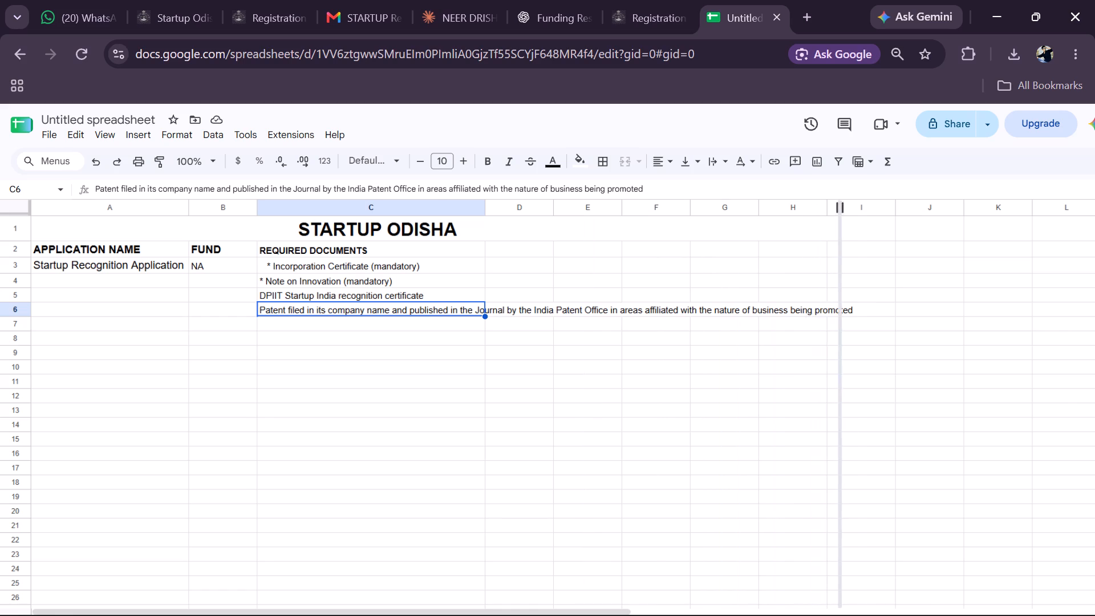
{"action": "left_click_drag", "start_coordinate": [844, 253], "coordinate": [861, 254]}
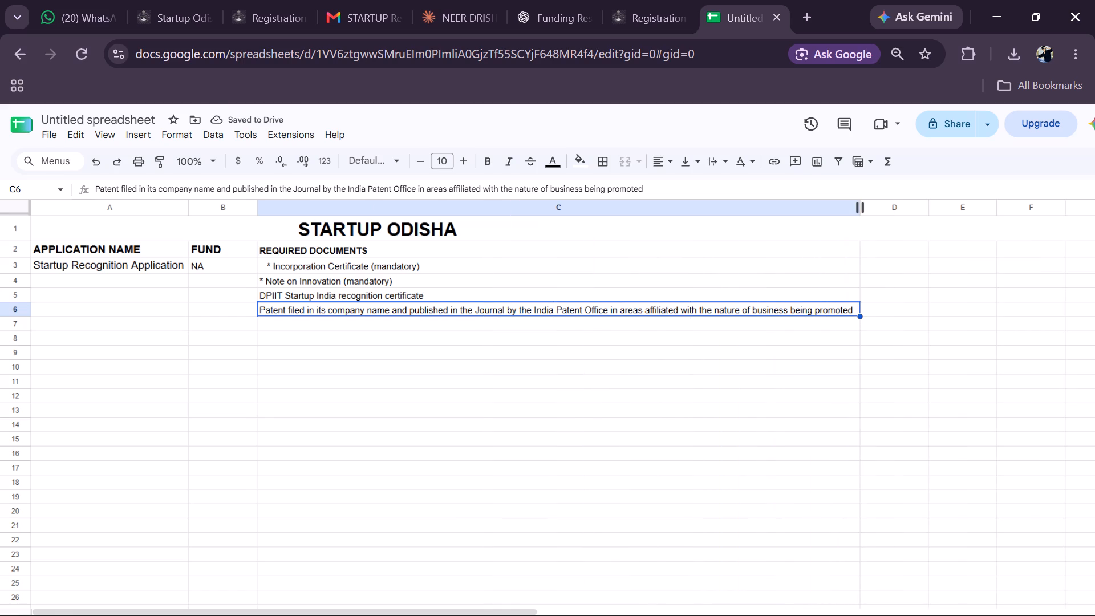
Narrow column C so its edge lines up with the end of the STARTUP ODISHA title.
{"action": "left_click_drag", "start_coordinate": [861, 209], "coordinate": [457, 211]}
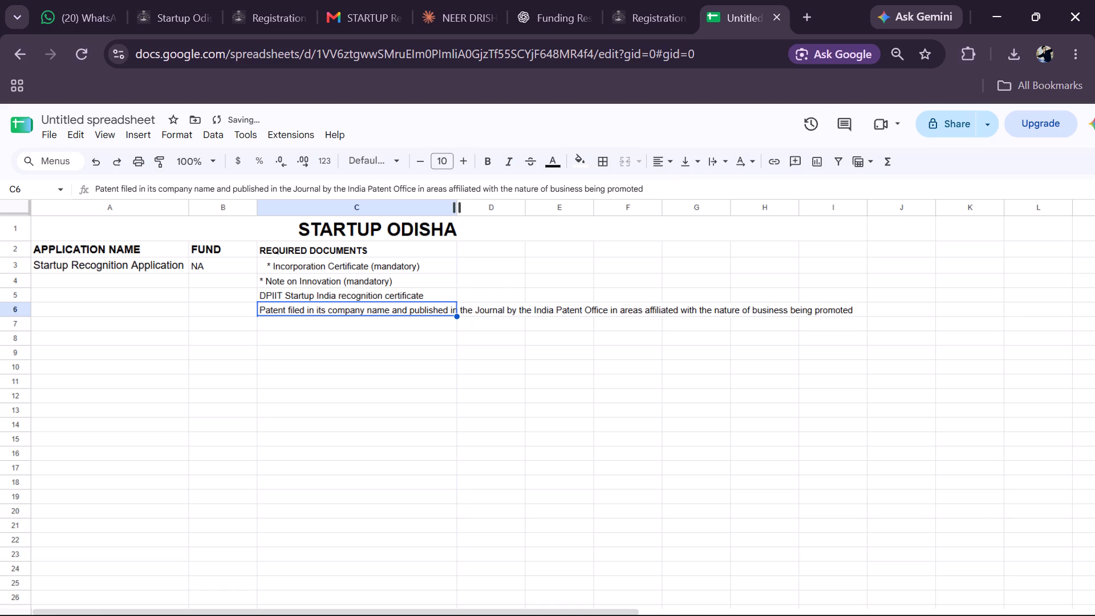
{"action": "double_click", "coordinate": [428, 310]}
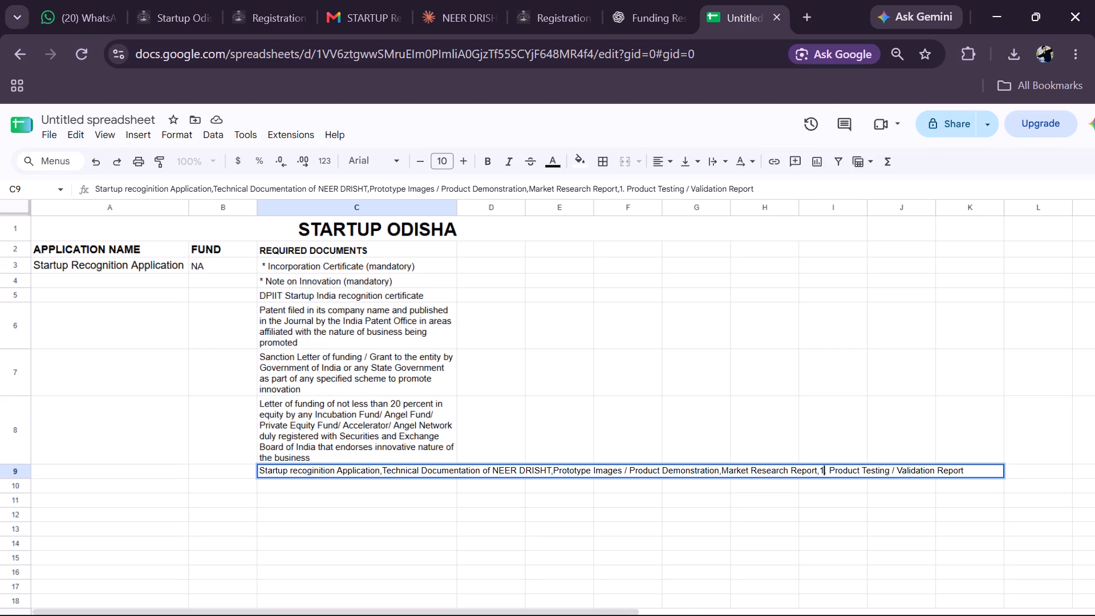
Set the text wrapping of the whole of row 9 to Wrap.
{"action": "left_click", "coordinate": [22, 472]}
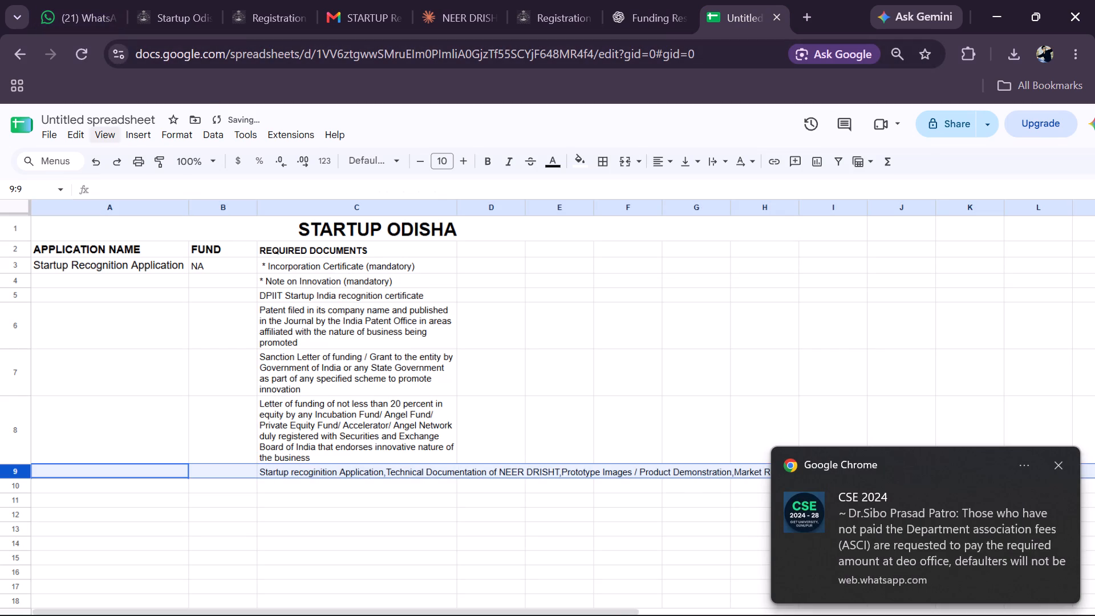
{"action": "left_click", "coordinate": [186, 133]}
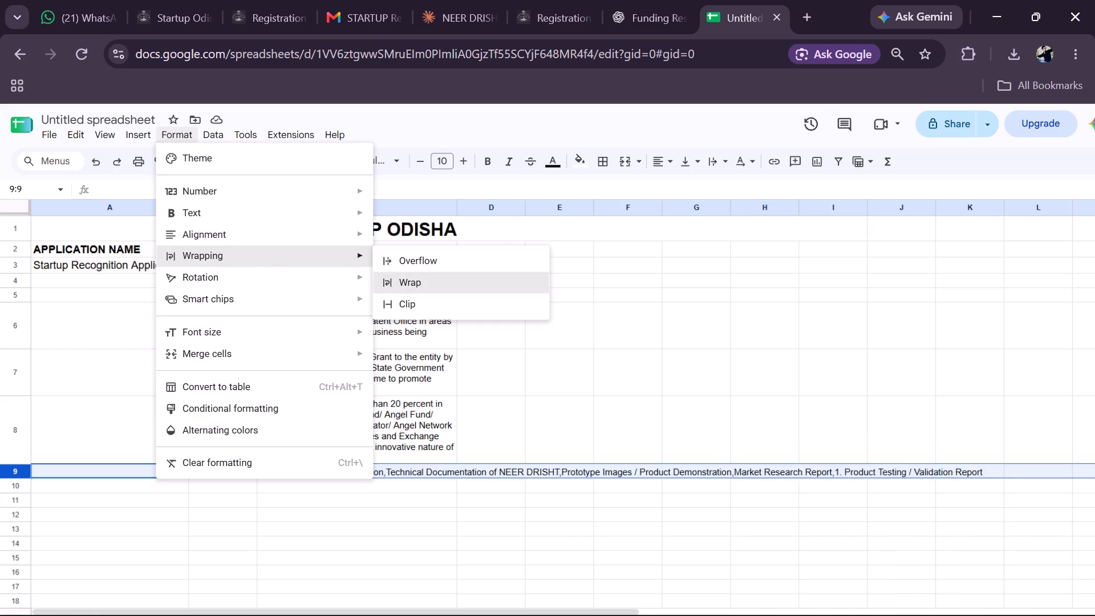
{"action": "left_click", "coordinate": [452, 286]}
{"action": "left_click", "coordinate": [501, 525]}
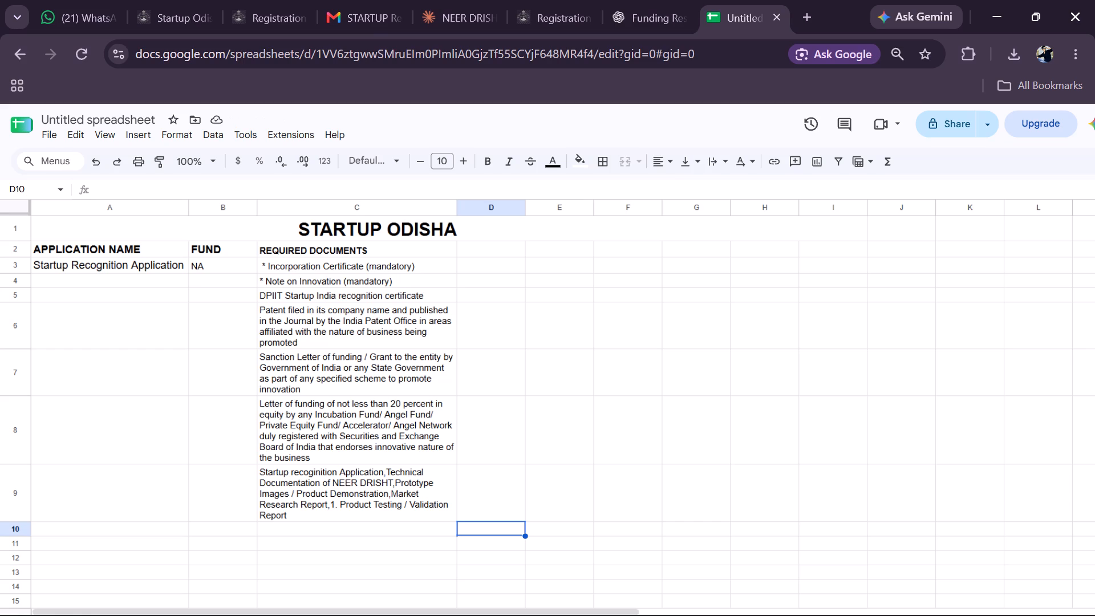
Open the document list in cell C9 for editing.
{"action": "double_click", "coordinate": [386, 469]}
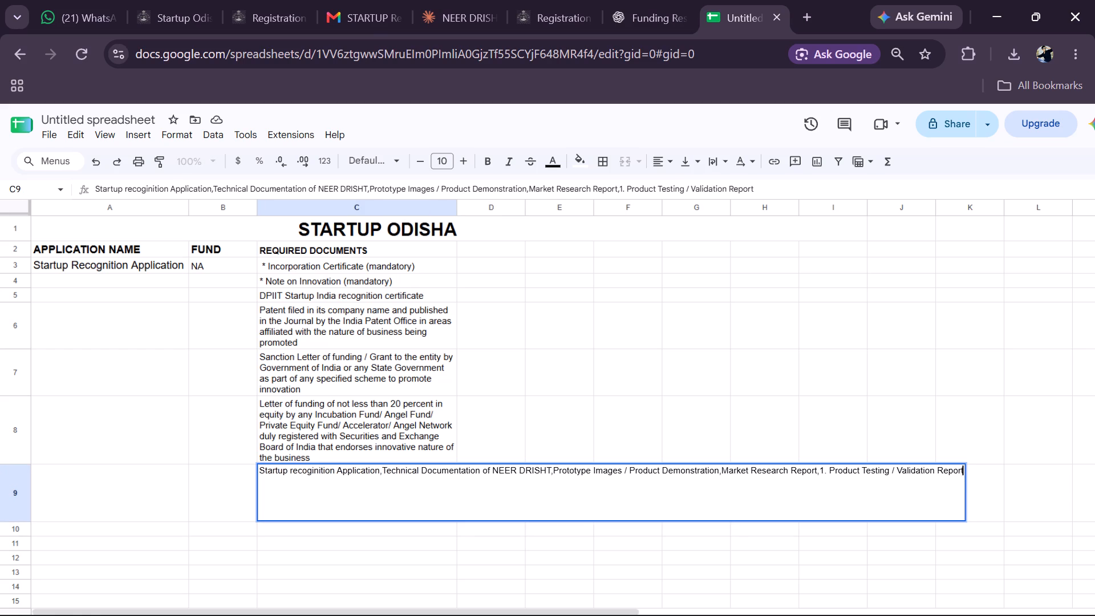
Apply text wrapping to the whole of row 9.
{"action": "left_click", "coordinate": [14, 487]}
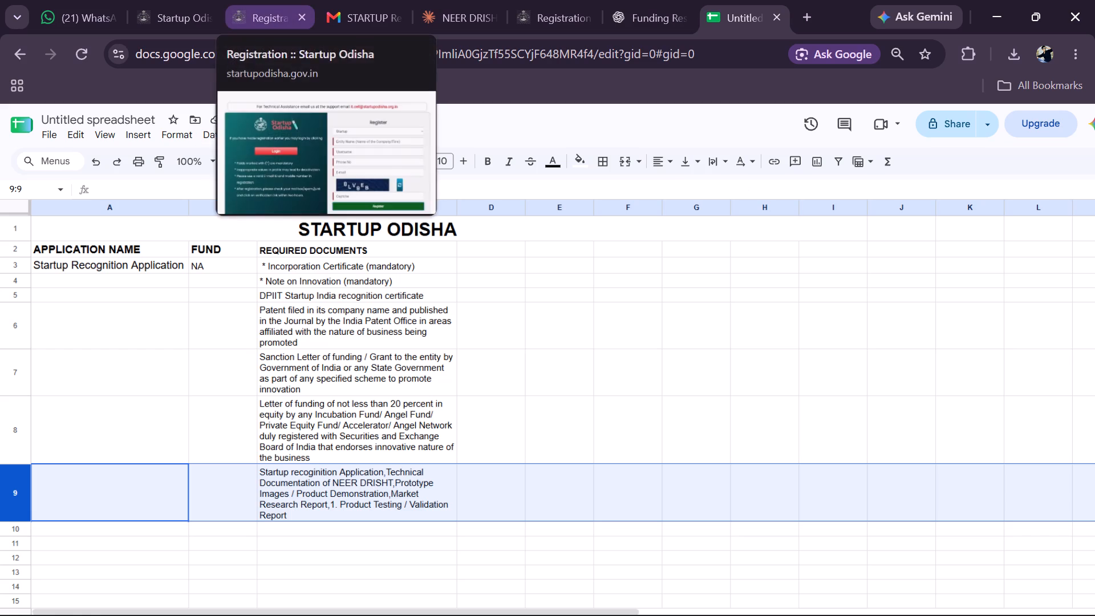
{"action": "left_click", "coordinate": [196, 139]}
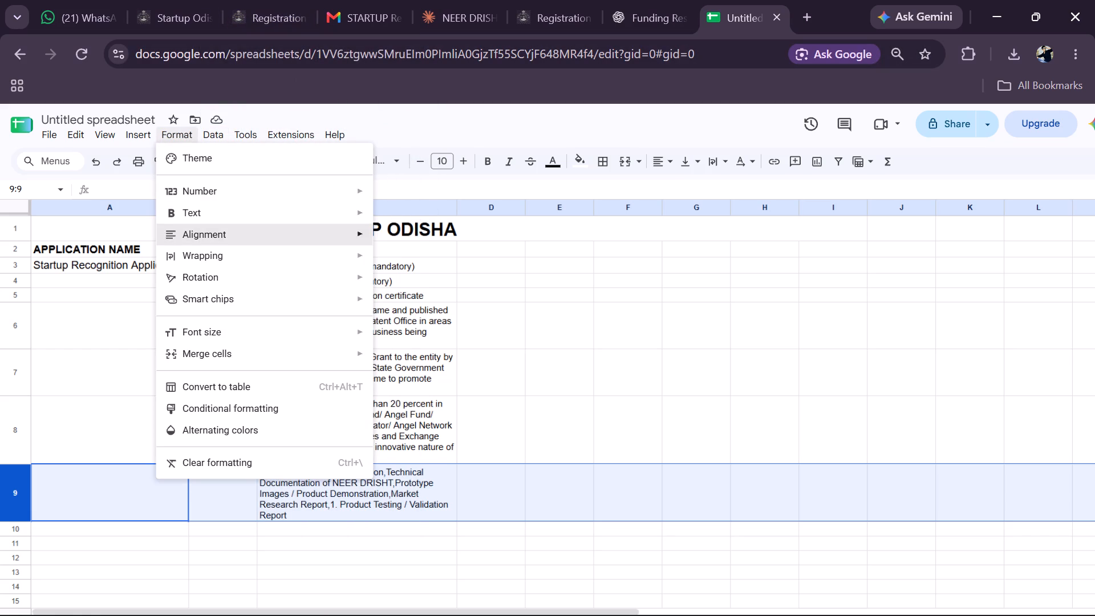
{"action": "left_click", "coordinate": [424, 277]}
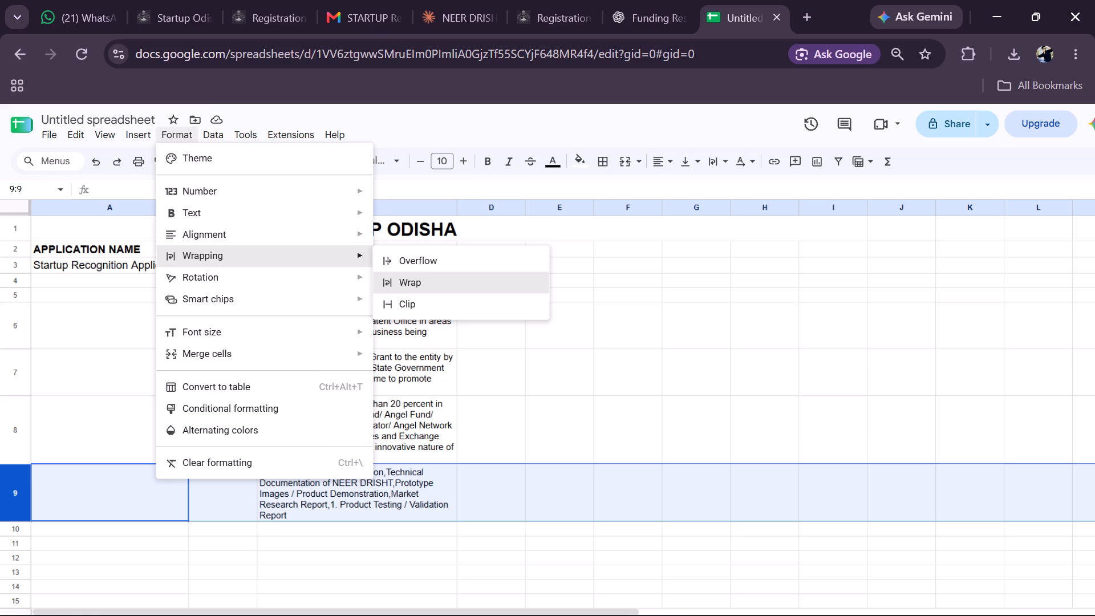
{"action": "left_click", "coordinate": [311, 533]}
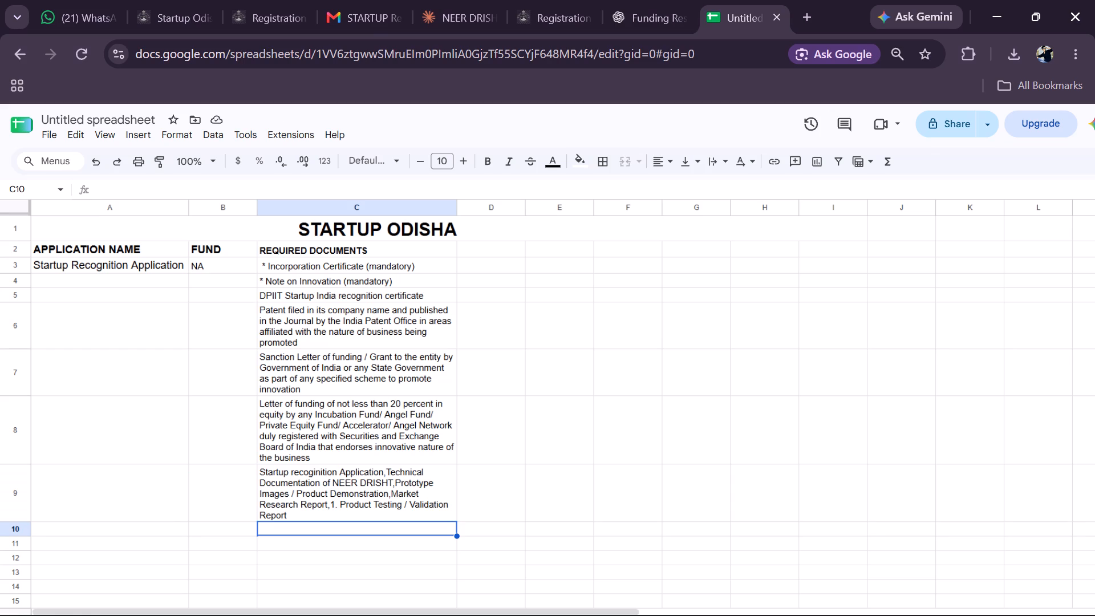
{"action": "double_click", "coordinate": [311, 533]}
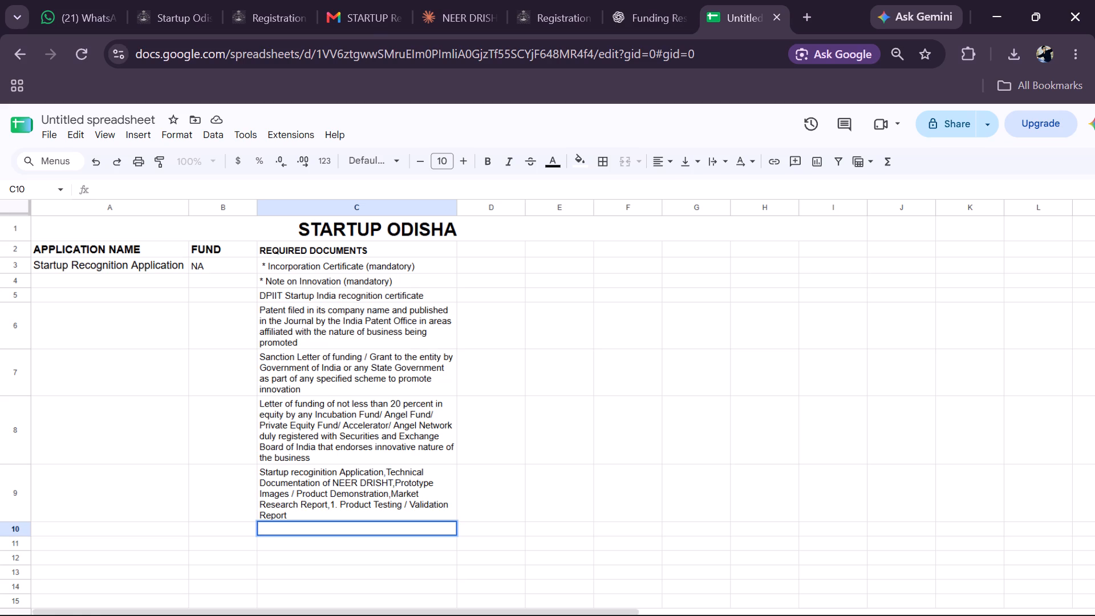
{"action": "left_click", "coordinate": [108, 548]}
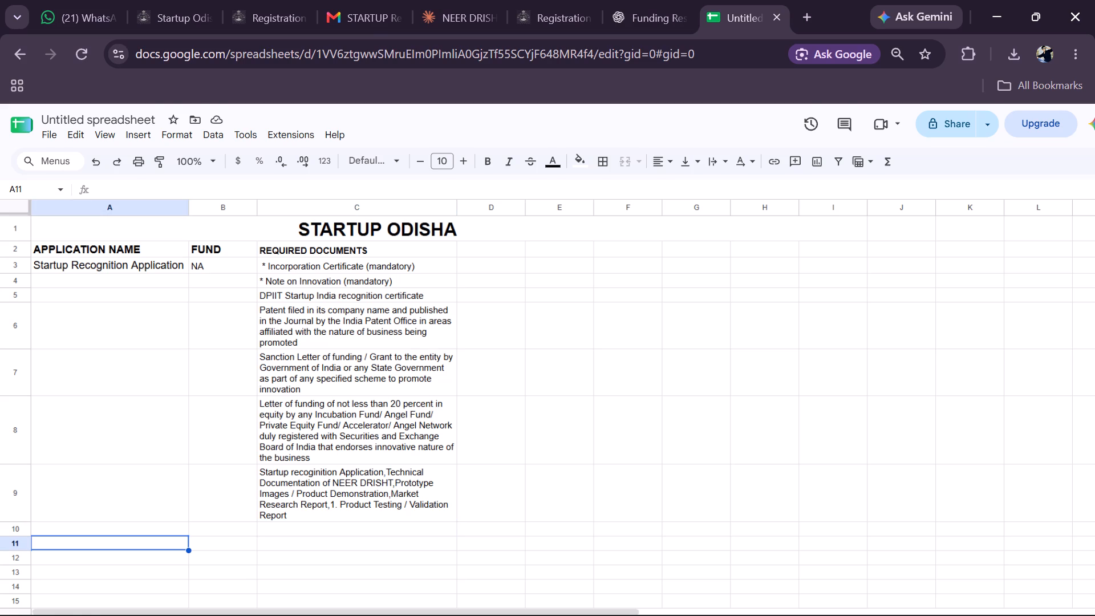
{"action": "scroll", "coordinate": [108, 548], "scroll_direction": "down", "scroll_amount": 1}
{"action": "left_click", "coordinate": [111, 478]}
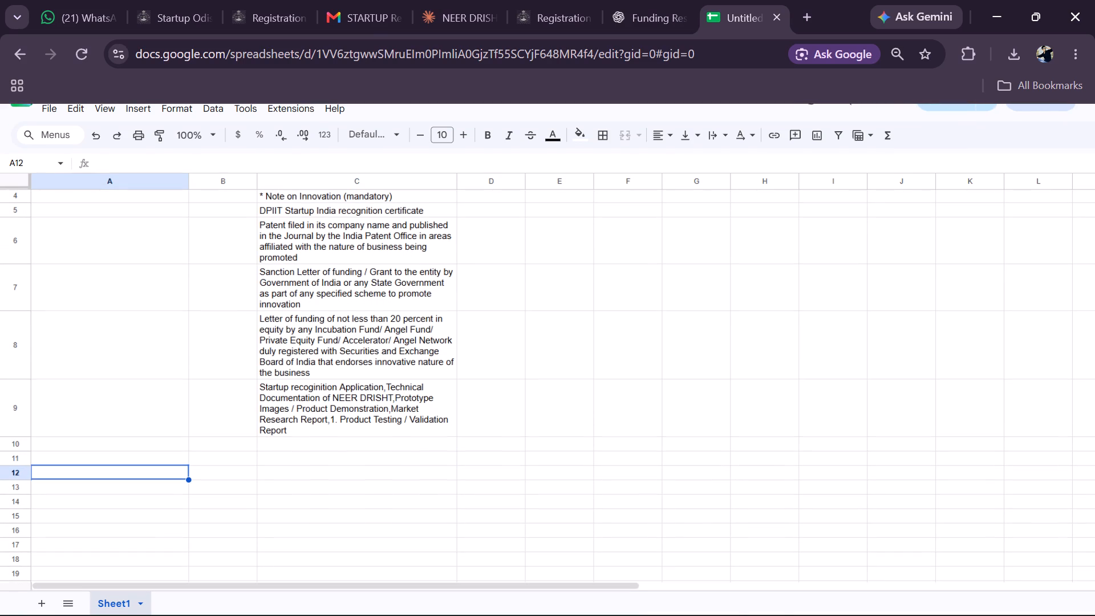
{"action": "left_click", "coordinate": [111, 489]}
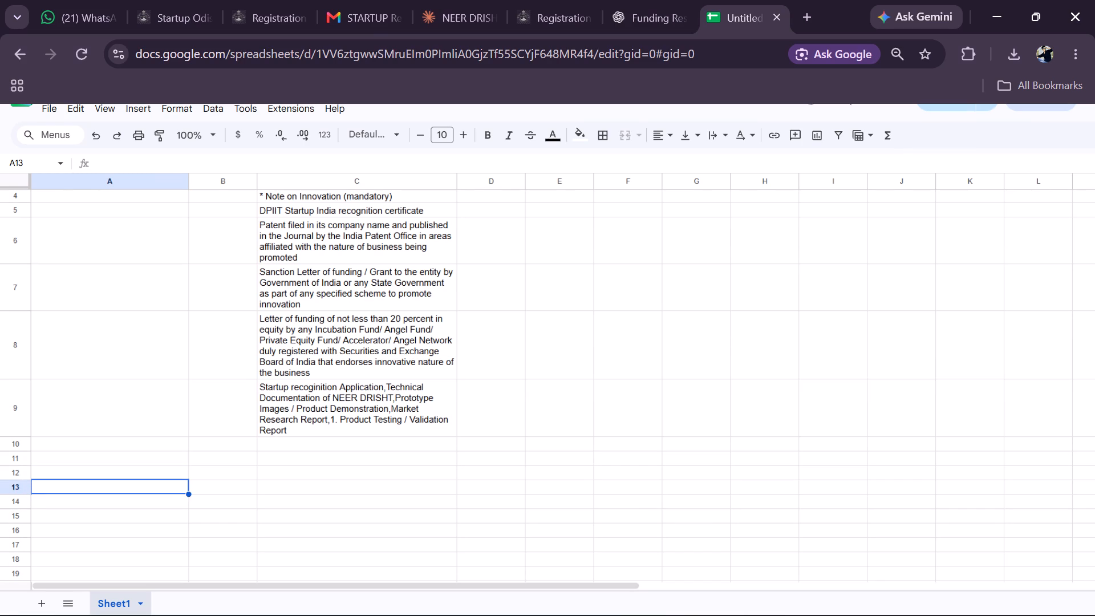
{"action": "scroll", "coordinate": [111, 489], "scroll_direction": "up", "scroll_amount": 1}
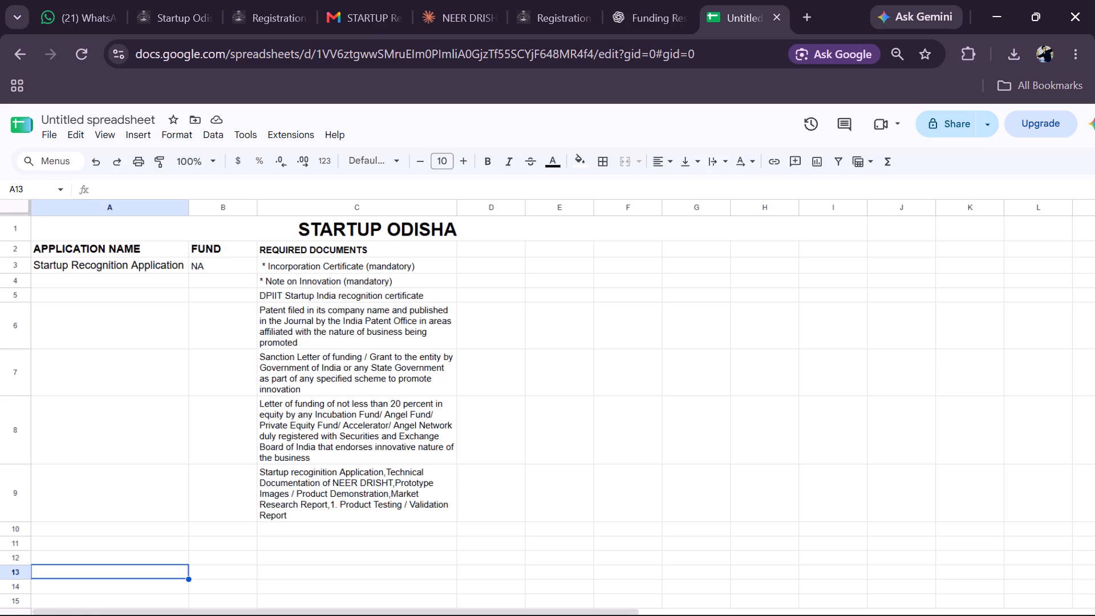
Merge cells A4 through A9 vertically, below the Startup Recognition Application name.
{"action": "left_click", "coordinate": [46, 283]}
{"action": "left_click", "coordinate": [46, 283]}
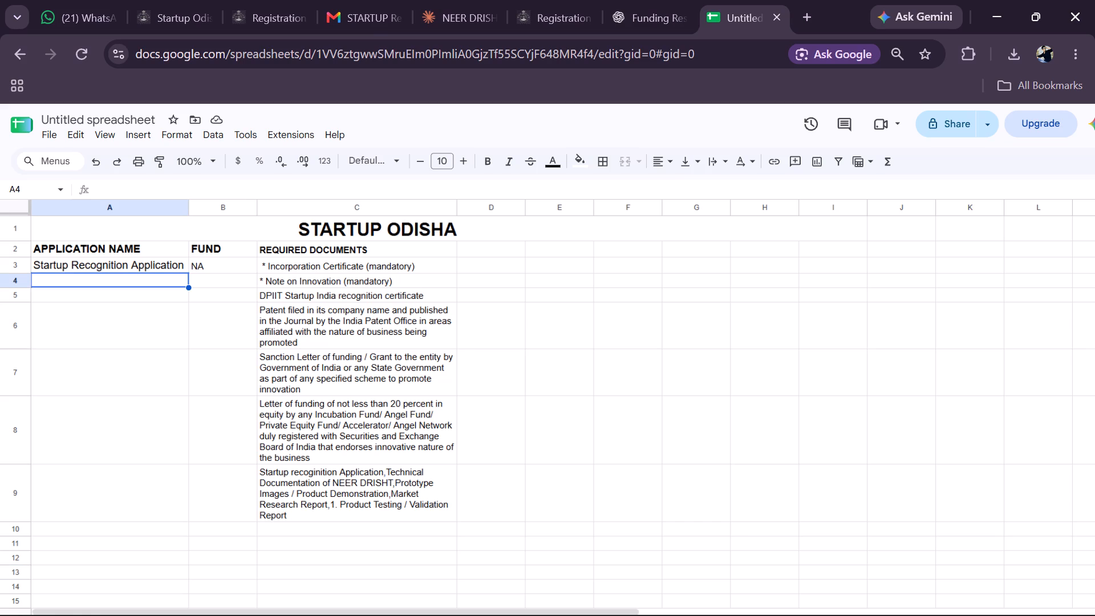
{"action": "left_click_drag", "start_coordinate": [188, 287], "coordinate": [299, 410]}
{"action": "left_click_drag", "start_coordinate": [299, 410], "coordinate": [210, 521]}
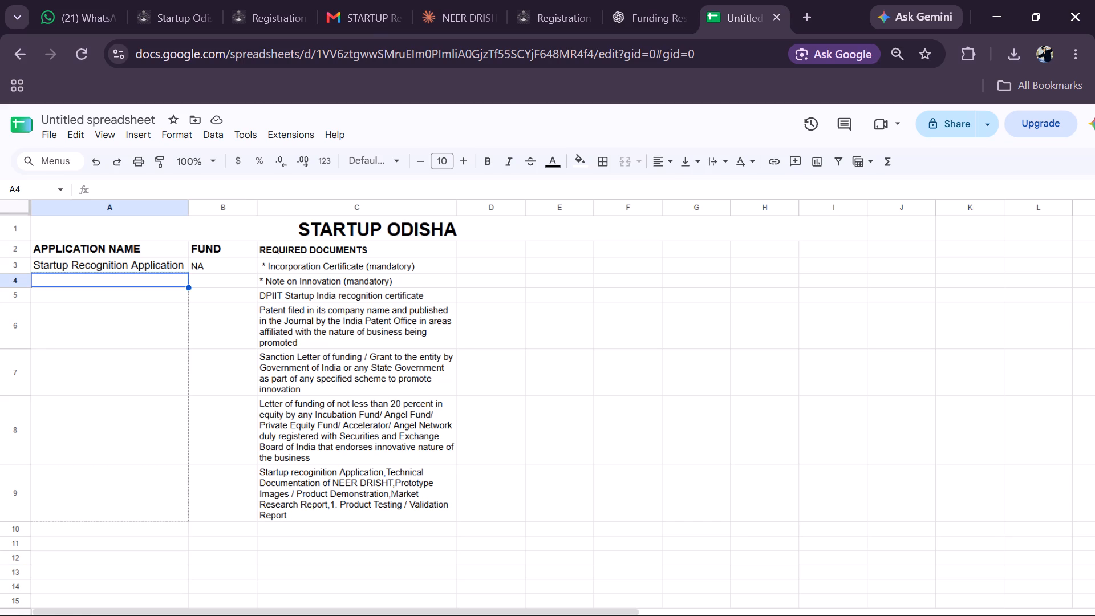
{"action": "left_click_drag", "start_coordinate": [210, 521], "coordinate": [208, 508]}
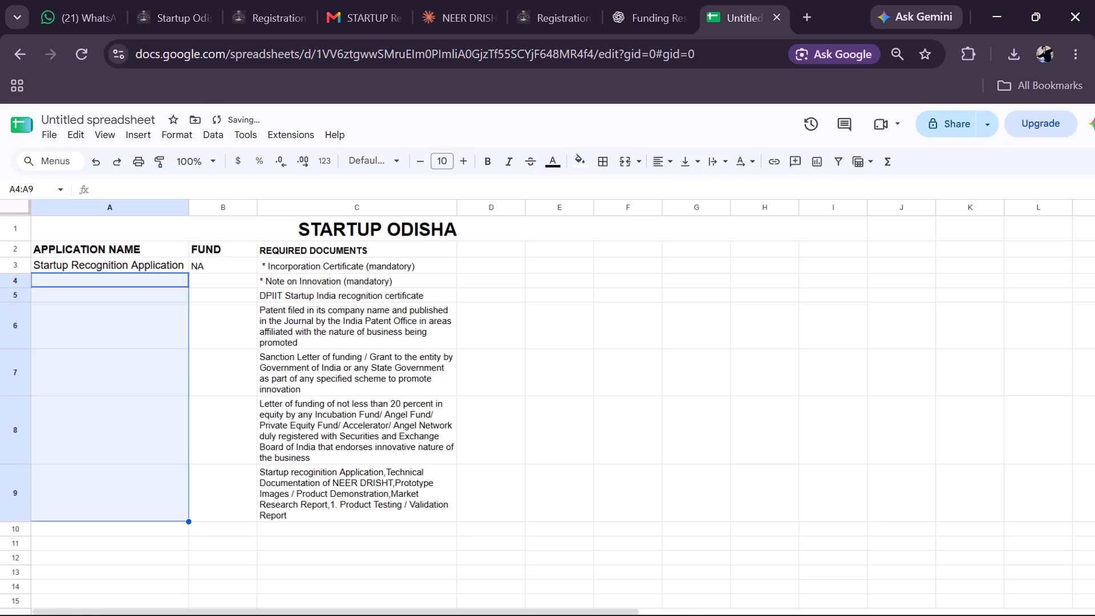
{"action": "left_click", "coordinate": [173, 131]}
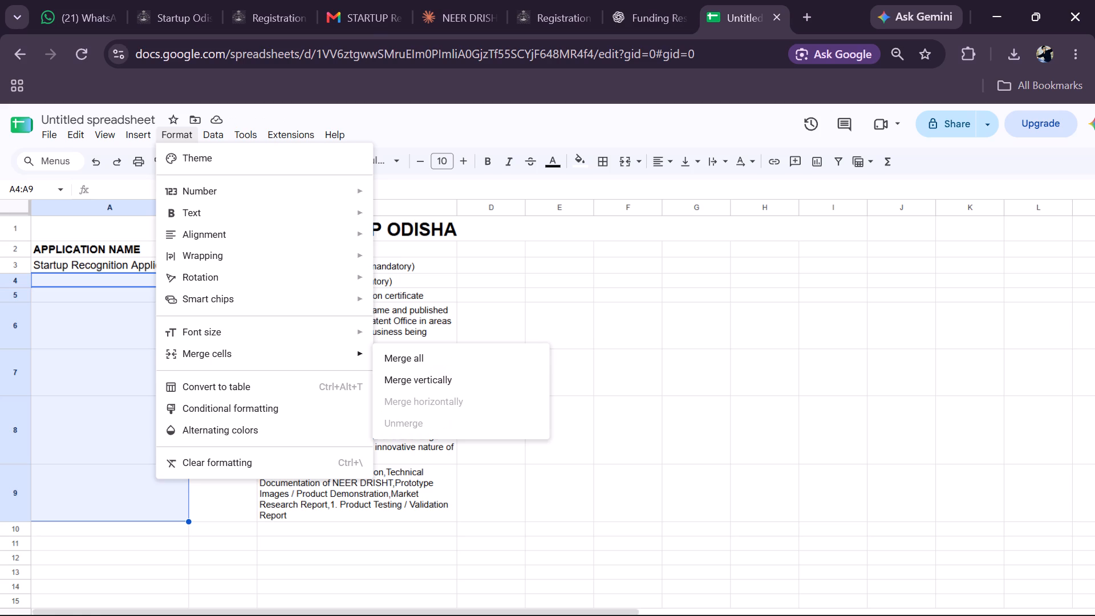
{"action": "left_click", "coordinate": [405, 381]}
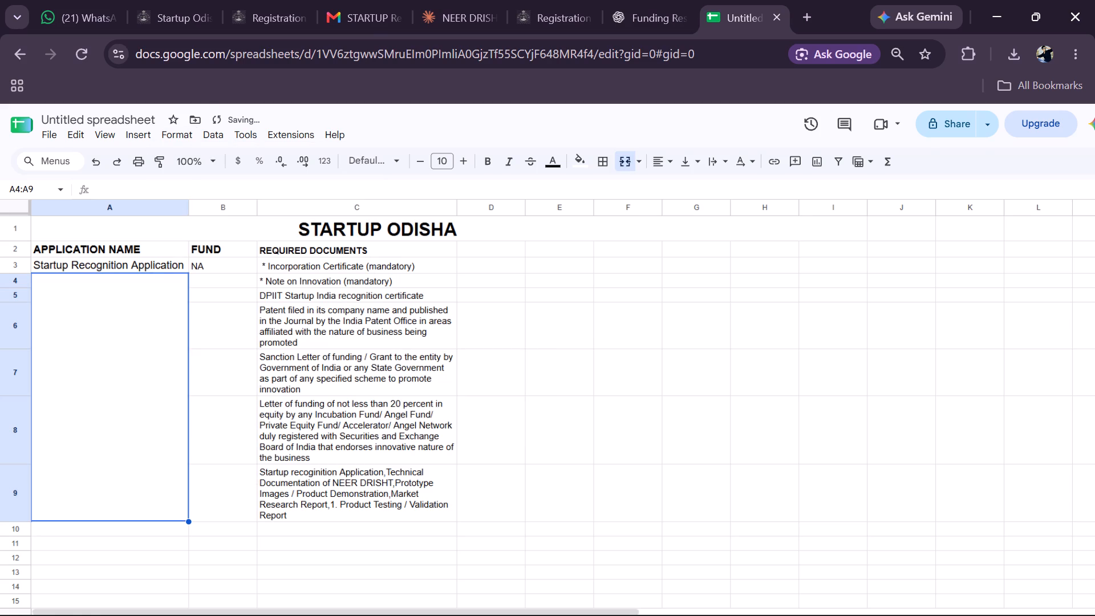
Merge cells B4 through B10 vertically in the FUND column.
{"action": "left_click", "coordinate": [205, 277]}
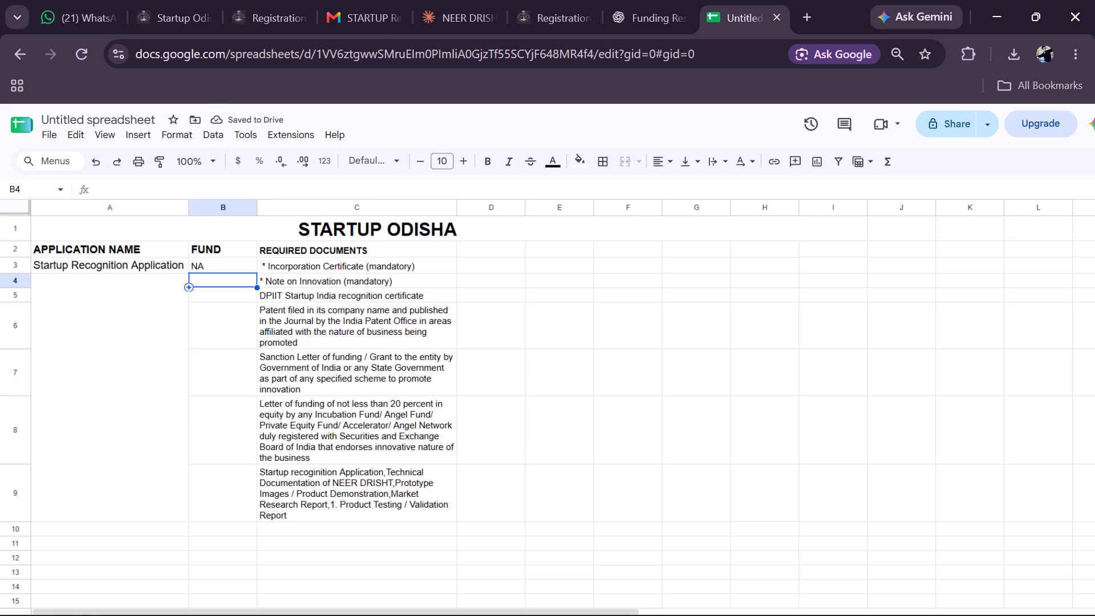
{"action": "left_click_drag", "start_coordinate": [258, 286], "coordinate": [242, 531]}
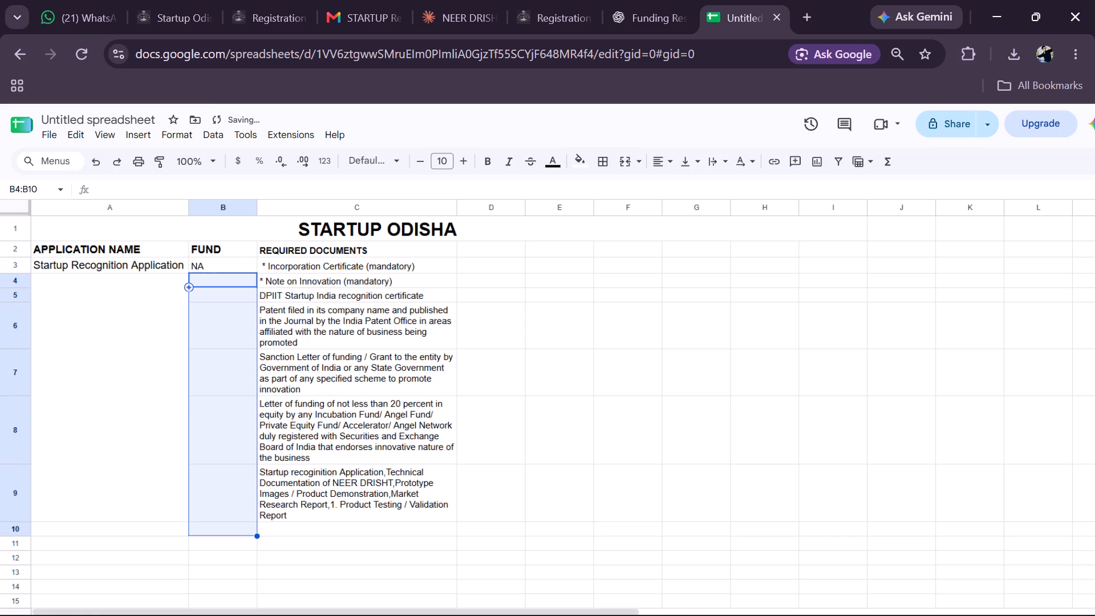
{"action": "left_click", "coordinate": [182, 133]}
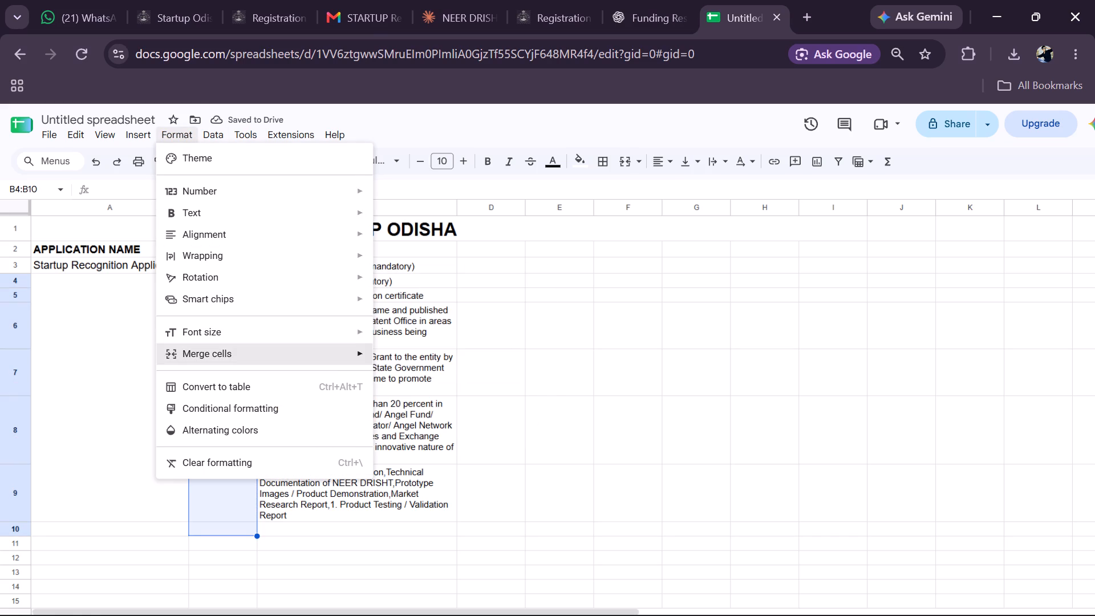
{"action": "left_click", "coordinate": [451, 380]}
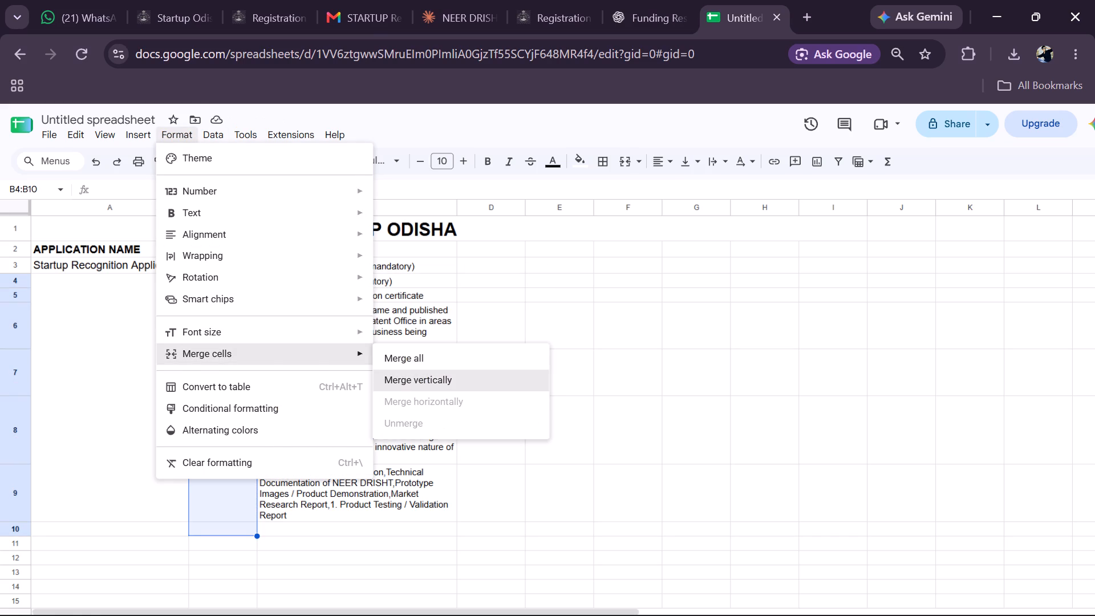
{"action": "left_click", "coordinate": [589, 391]}
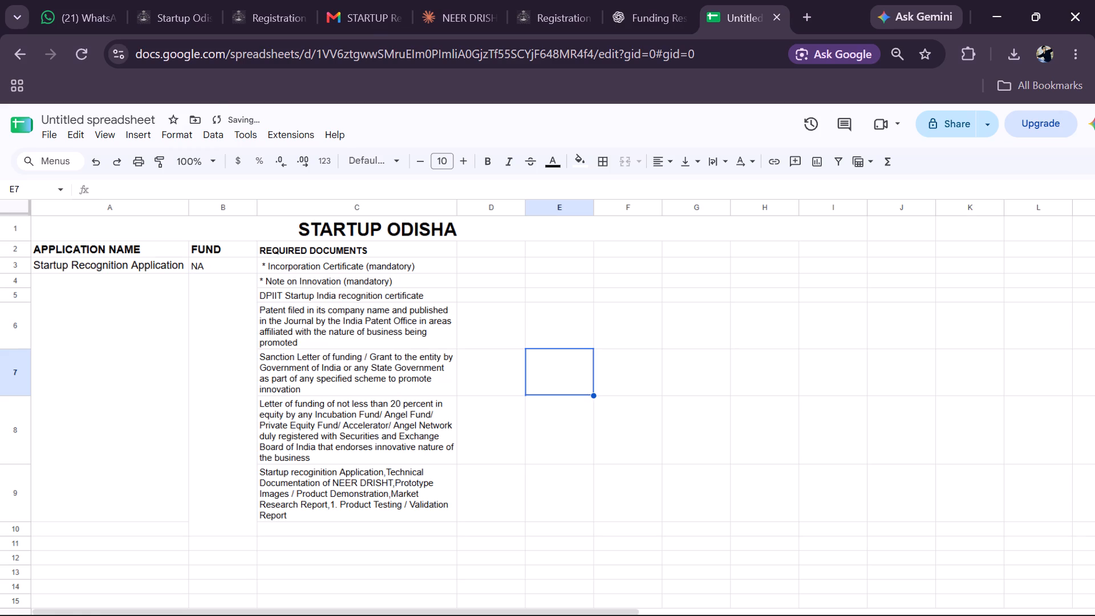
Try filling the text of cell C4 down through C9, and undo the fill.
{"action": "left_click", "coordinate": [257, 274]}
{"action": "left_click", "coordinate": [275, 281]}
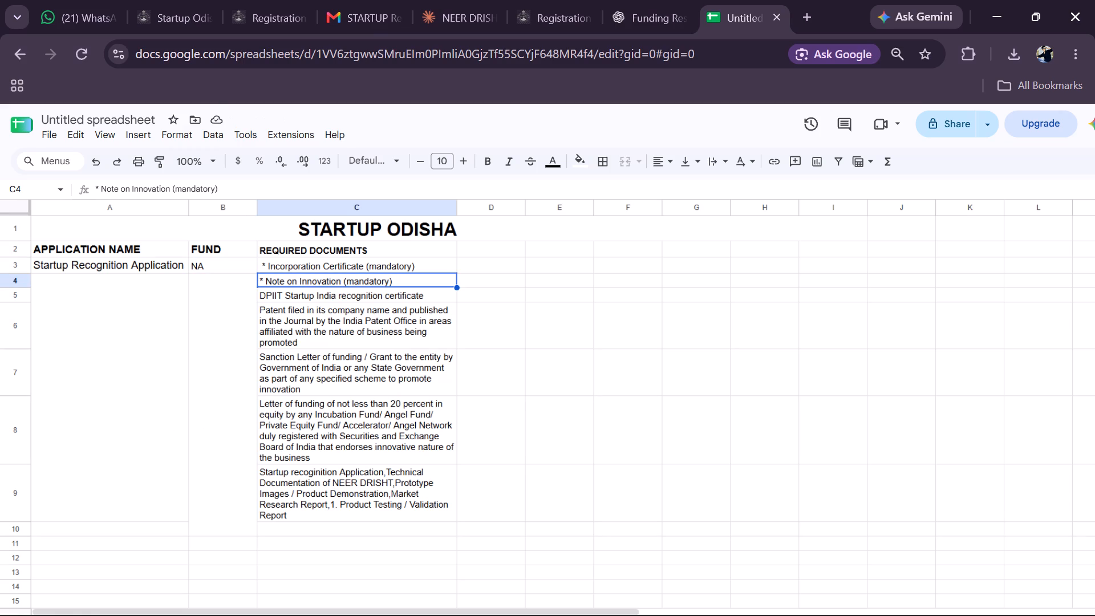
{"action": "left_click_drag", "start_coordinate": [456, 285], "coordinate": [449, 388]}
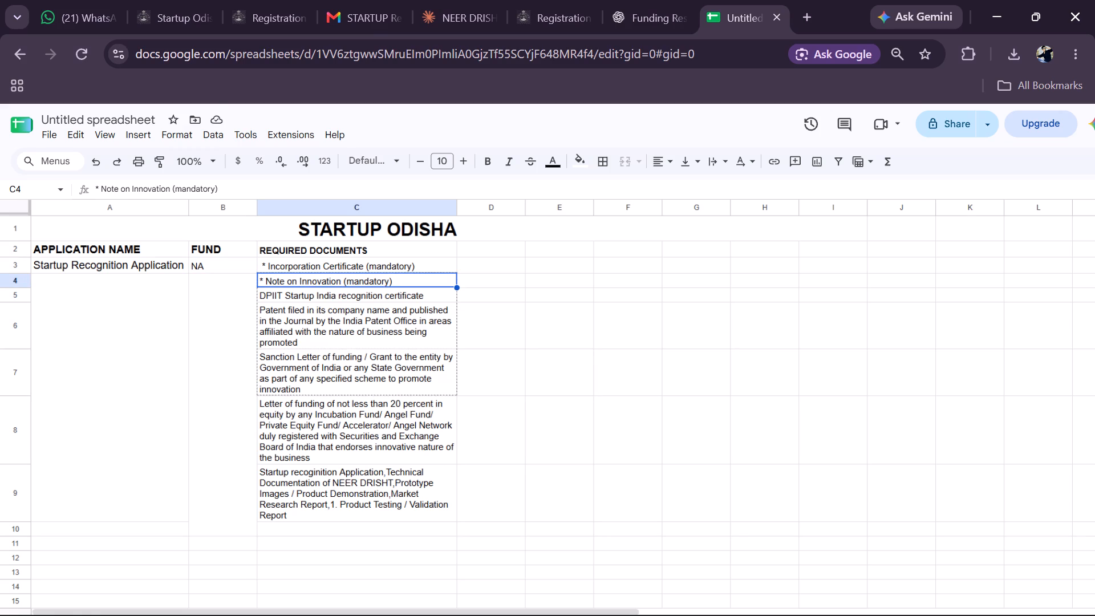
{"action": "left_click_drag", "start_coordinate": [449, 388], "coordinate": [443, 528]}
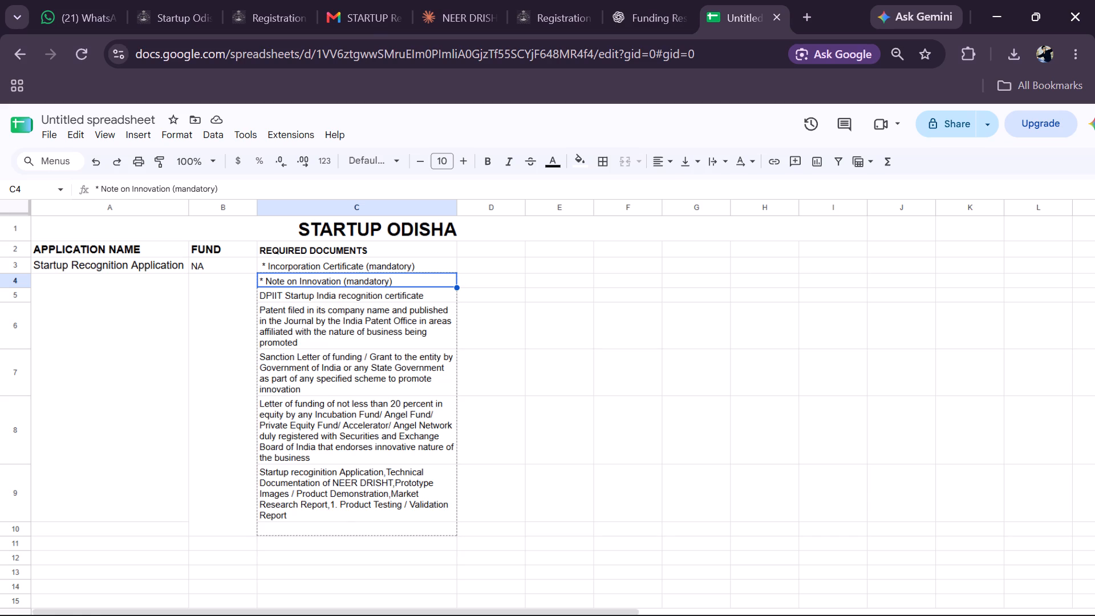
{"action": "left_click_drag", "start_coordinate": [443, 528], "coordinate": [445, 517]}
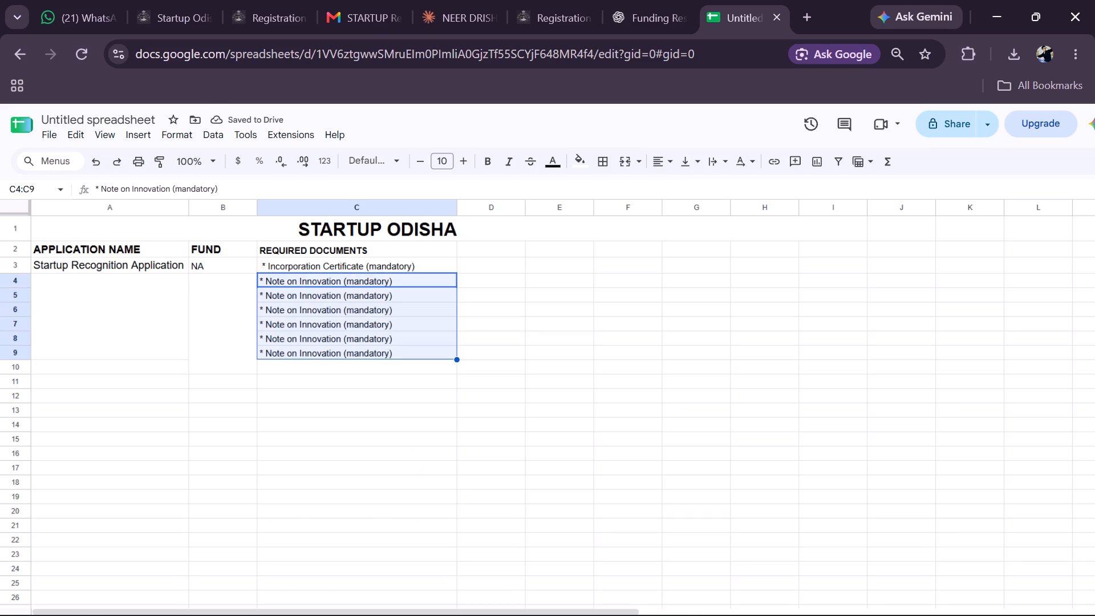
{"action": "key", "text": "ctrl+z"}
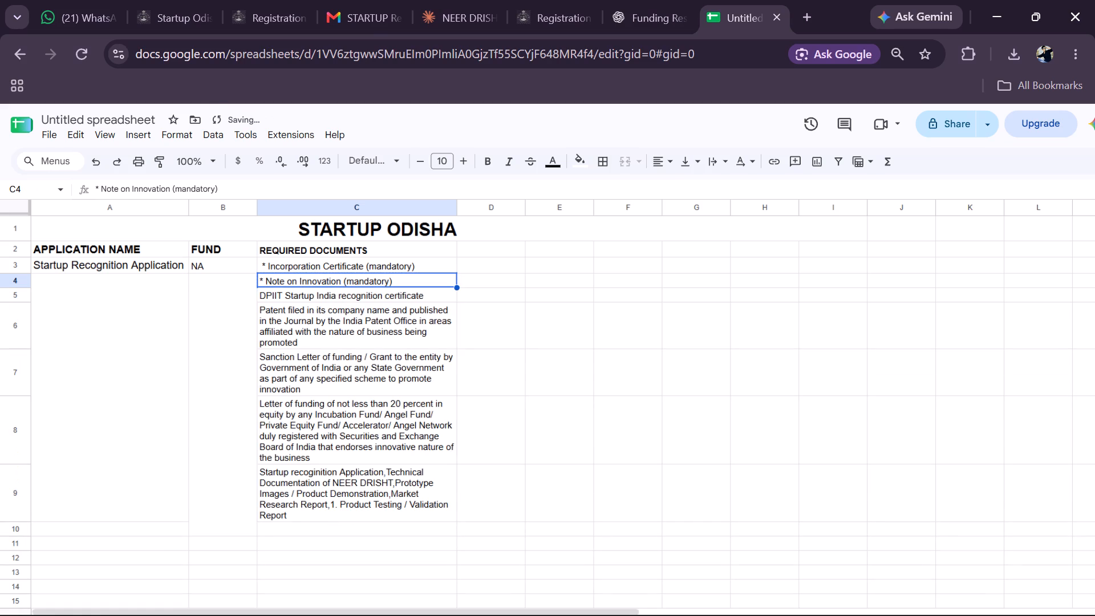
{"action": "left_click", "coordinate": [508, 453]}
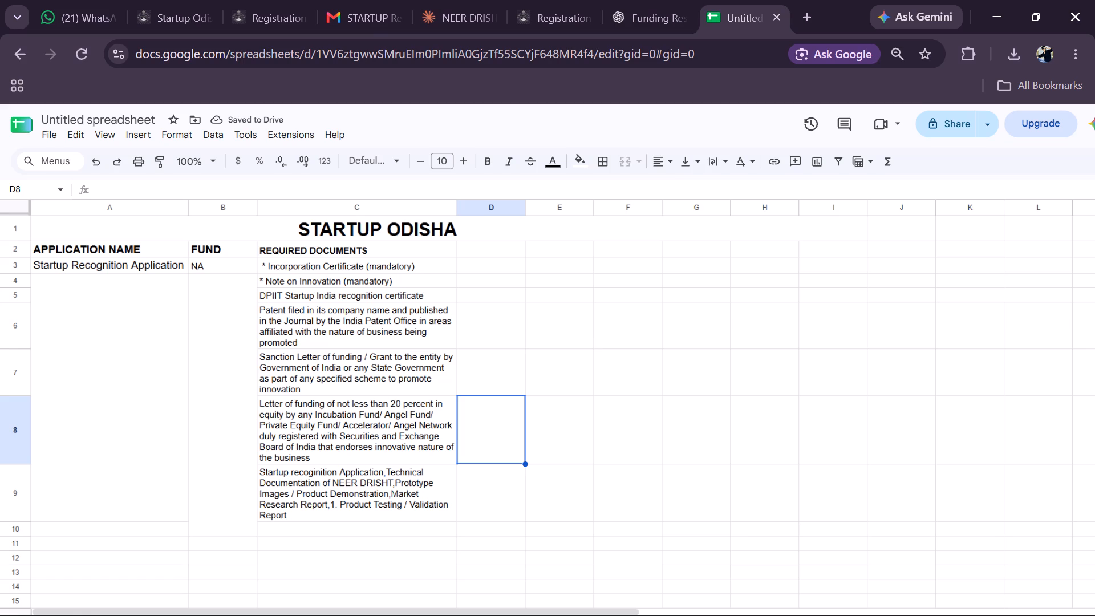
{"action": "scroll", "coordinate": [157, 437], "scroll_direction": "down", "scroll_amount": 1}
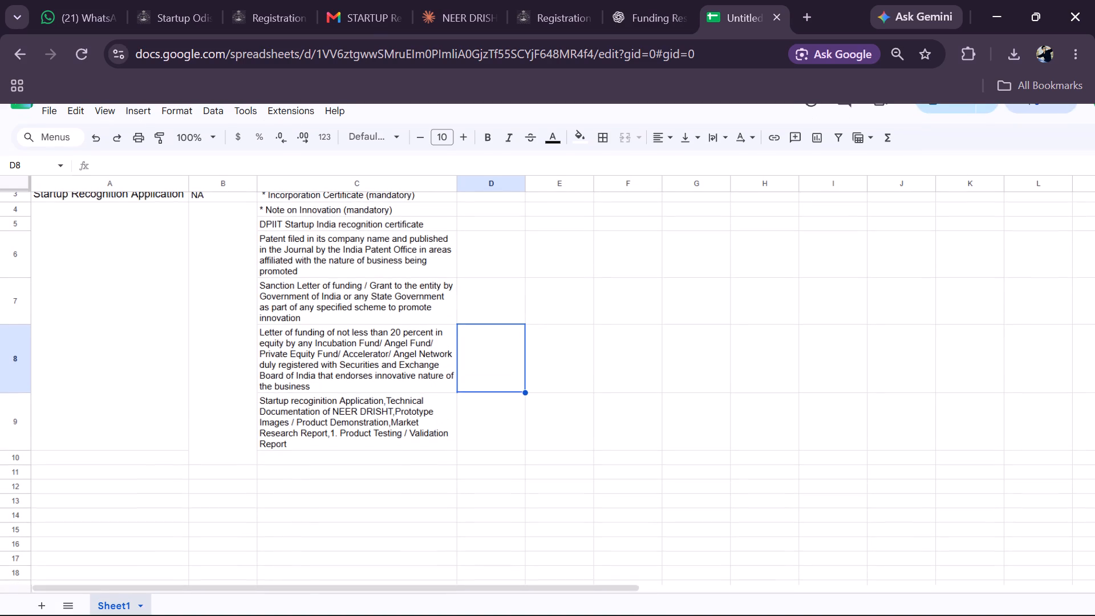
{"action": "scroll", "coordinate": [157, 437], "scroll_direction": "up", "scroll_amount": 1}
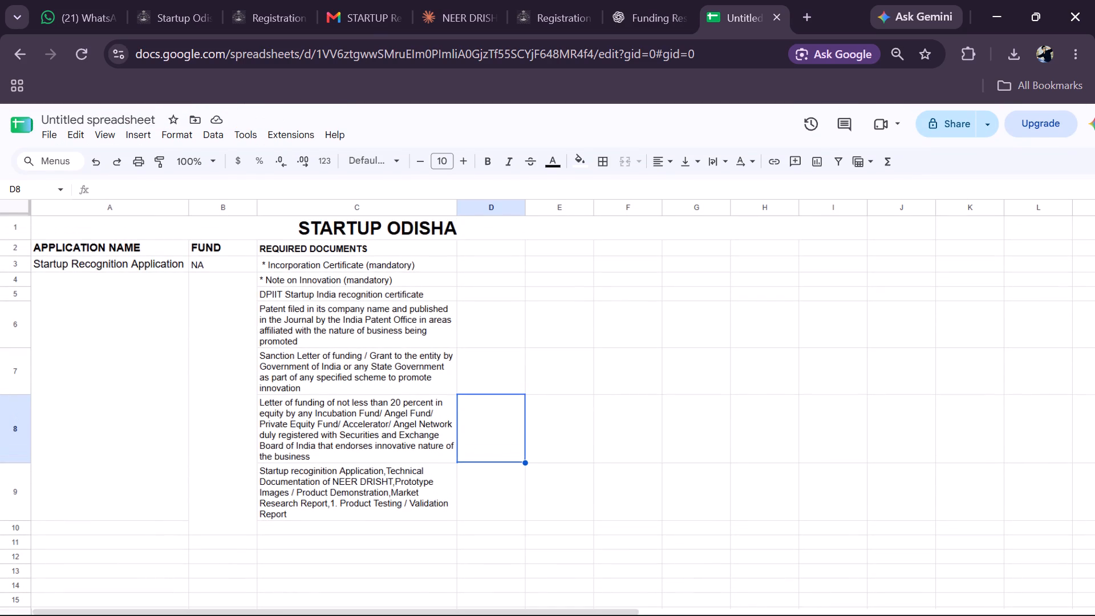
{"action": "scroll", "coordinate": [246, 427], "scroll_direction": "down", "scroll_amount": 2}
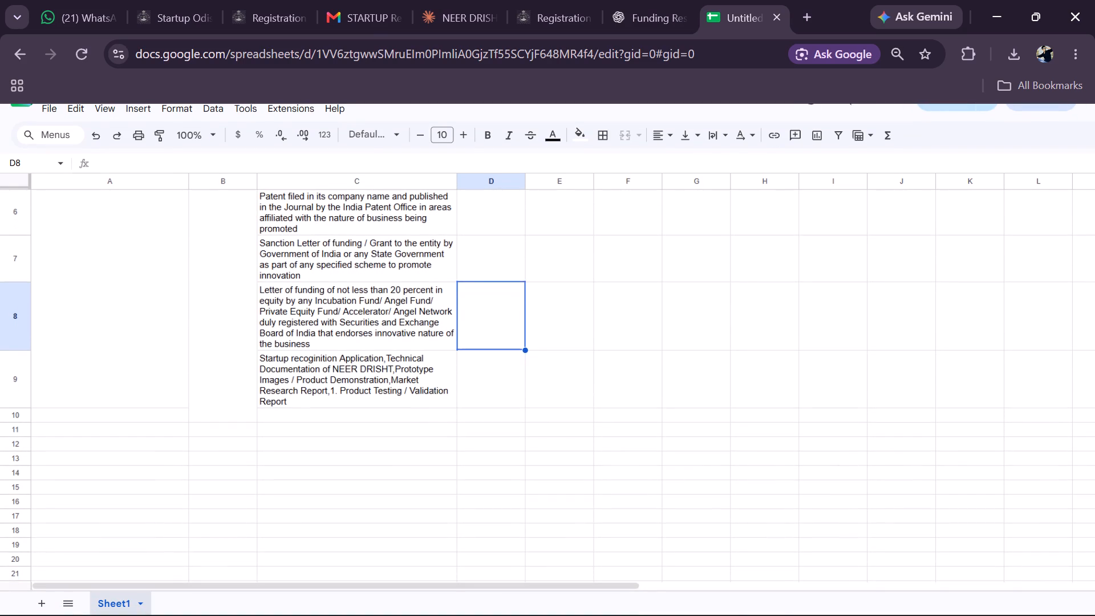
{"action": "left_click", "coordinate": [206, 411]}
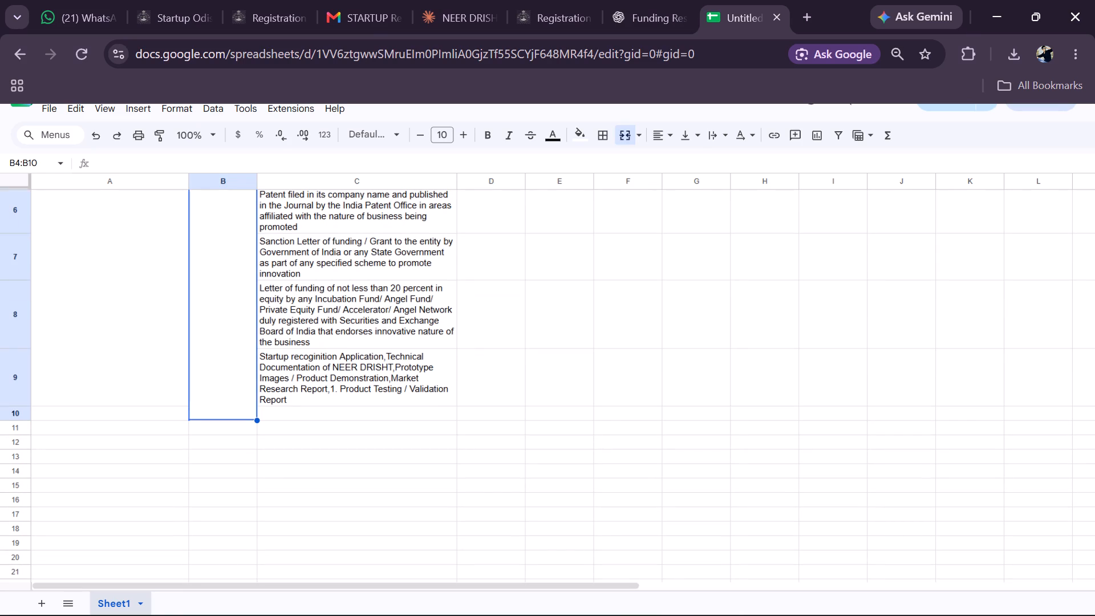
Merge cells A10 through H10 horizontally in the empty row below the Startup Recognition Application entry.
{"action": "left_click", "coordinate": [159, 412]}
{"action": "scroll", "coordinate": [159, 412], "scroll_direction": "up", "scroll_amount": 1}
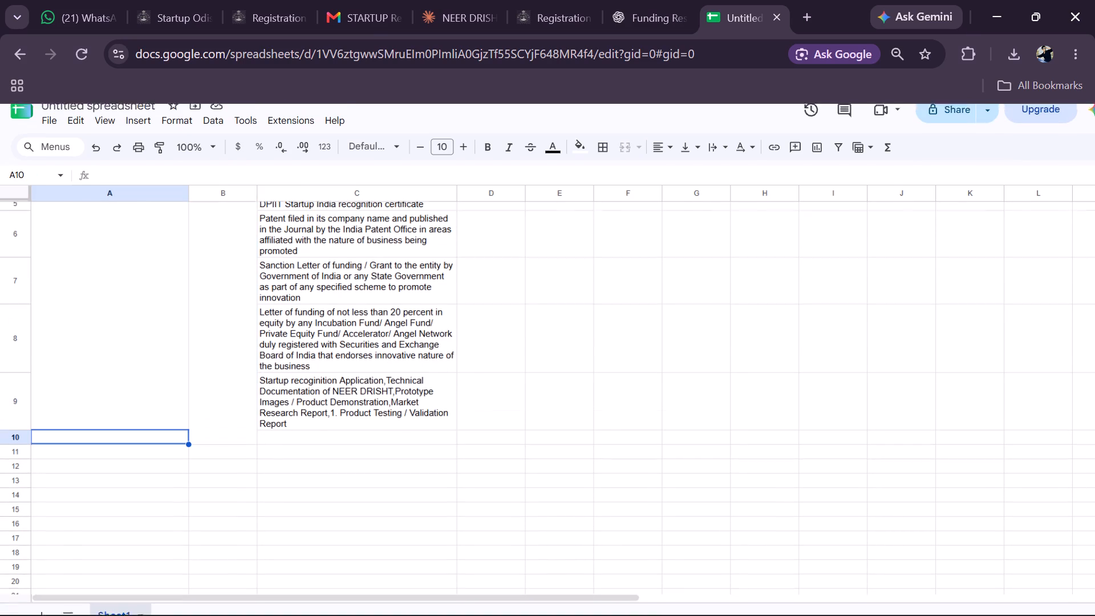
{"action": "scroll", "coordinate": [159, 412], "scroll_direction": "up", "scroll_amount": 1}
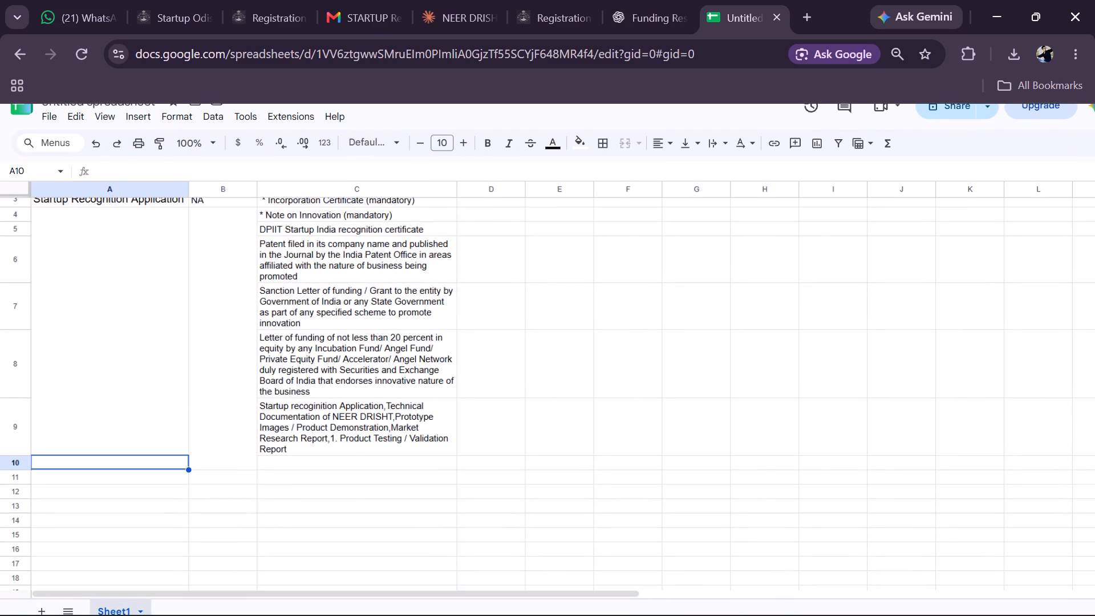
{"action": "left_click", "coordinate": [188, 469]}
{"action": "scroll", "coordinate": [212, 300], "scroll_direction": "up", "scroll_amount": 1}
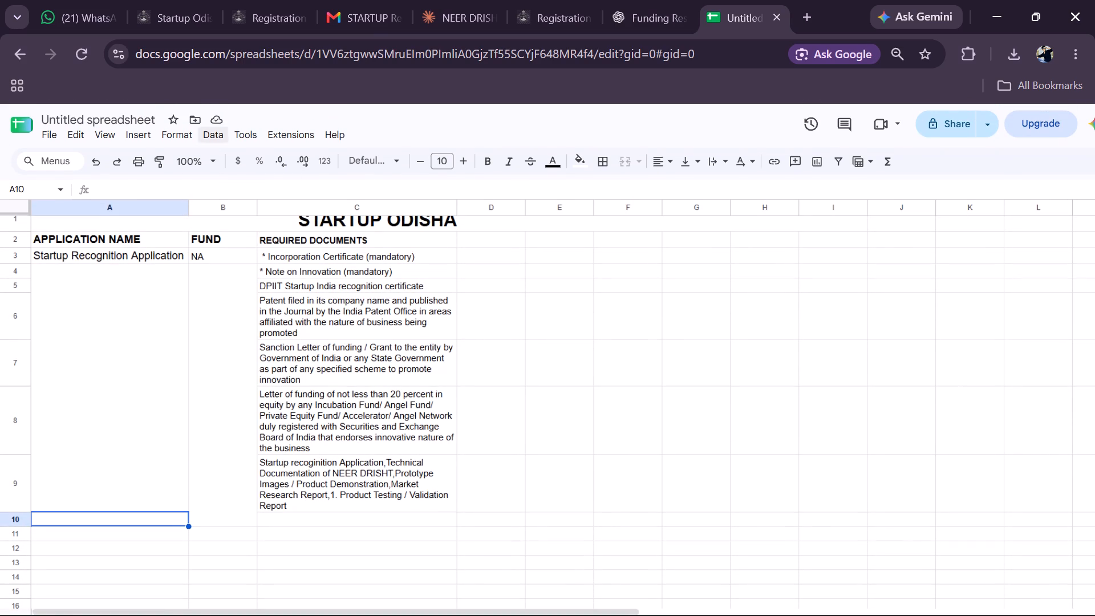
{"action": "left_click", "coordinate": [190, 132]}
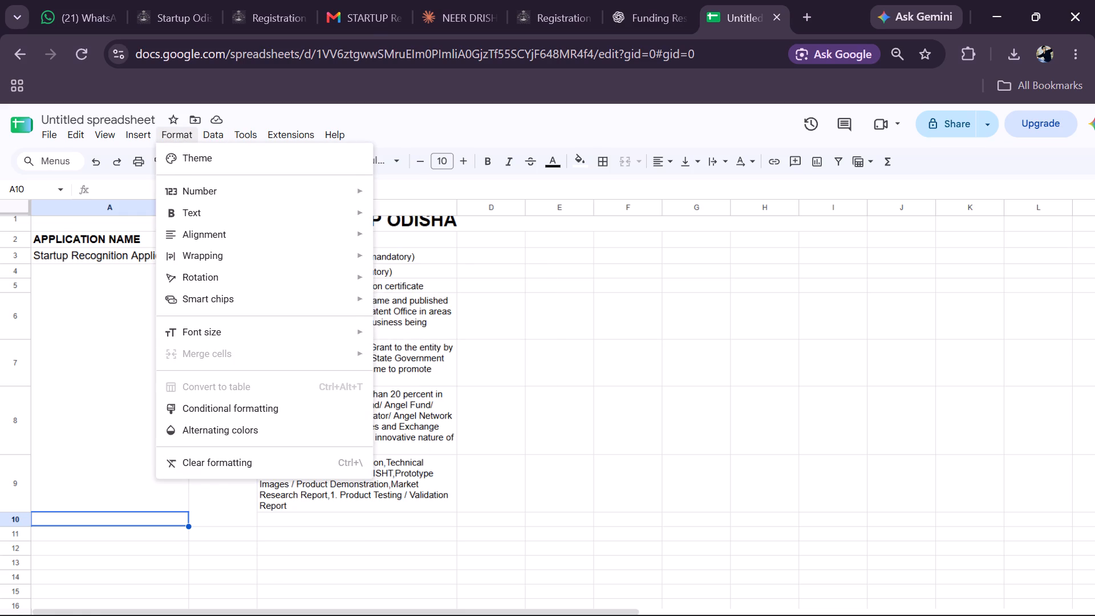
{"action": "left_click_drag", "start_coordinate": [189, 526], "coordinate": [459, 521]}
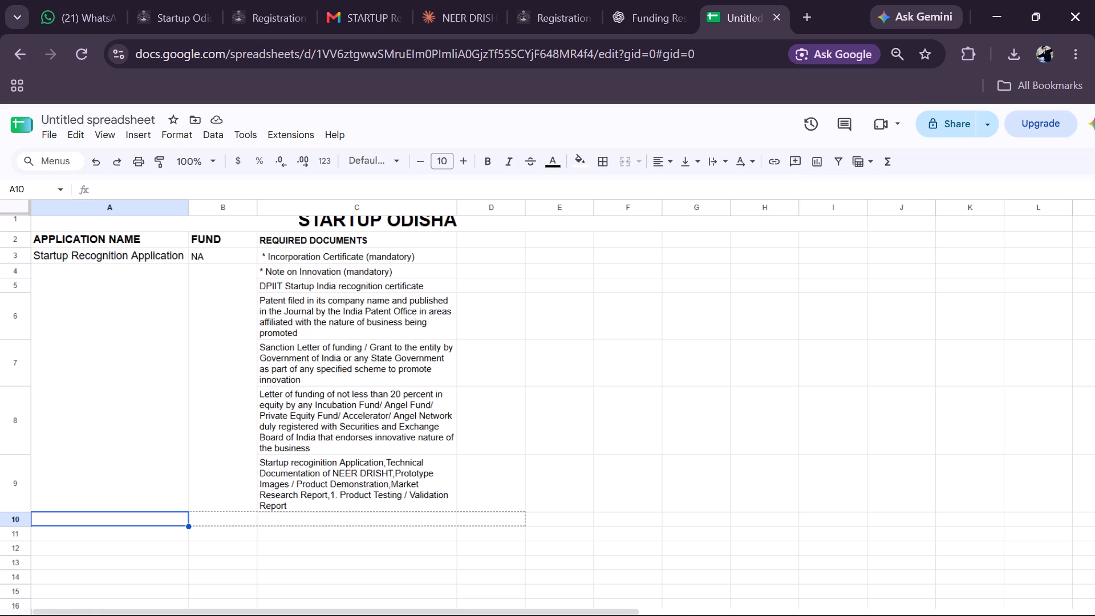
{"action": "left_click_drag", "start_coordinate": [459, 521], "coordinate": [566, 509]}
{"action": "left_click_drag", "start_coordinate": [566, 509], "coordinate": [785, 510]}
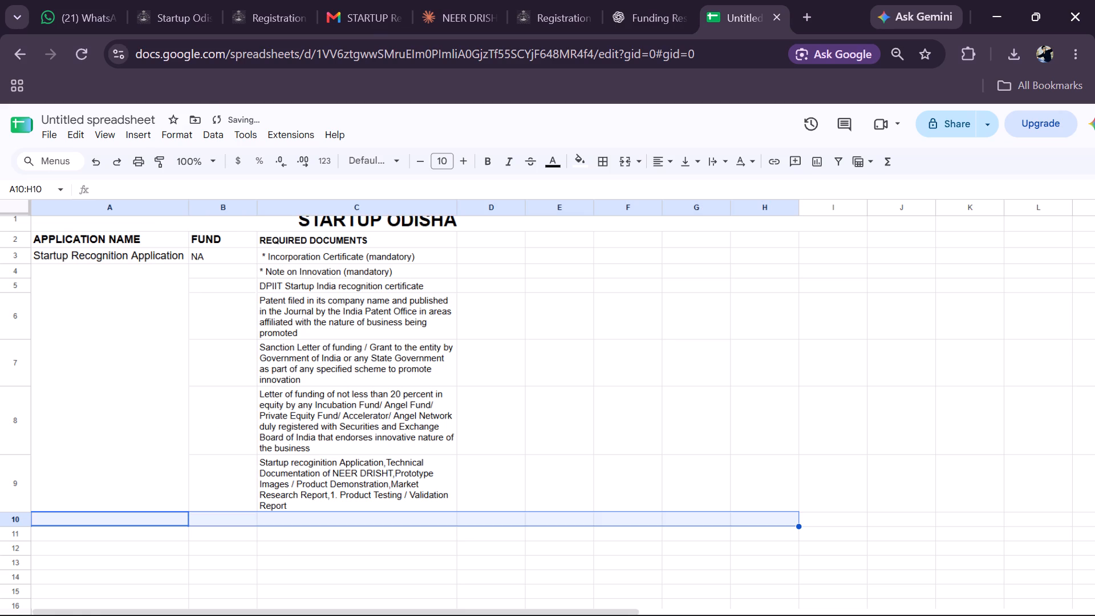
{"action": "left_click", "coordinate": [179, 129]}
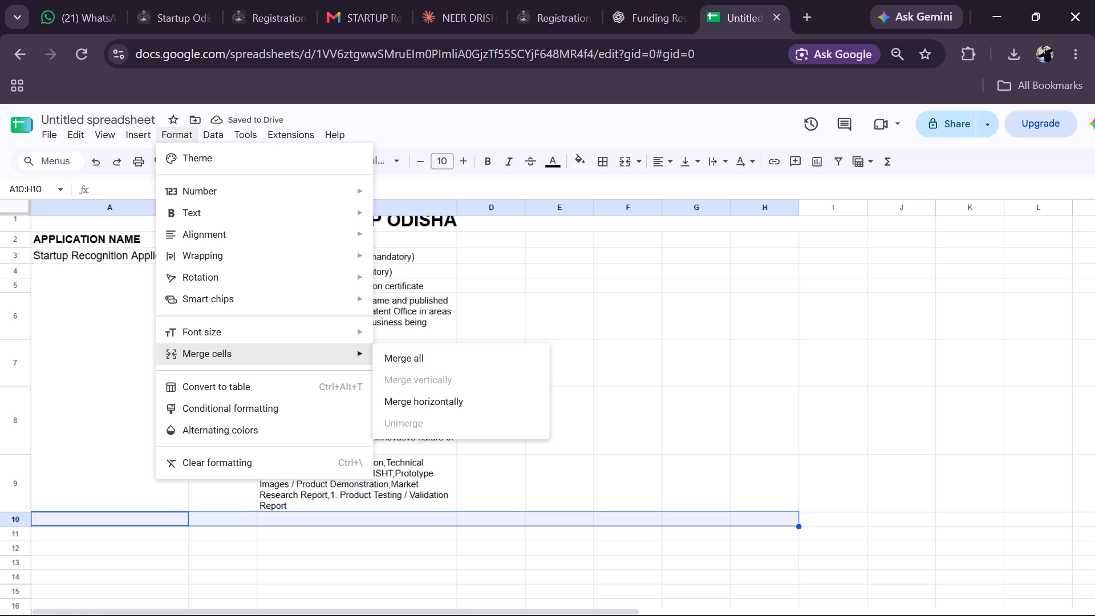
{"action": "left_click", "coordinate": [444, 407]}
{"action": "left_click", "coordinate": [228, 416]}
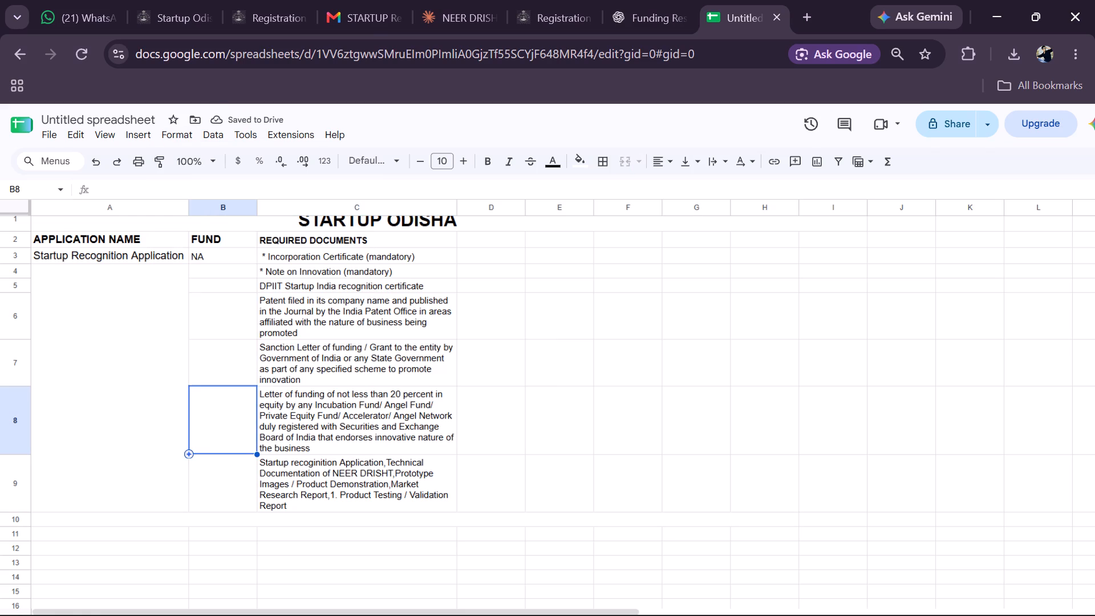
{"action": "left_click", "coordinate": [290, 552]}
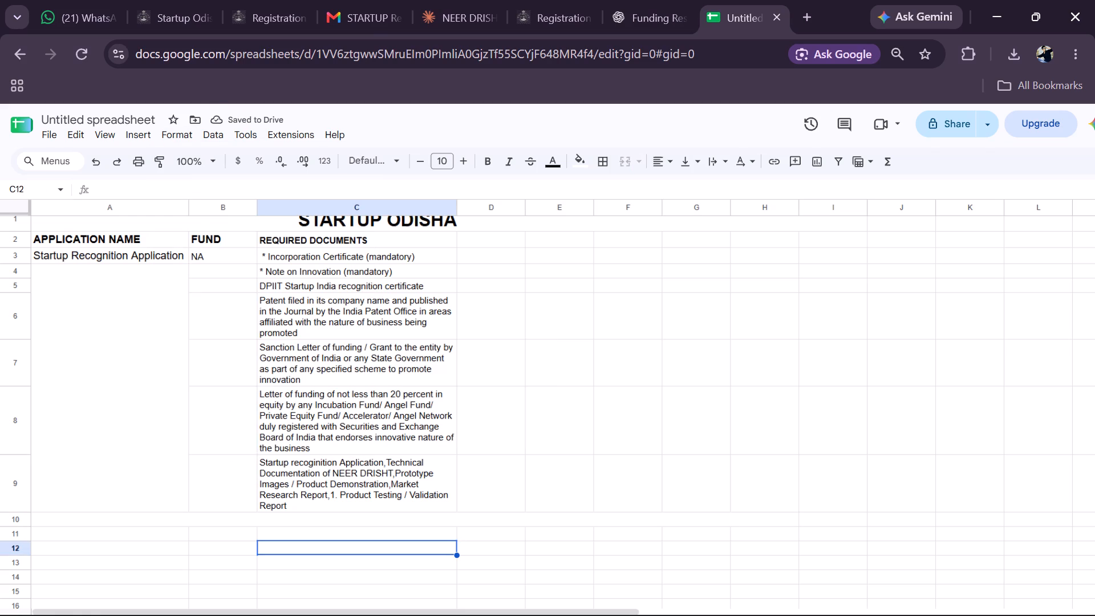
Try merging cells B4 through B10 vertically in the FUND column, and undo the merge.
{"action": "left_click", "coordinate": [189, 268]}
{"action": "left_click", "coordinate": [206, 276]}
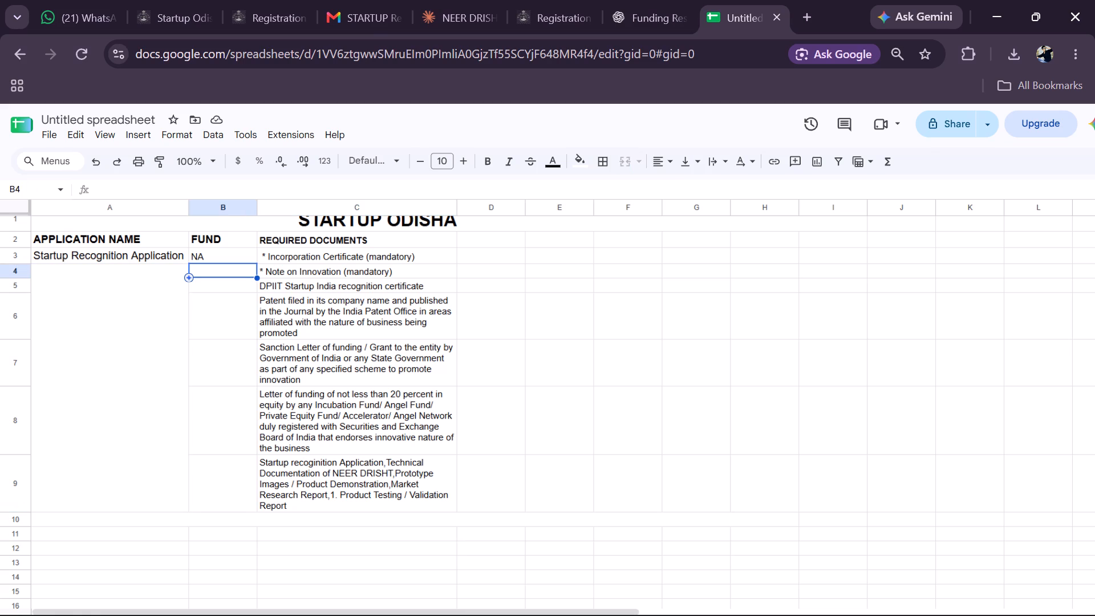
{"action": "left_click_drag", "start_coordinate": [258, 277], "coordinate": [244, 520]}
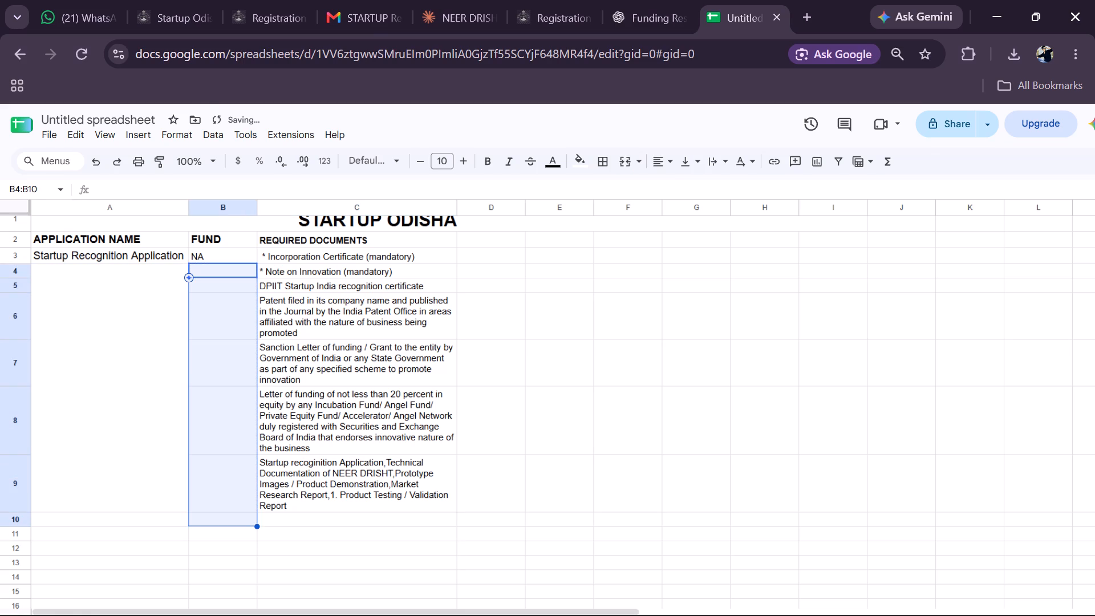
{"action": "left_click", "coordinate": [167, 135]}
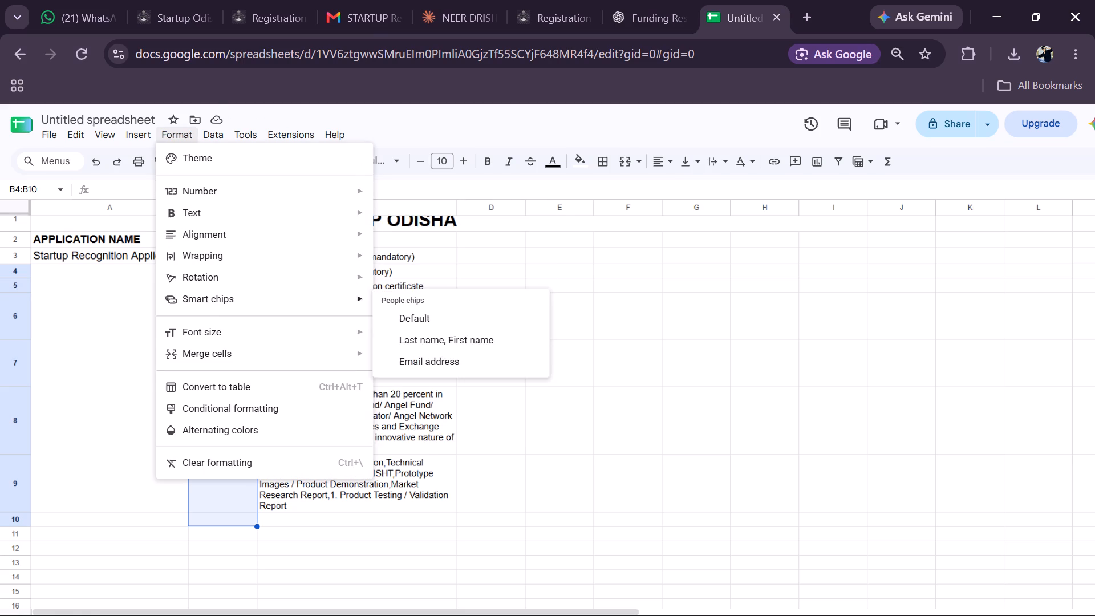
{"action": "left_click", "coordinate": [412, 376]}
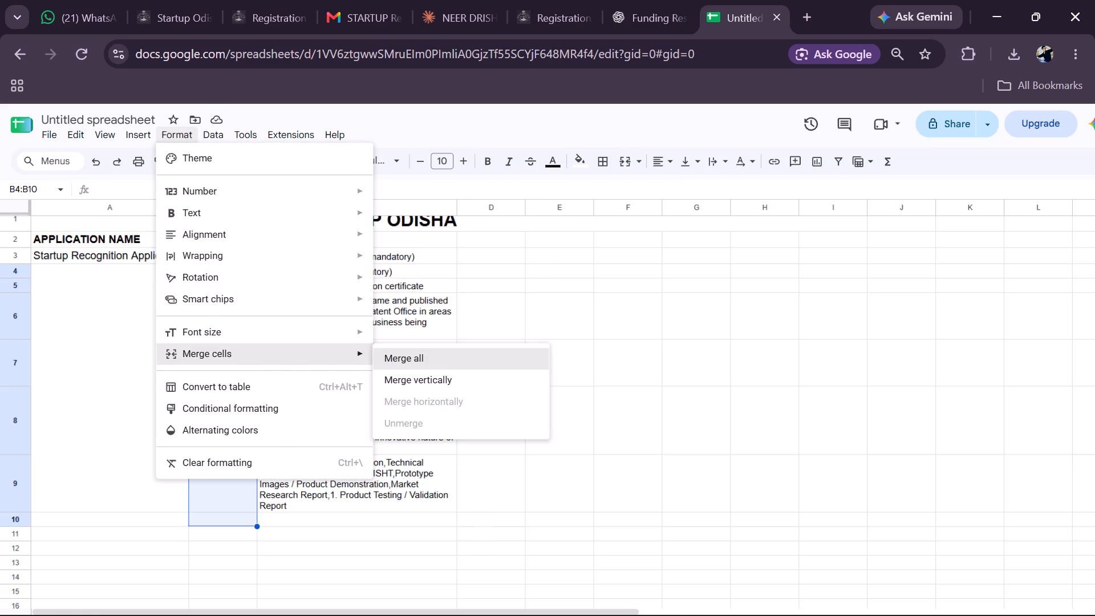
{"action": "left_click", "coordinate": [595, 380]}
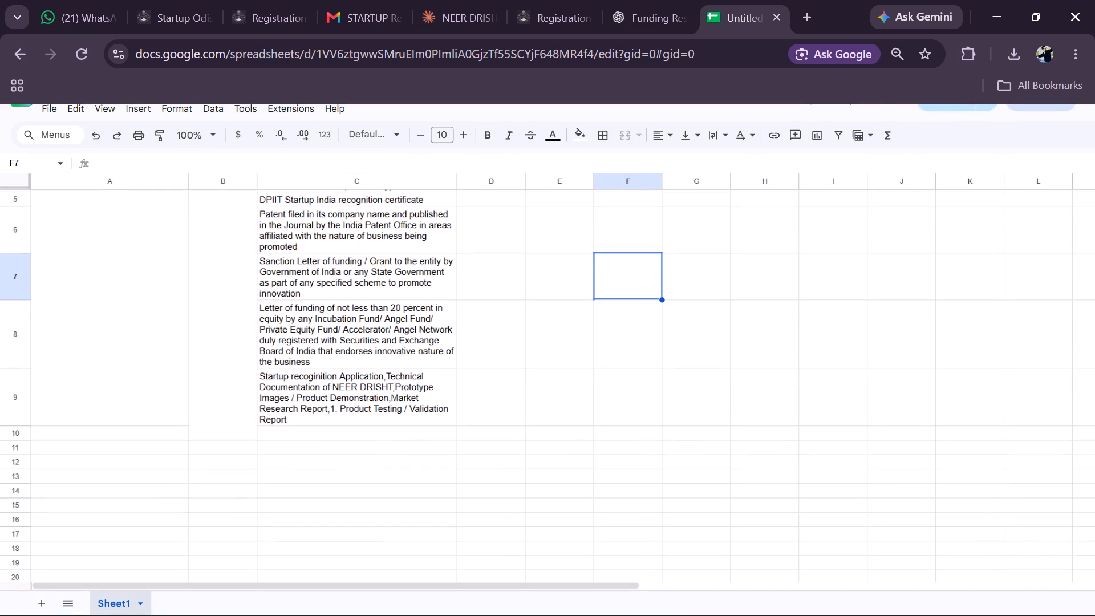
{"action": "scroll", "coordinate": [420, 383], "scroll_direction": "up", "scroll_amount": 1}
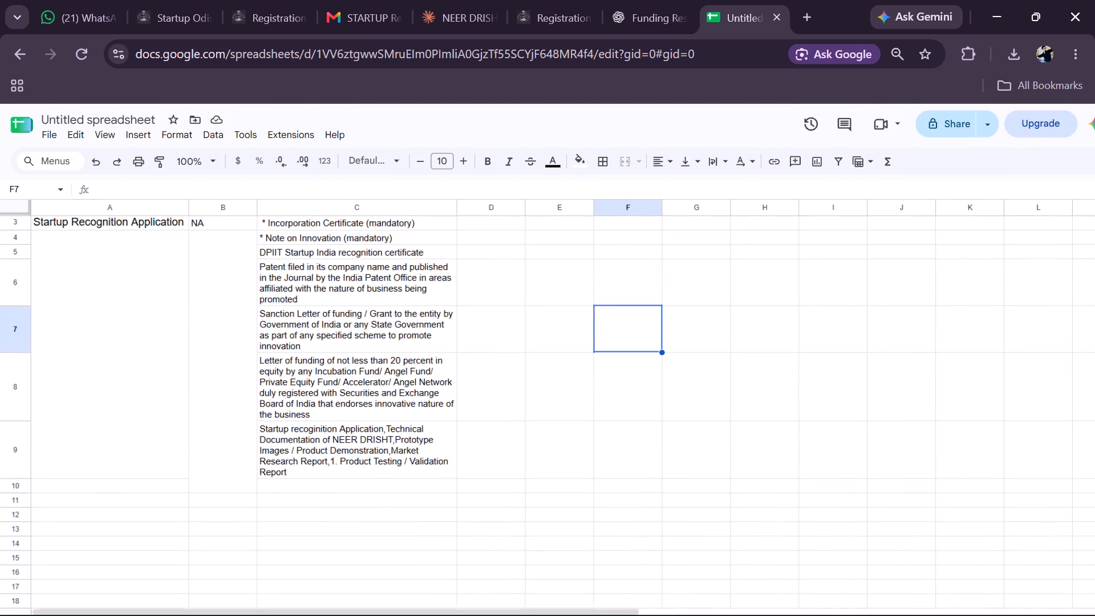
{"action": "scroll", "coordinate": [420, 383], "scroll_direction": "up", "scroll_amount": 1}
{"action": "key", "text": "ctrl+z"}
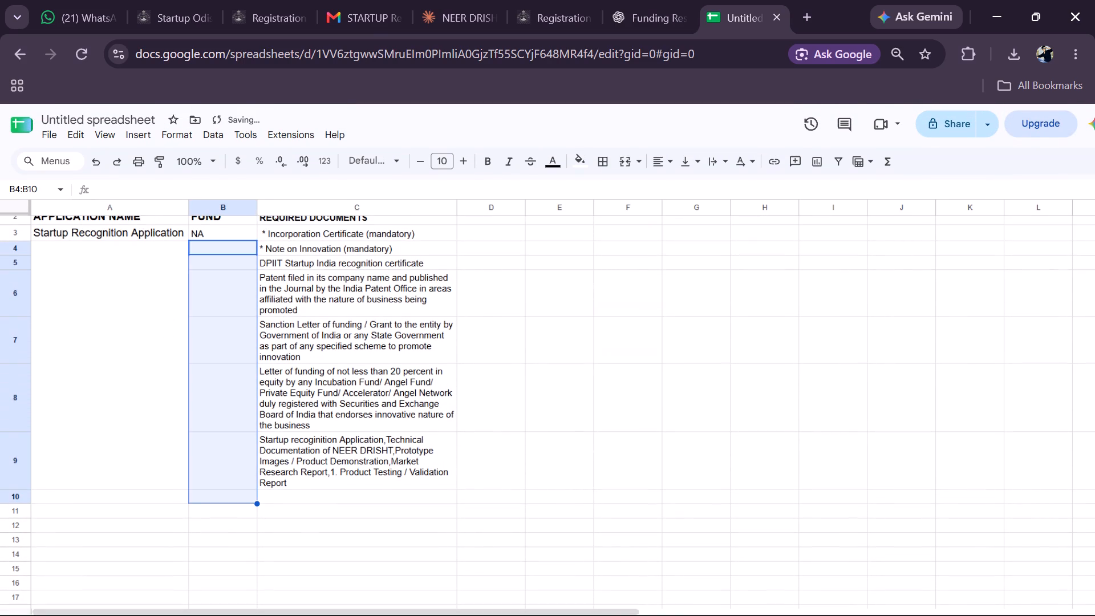
Merge cells B4 through B9 vertically in the FUND column, below the NA entry.
{"action": "left_click", "coordinate": [255, 502]}
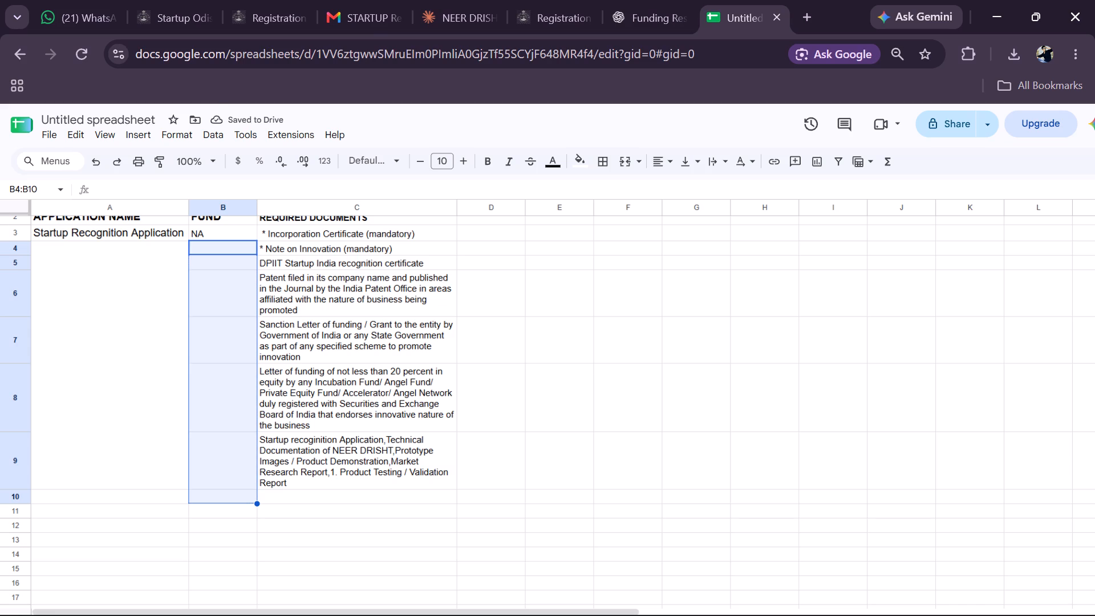
{"action": "left_click_drag", "start_coordinate": [257, 504], "coordinate": [257, 489]}
{"action": "left_click_drag", "start_coordinate": [257, 489], "coordinate": [252, 471]}
{"action": "left_click", "coordinate": [252, 471]}
{"action": "left_click", "coordinate": [229, 246]}
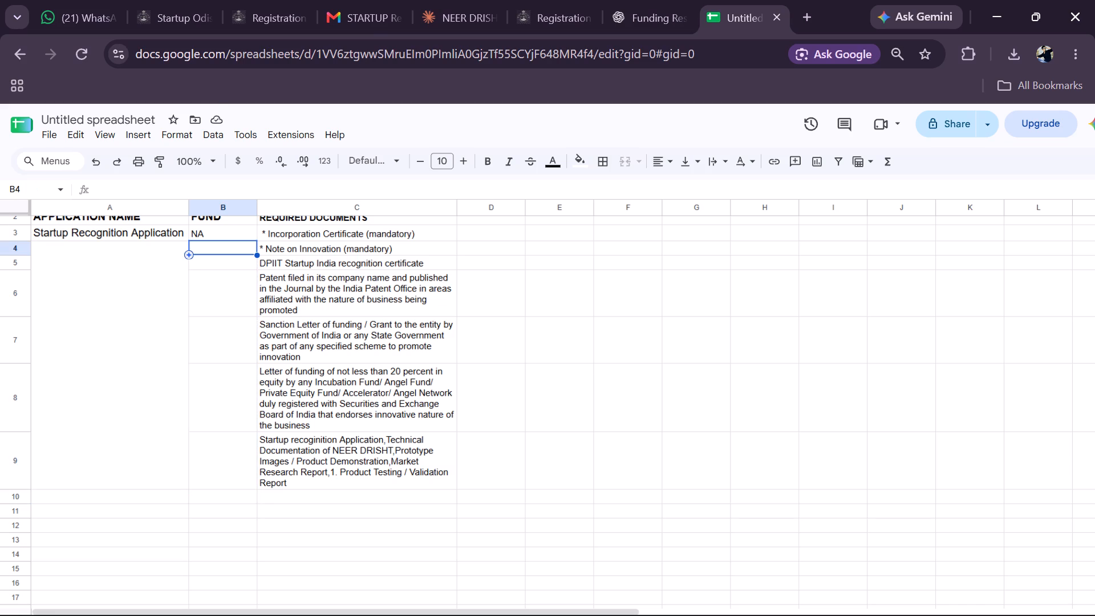
{"action": "left_click_drag", "start_coordinate": [255, 253], "coordinate": [248, 427]}
{"action": "left_click_drag", "start_coordinate": [248, 427], "coordinate": [244, 481]}
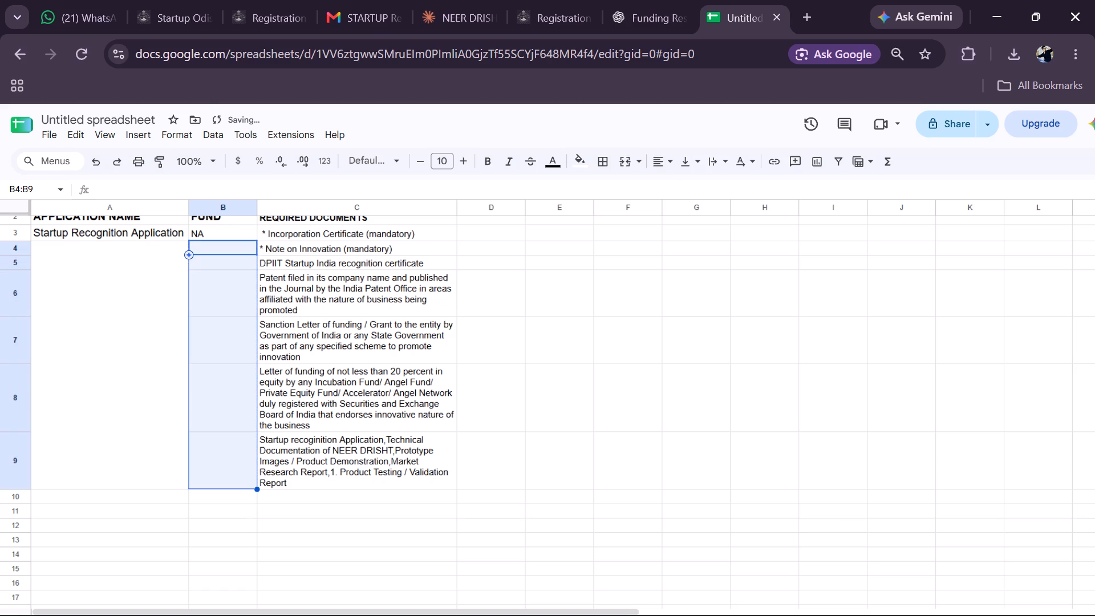
{"action": "left_click", "coordinate": [178, 137]}
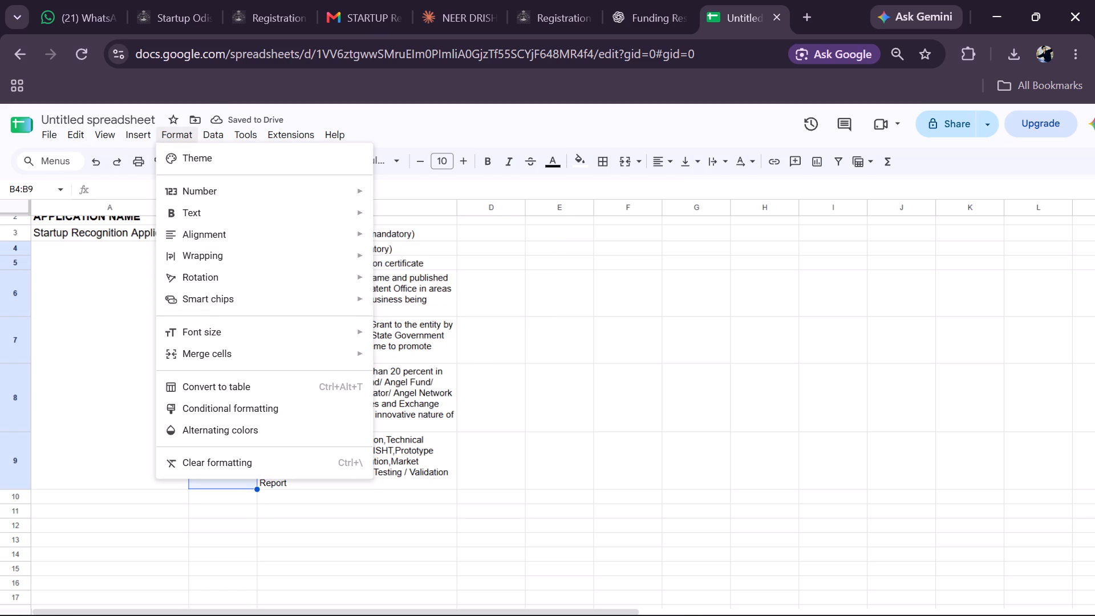
{"action": "left_click", "coordinate": [423, 380]}
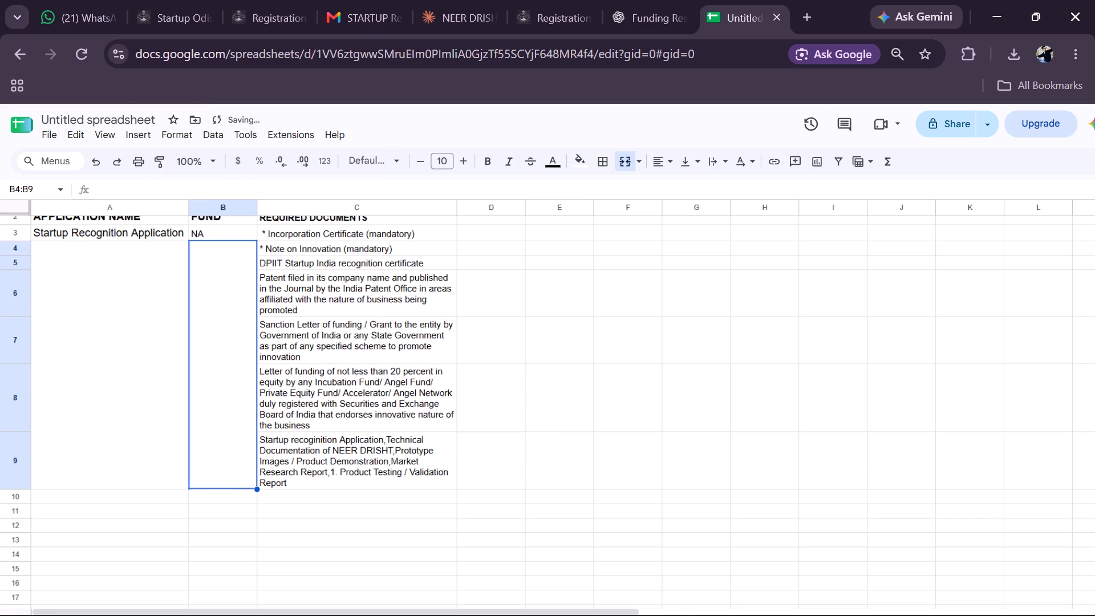
{"action": "left_click", "coordinate": [630, 421]}
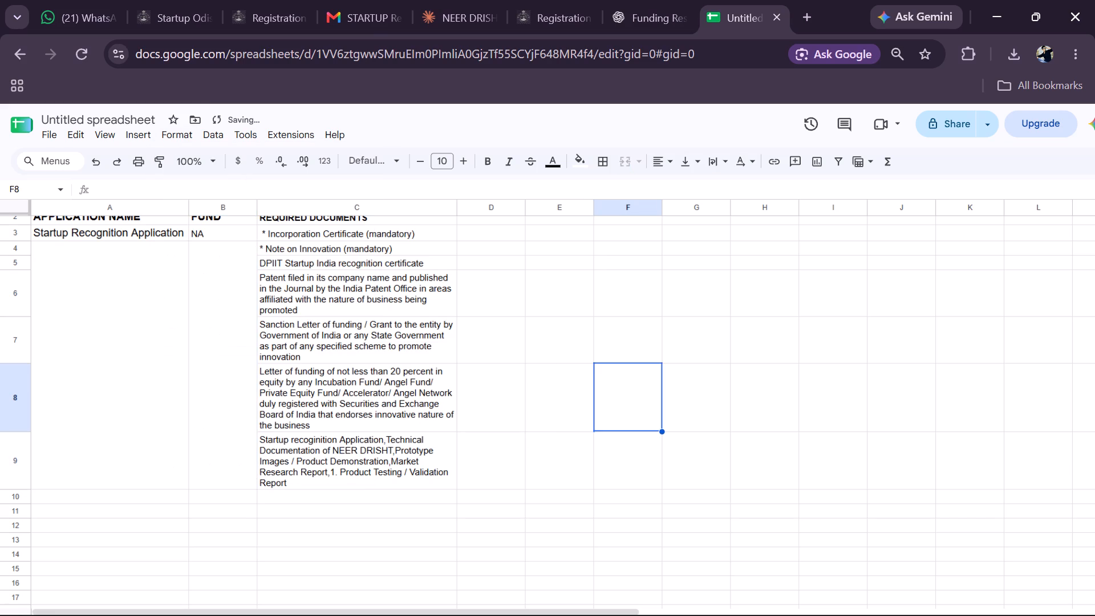
{"action": "scroll", "coordinate": [318, 405], "scroll_direction": "up", "scroll_amount": 1}
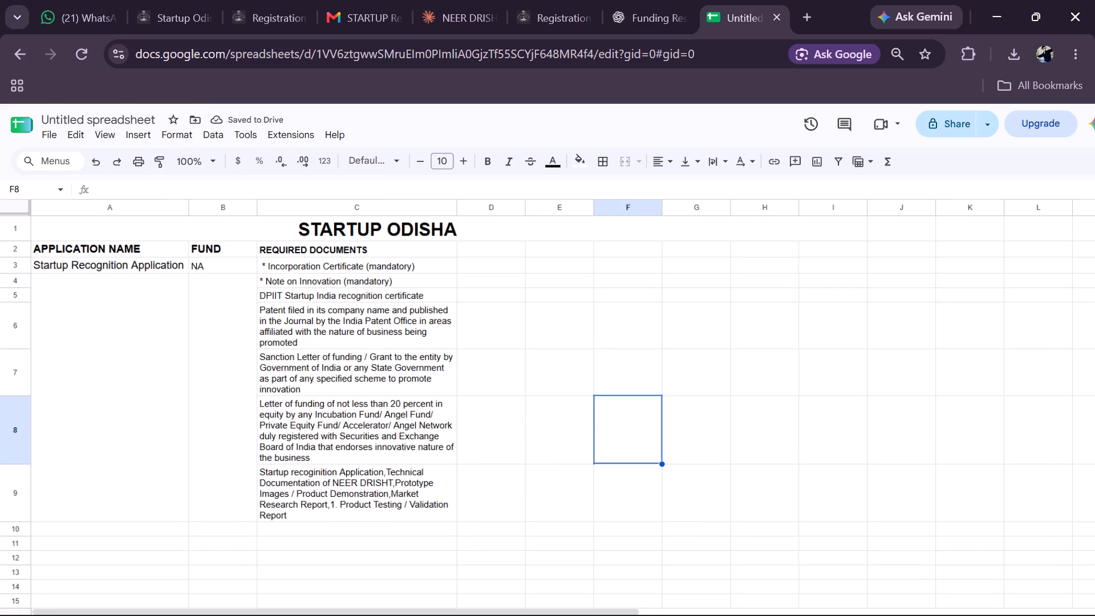
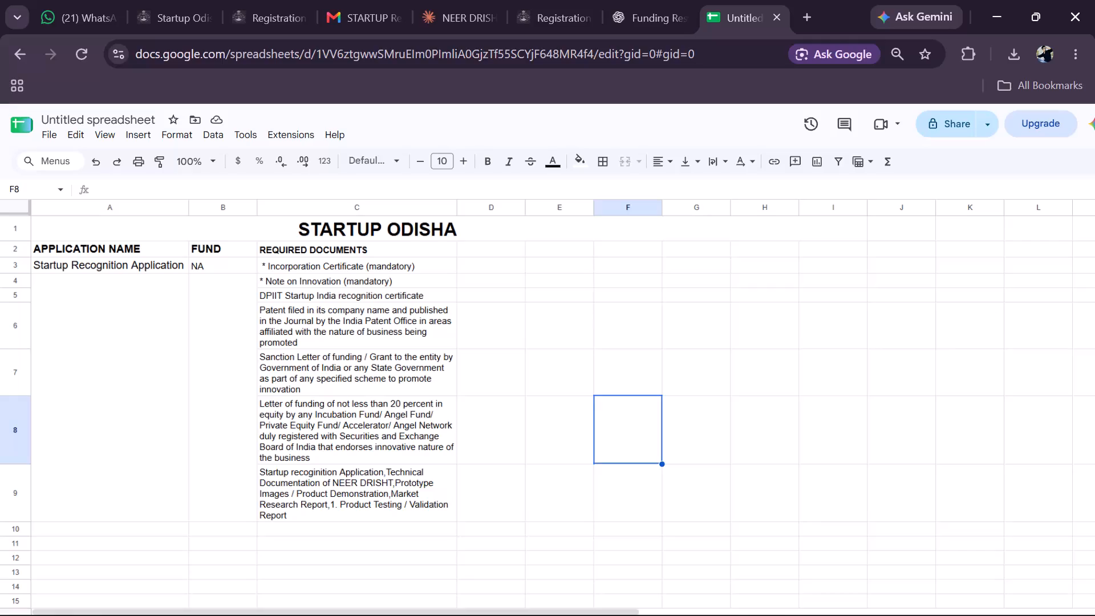
{"action": "left_click", "coordinate": [471, 243]}
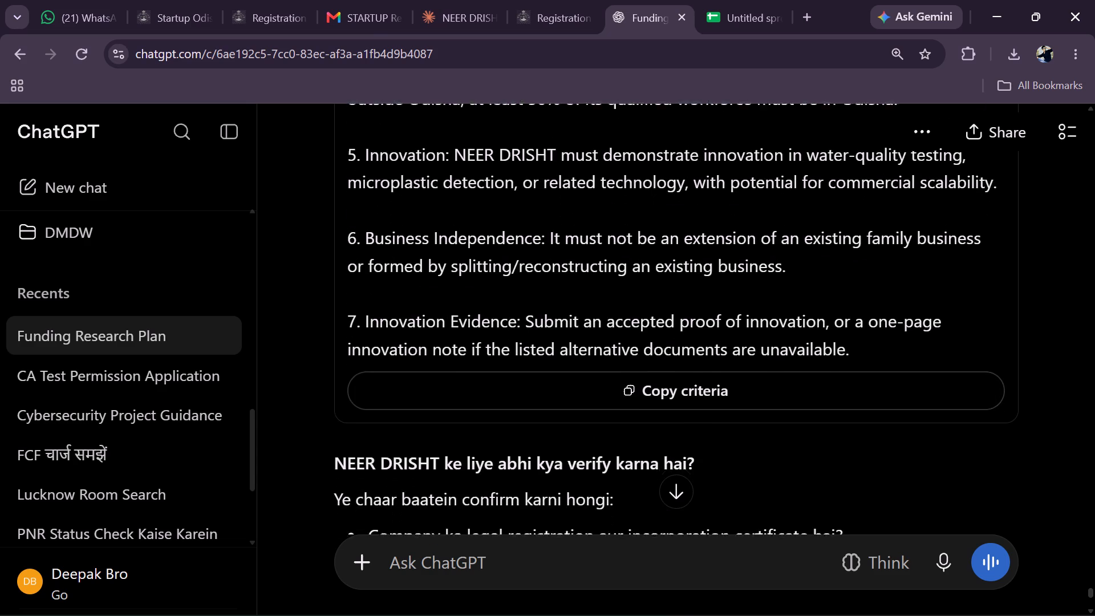
{"action": "scroll", "coordinate": [679, 368], "scroll_direction": "down", "scroll_amount": 1}
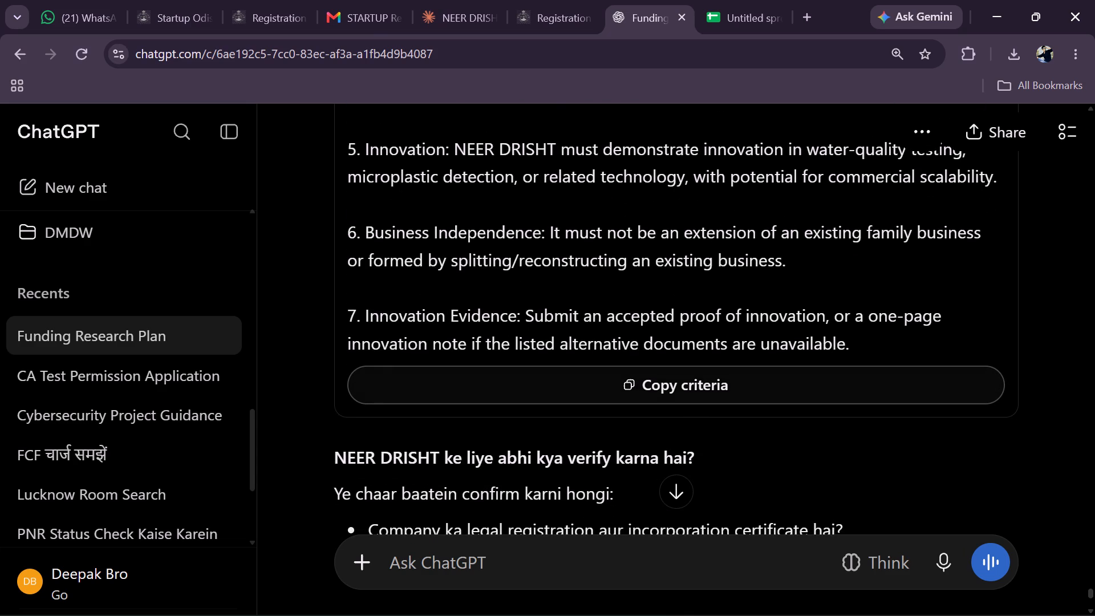
{"action": "left_click", "coordinate": [645, 376]}
{"action": "left_click", "coordinate": [645, 376]}
{"action": "left_click", "coordinate": [645, 376]}
{"action": "left_click", "coordinate": [740, 0]}
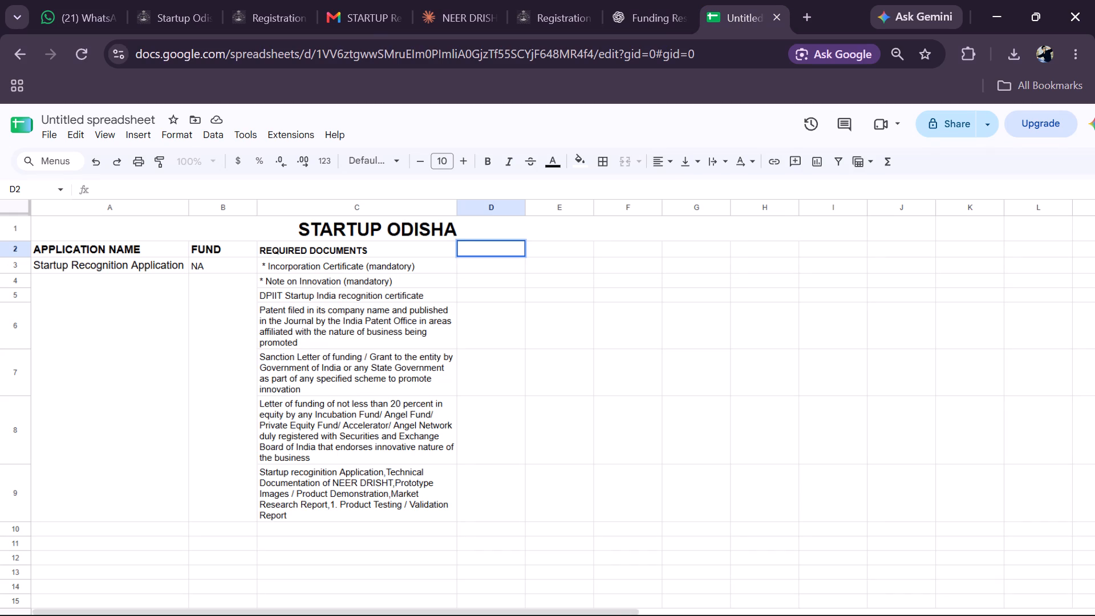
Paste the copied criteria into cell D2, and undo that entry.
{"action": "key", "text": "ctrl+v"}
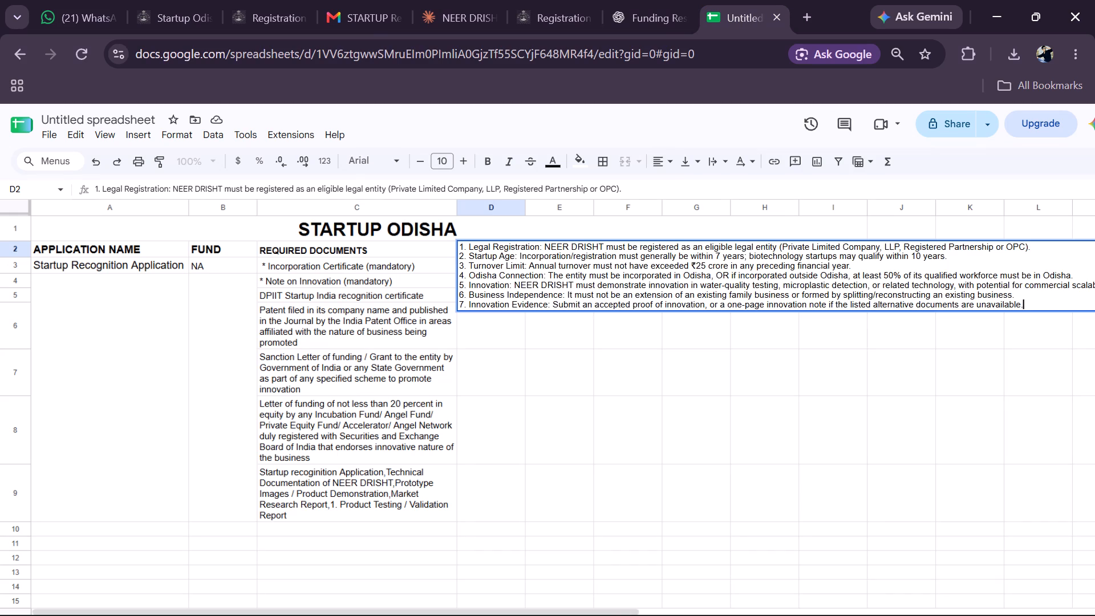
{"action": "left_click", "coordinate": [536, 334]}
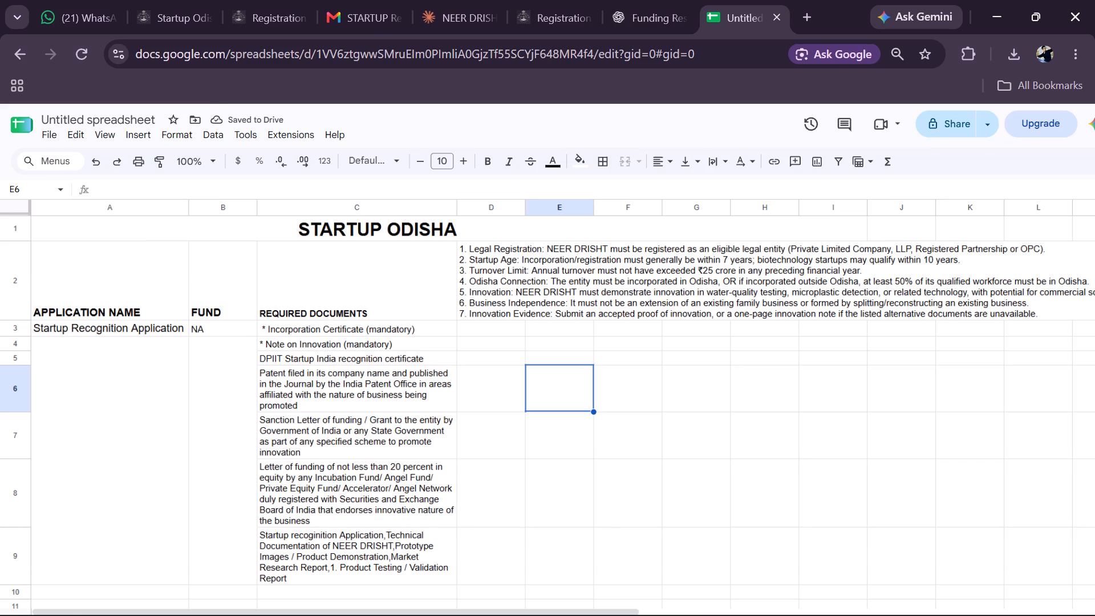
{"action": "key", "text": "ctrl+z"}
Enter the heading "Eligibility Criteria" in cell D2, beside REQUIRED DOCUMENTS.
{"action": "double_click", "coordinate": [482, 248]}
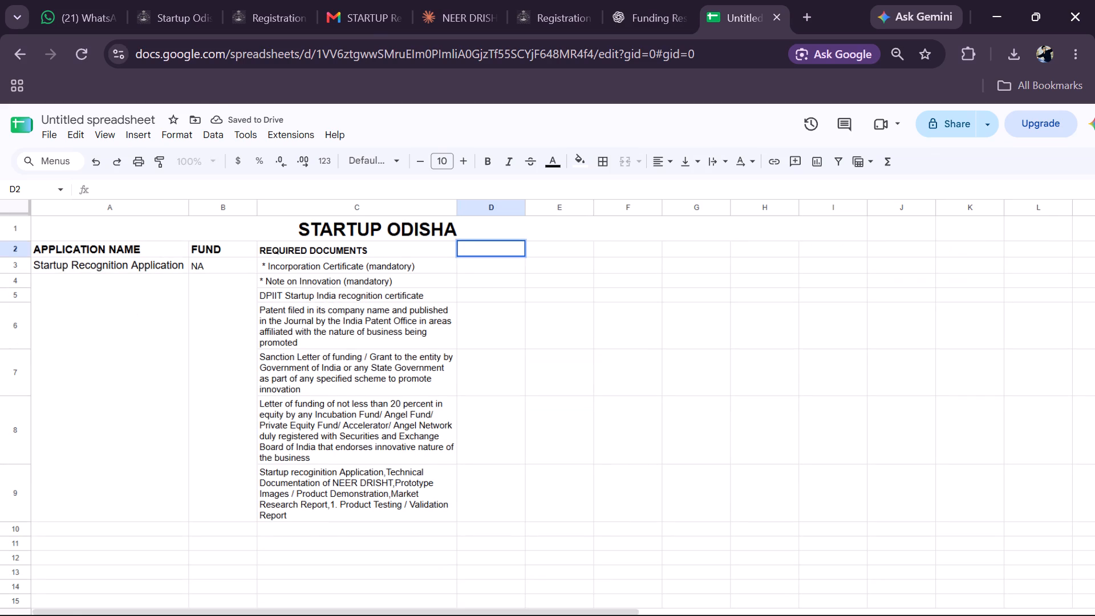
{"action": "type", "text": "Eligibility Criteria"}
{"action": "key", "text": "space"}
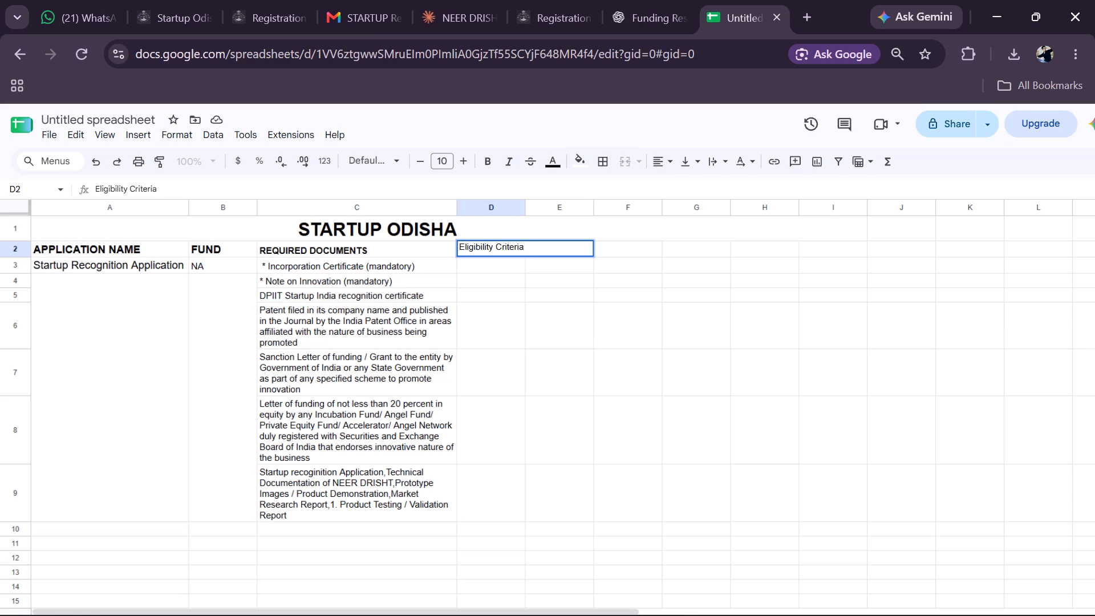
{"action": "left_click", "coordinate": [496, 268]}
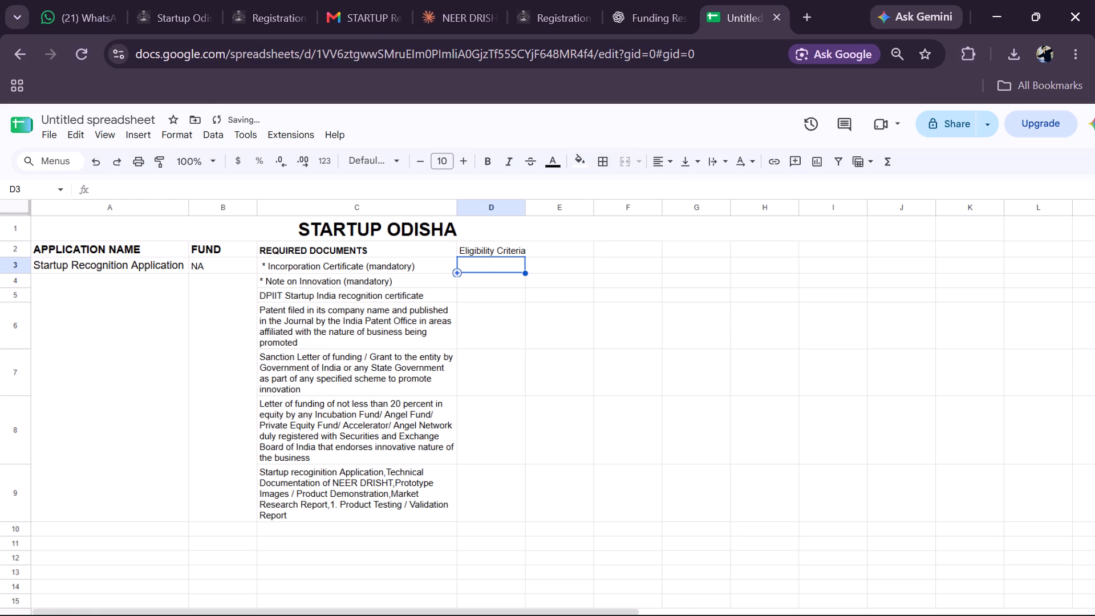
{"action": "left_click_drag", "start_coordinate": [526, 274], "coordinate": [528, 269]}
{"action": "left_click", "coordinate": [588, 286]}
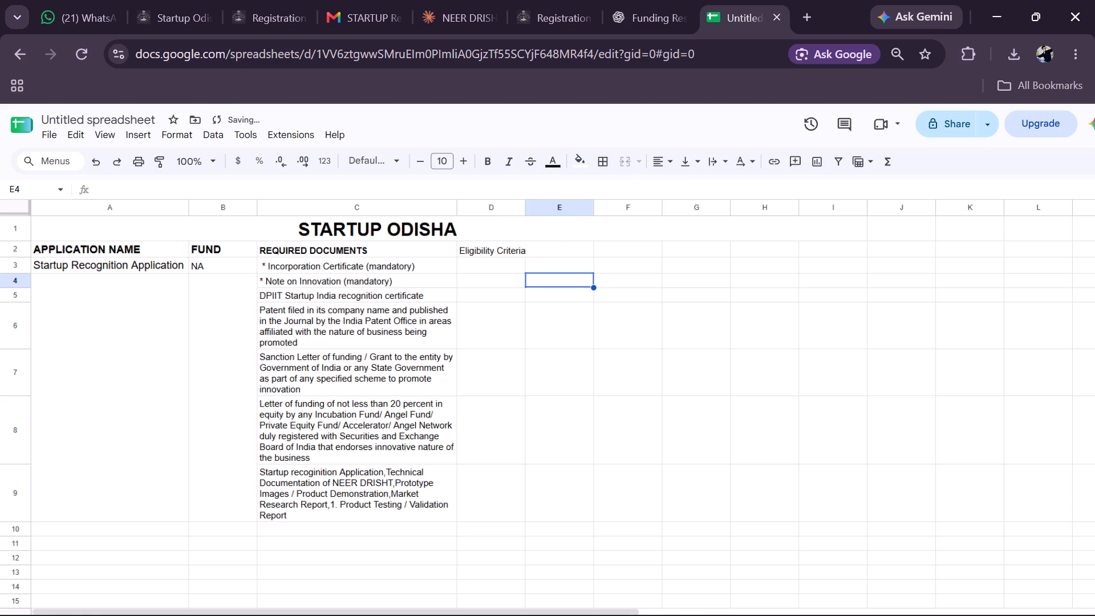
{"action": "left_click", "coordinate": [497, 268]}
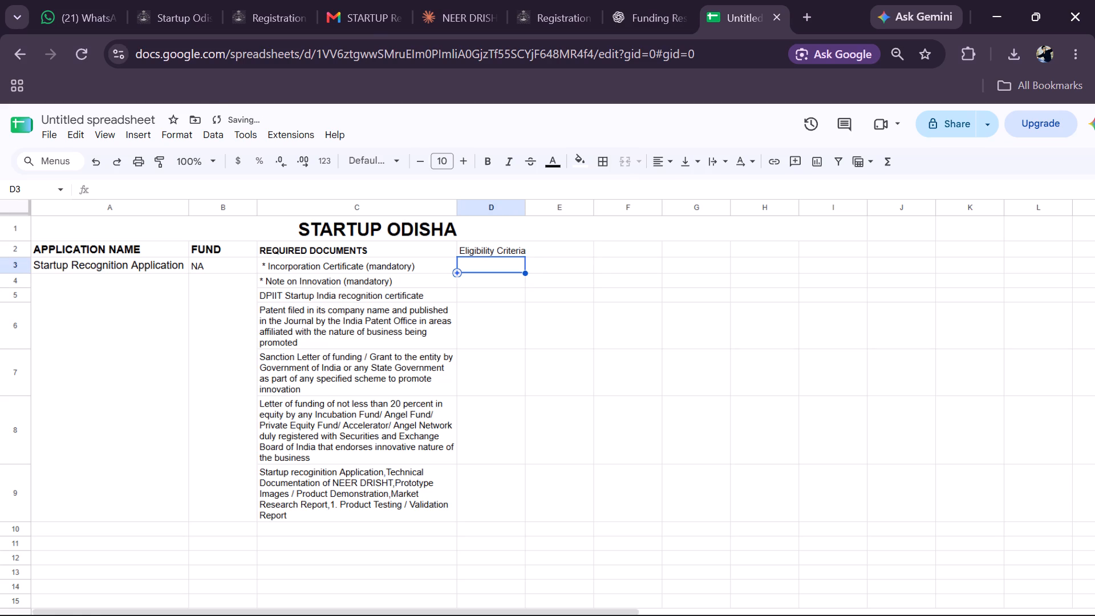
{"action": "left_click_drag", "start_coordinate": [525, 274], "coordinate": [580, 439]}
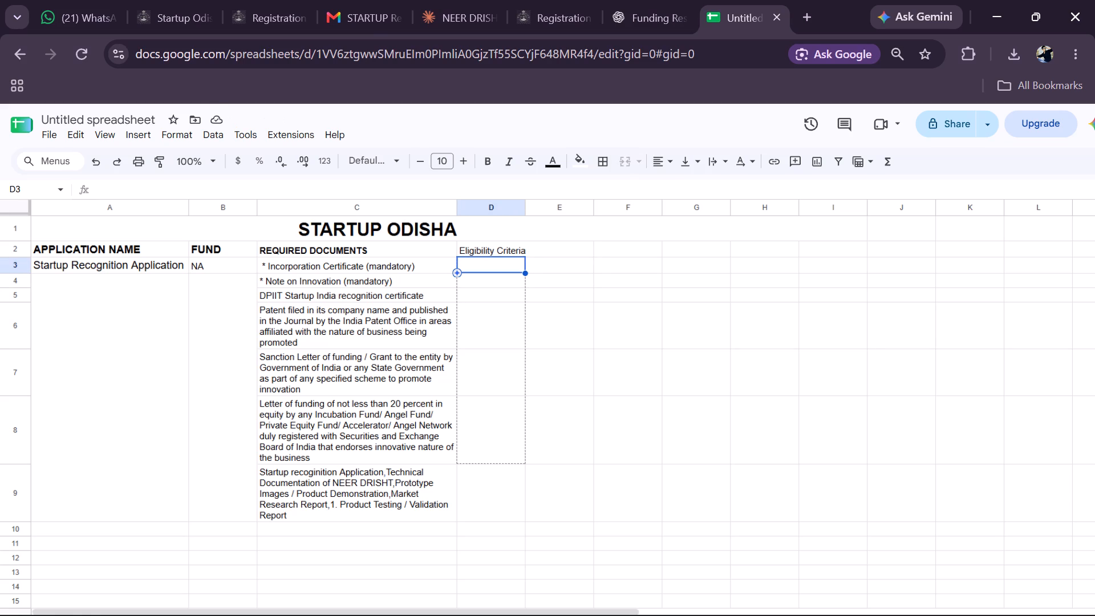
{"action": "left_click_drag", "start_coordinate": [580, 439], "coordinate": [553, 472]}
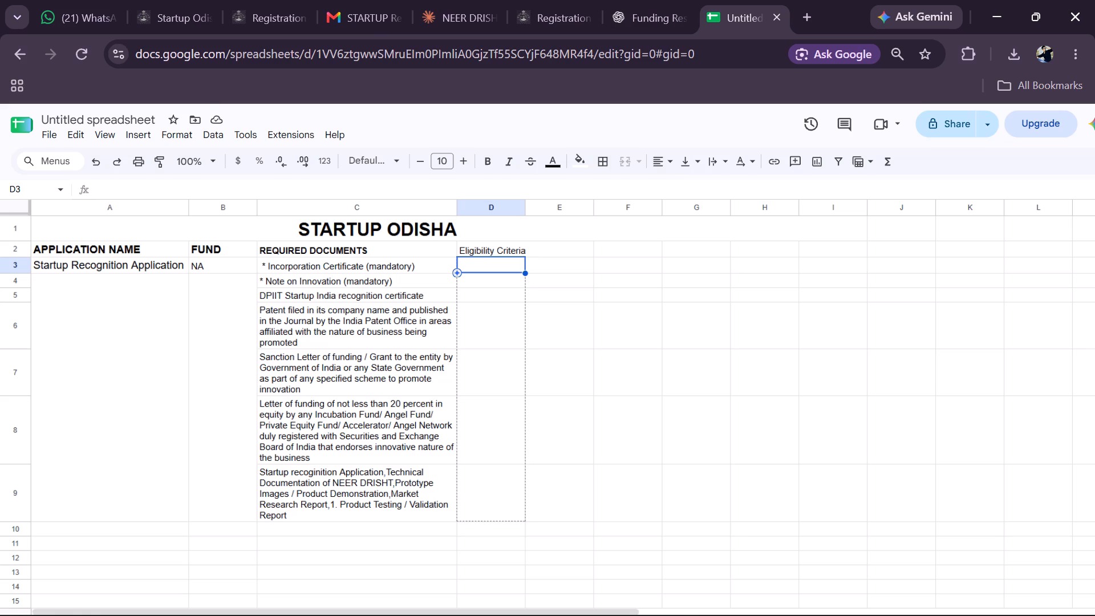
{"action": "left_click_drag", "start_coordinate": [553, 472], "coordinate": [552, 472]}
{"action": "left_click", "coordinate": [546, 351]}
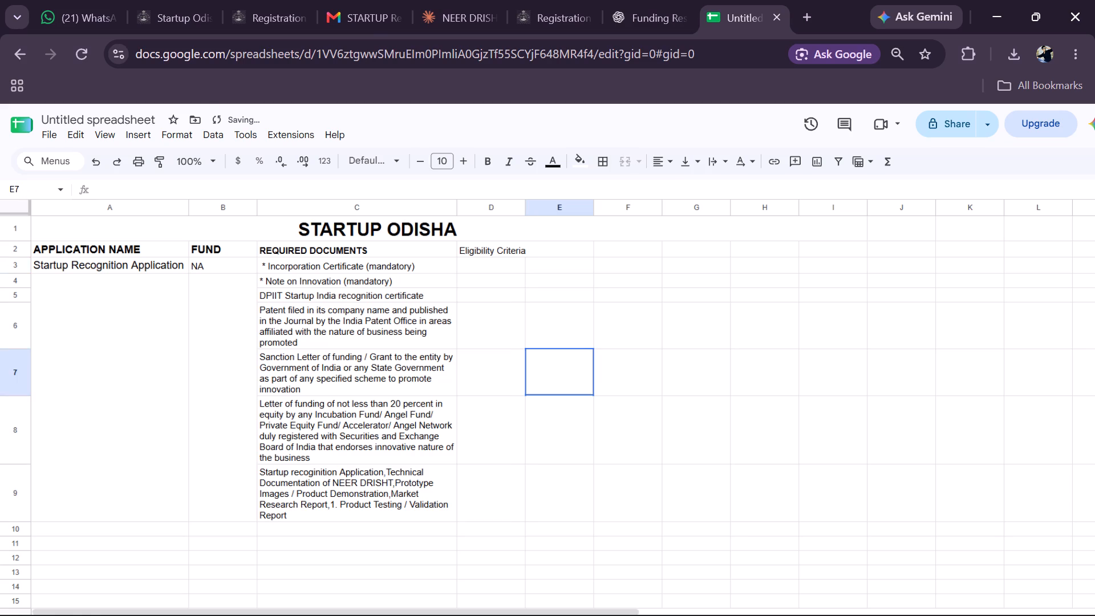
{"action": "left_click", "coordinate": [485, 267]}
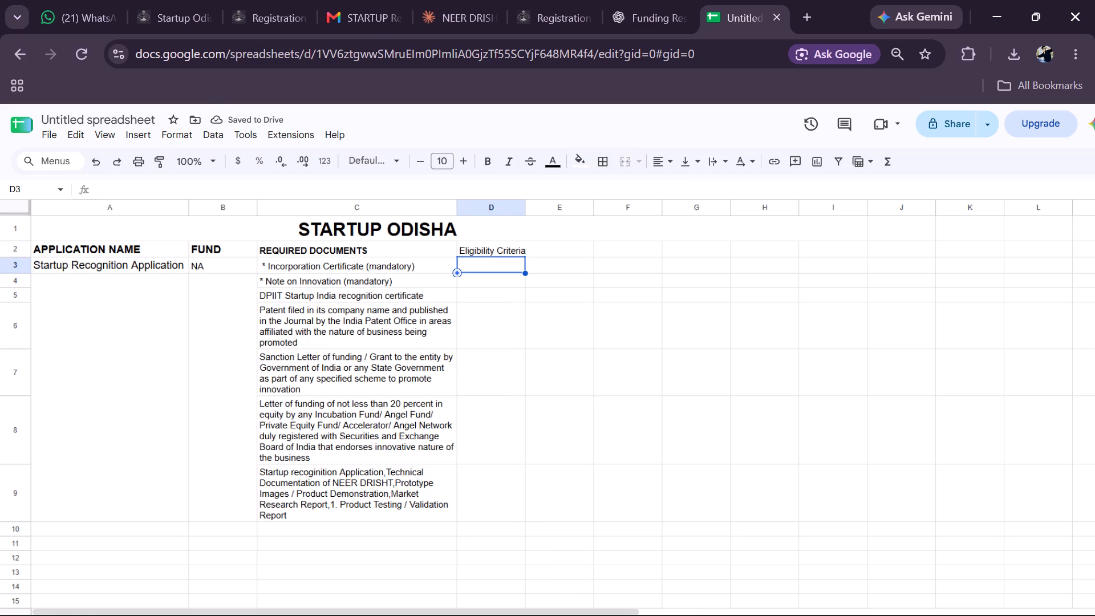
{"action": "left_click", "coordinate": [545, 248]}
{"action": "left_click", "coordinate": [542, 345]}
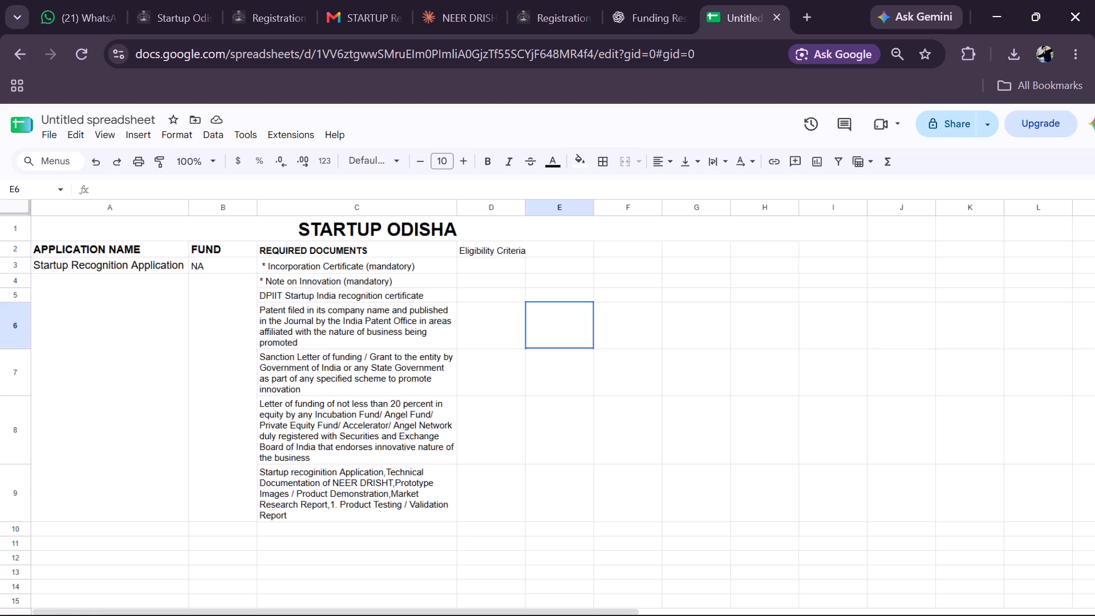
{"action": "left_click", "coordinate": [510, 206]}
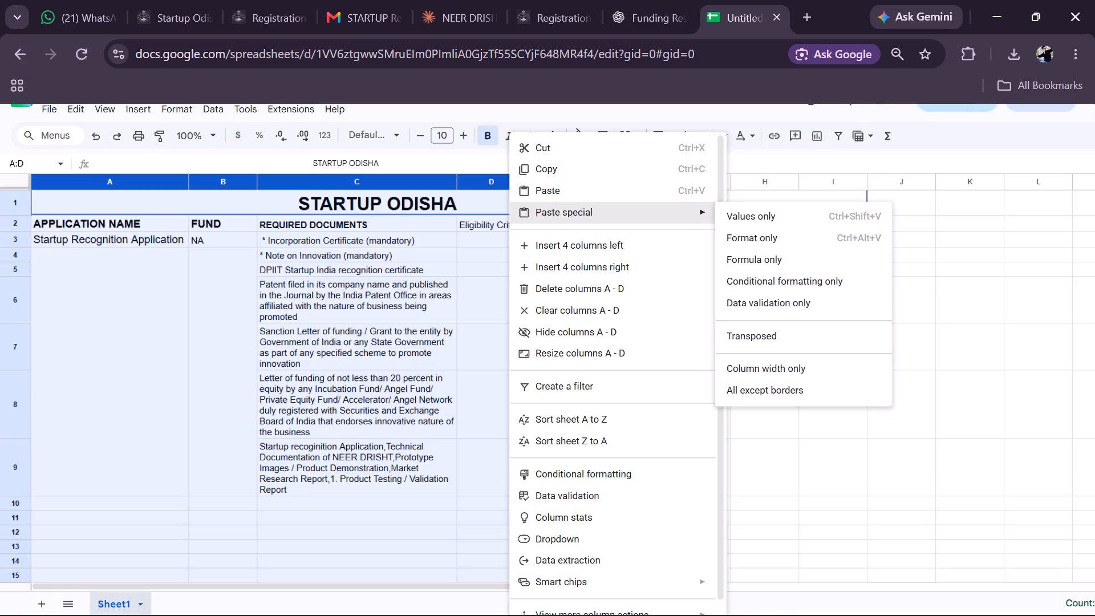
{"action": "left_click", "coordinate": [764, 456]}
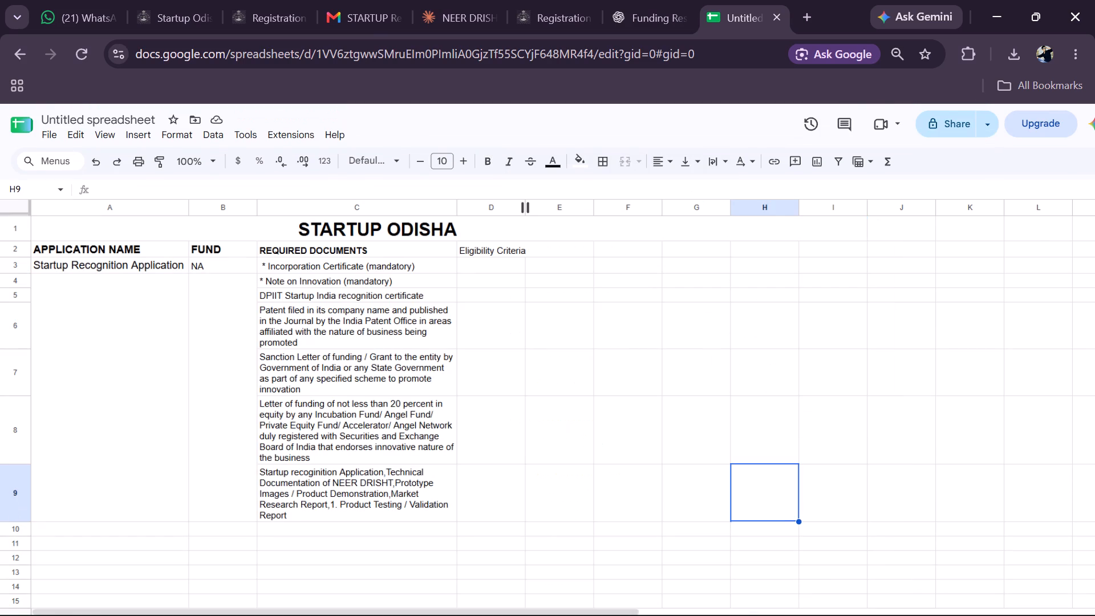
Widen column D slightly so it holds the Eligibility Criteria heading.
{"action": "left_click_drag", "start_coordinate": [526, 208], "coordinate": [538, 208]}
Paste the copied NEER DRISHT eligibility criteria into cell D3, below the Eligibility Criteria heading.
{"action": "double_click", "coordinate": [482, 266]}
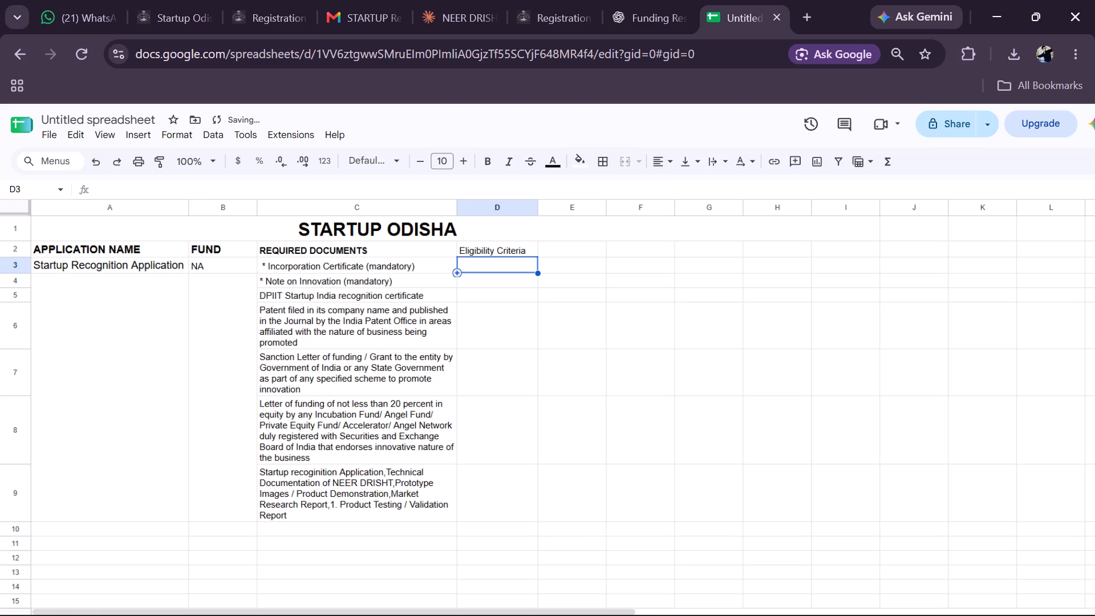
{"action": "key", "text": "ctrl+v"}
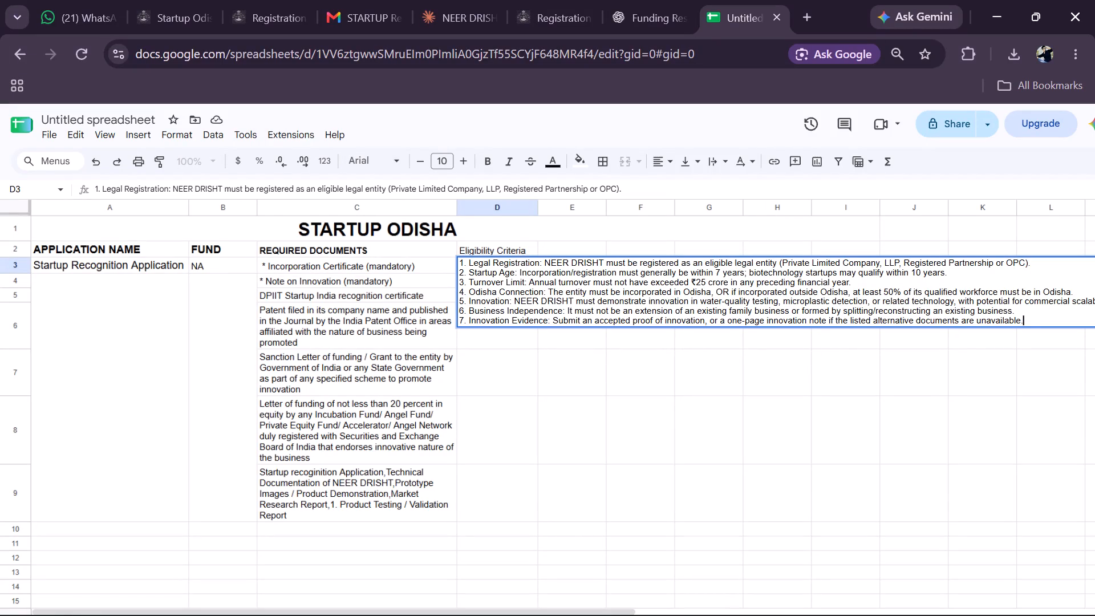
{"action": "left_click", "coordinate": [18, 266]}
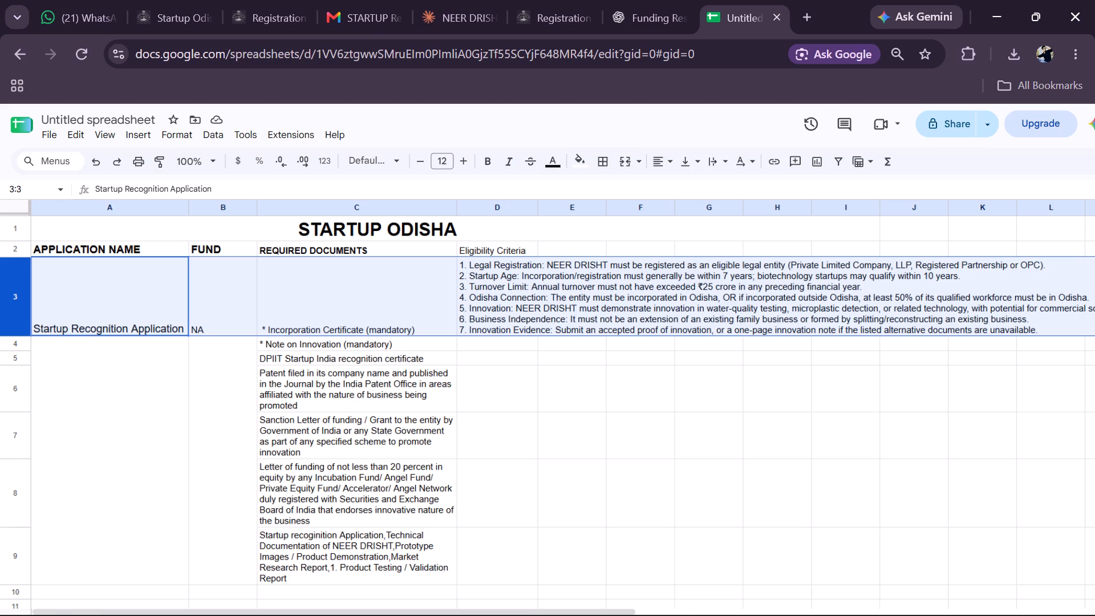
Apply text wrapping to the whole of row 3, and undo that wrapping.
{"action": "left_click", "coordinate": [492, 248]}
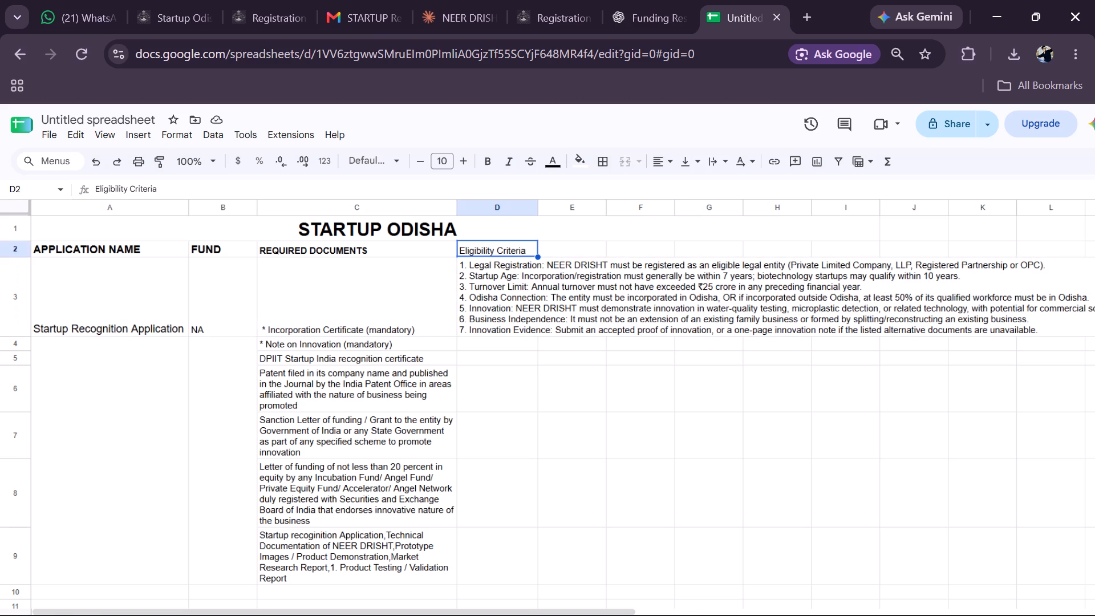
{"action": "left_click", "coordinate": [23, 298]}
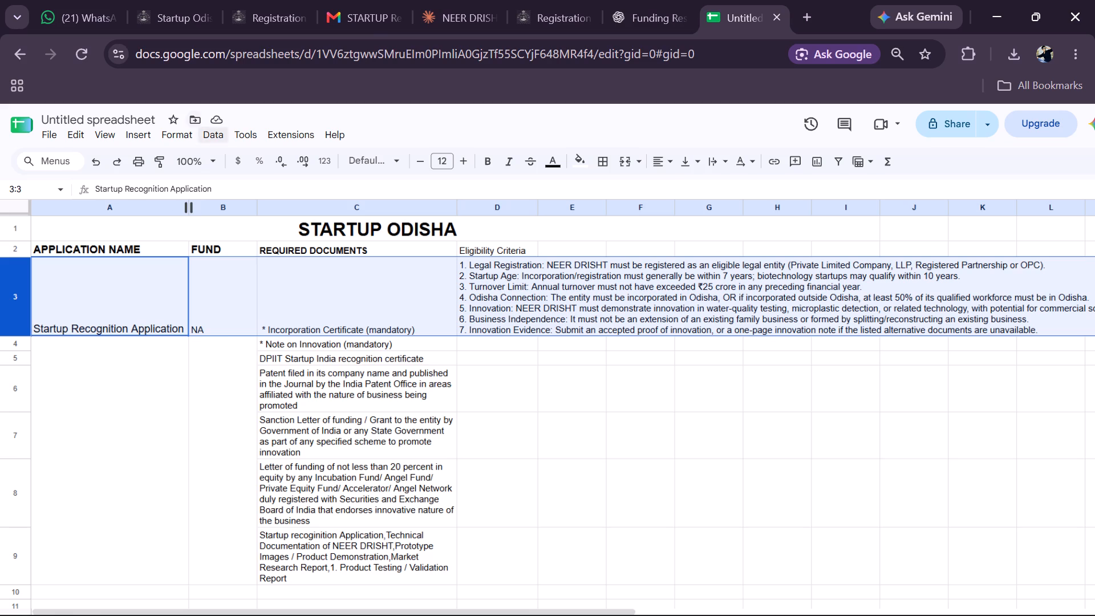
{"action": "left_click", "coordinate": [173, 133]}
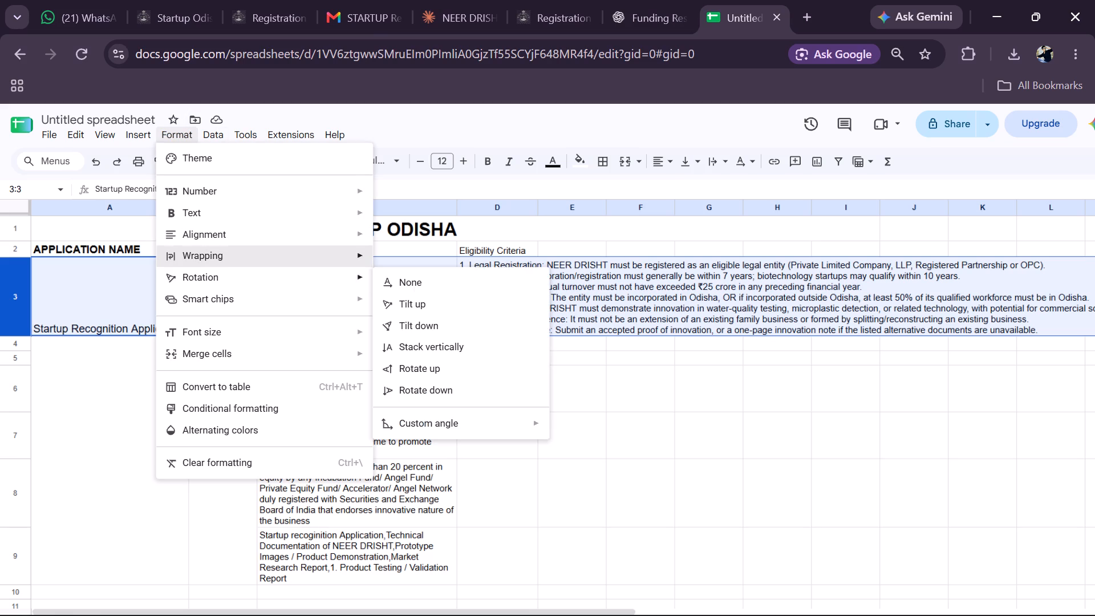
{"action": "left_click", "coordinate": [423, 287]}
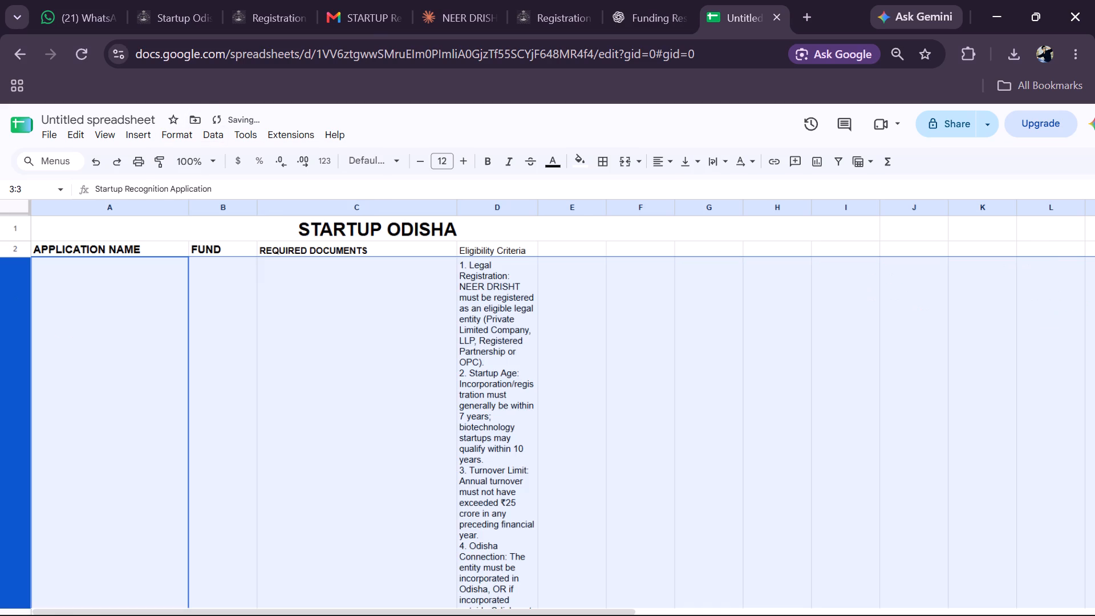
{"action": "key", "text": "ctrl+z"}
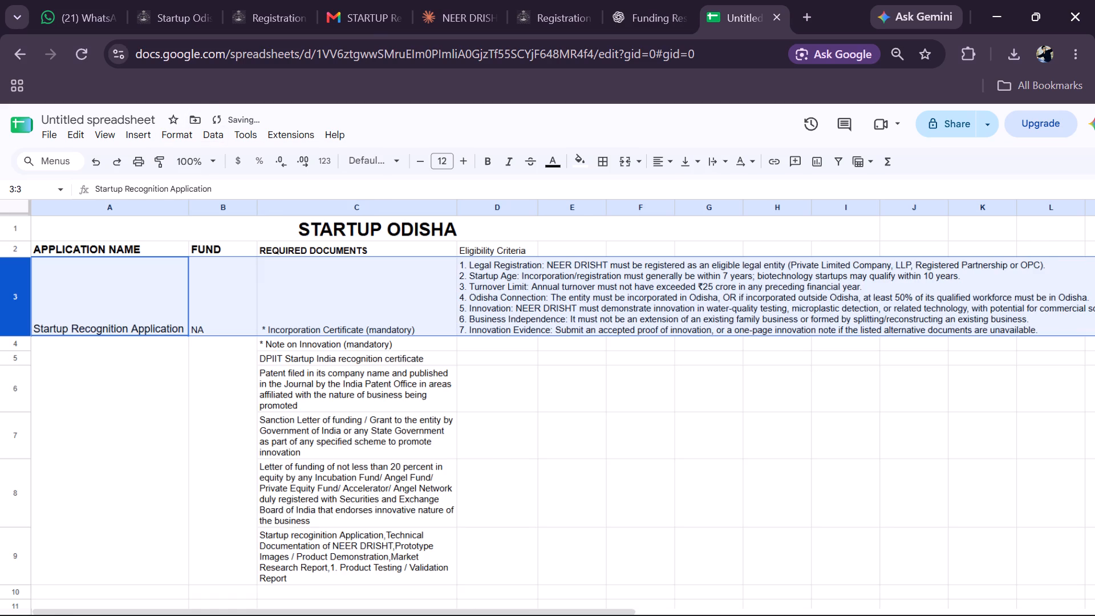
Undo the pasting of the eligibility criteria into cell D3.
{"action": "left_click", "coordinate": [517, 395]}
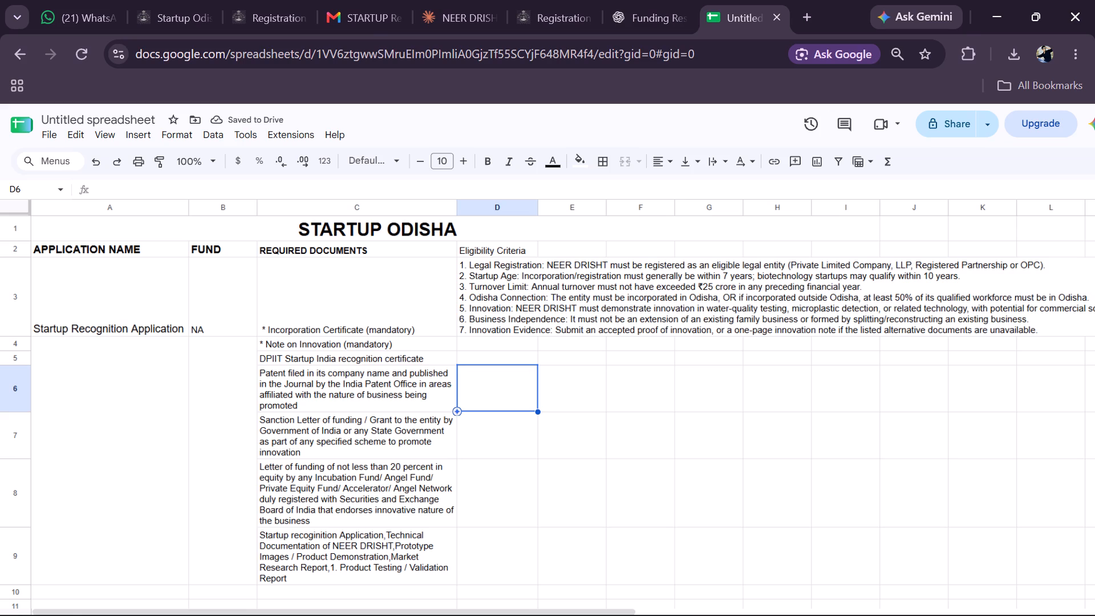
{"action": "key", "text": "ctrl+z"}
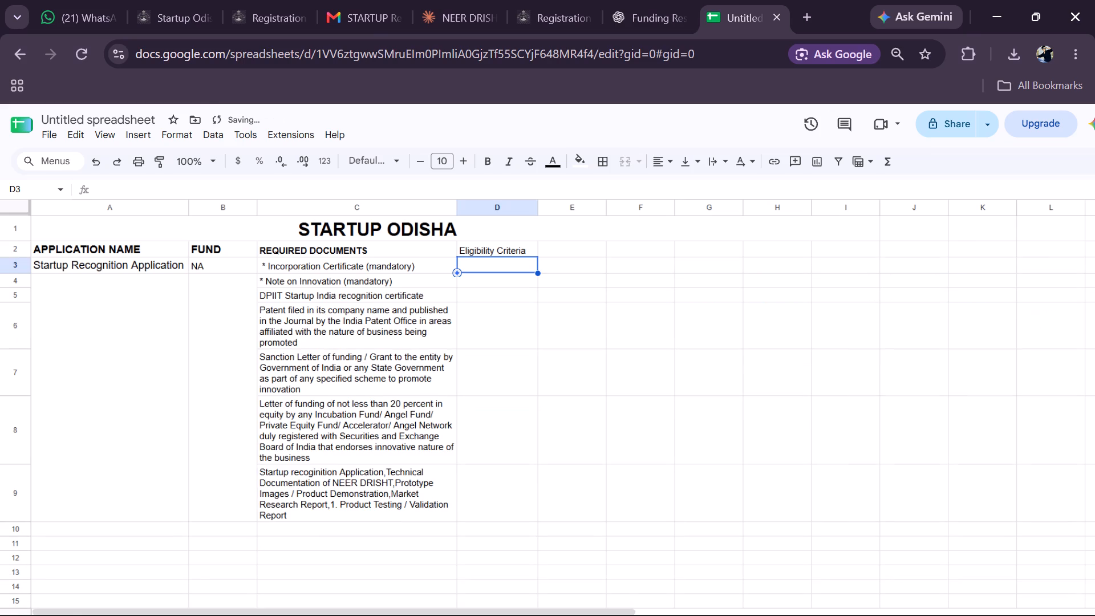
Paste the seven numbered NEER DRISHT eligibility criteria into cell D3 as the text of that single cell.
{"action": "left_click", "coordinate": [509, 269]}
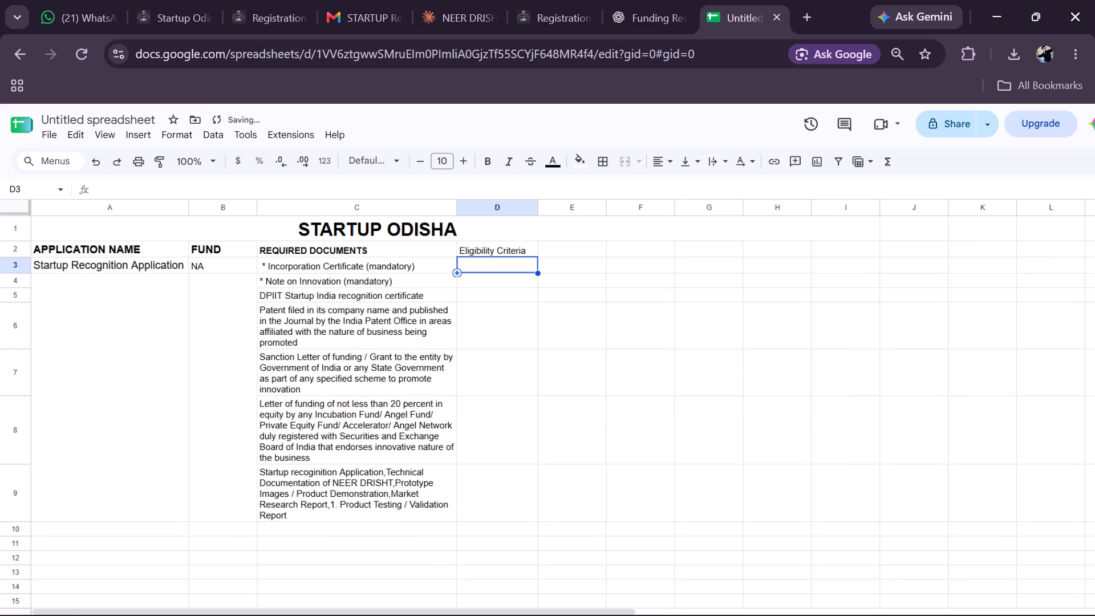
{"action": "double_click", "coordinate": [499, 268]}
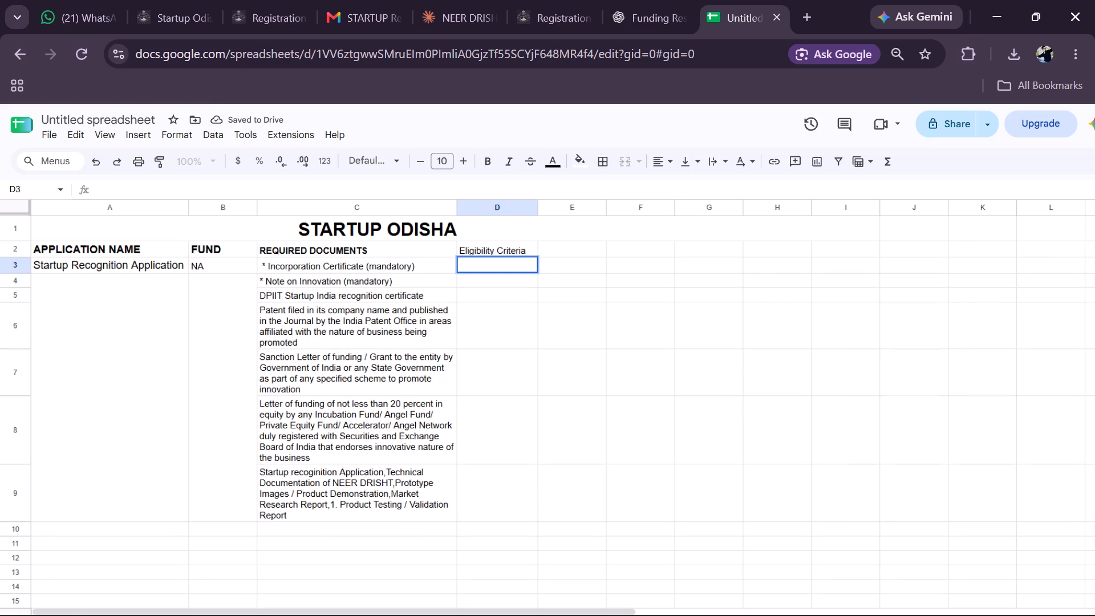
{"action": "key", "text": "ctrl+v"}
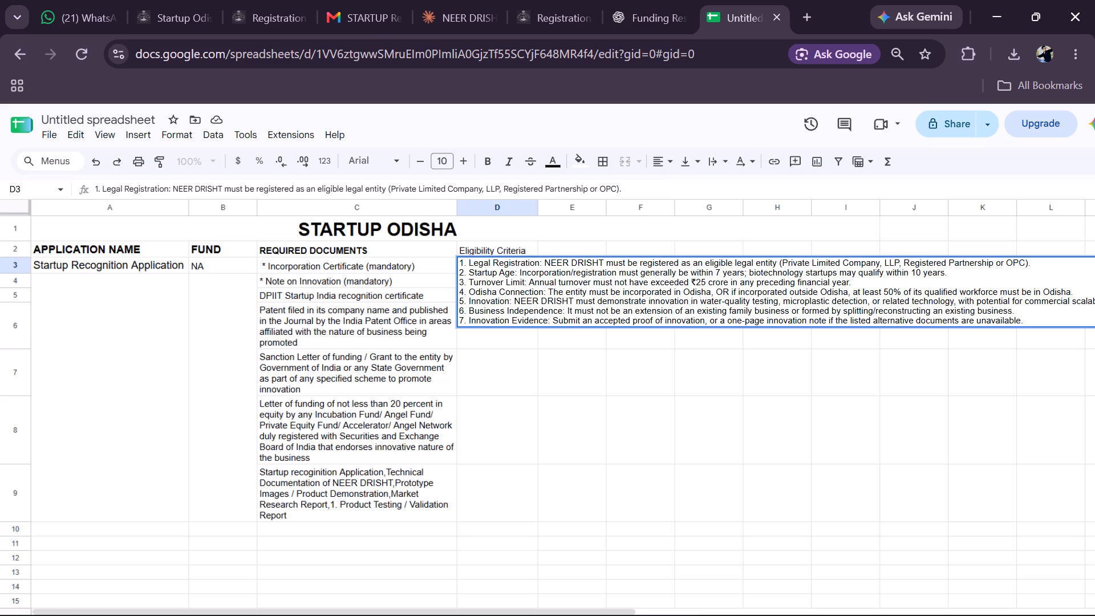
{"action": "scroll", "coordinate": [797, 331], "scroll_direction": "left", "scroll_amount": 2}
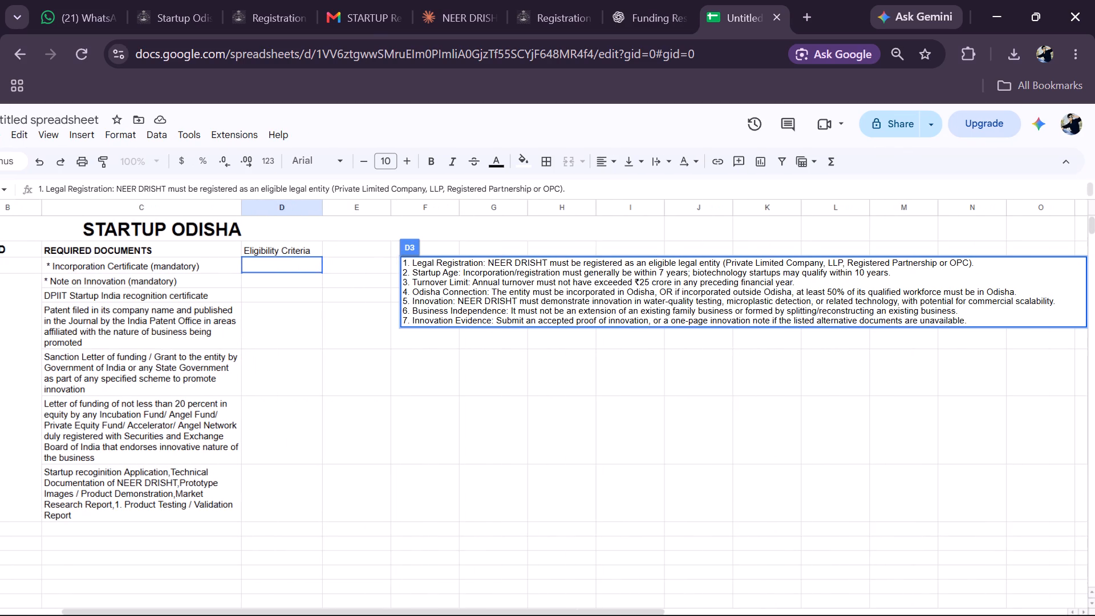
{"action": "scroll", "coordinate": [797, 331], "scroll_direction": "right", "scroll_amount": 3}
{"action": "scroll", "coordinate": [797, 331], "scroll_direction": "left", "scroll_amount": 4}
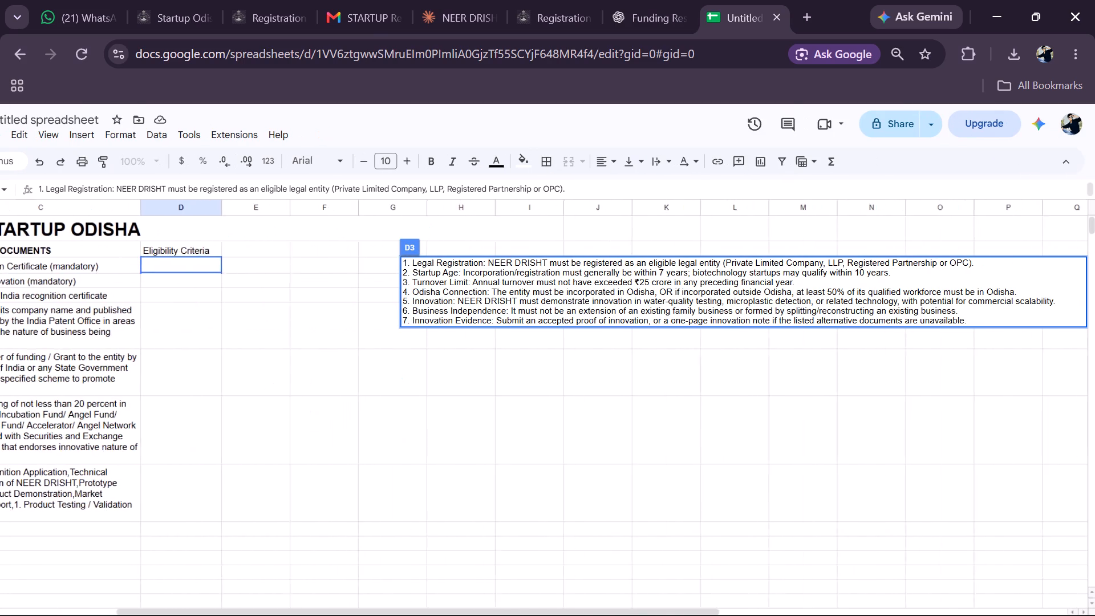
{"action": "scroll", "coordinate": [797, 331], "scroll_direction": "left", "scroll_amount": 3}
{"action": "scroll", "coordinate": [797, 331], "scroll_direction": "right", "scroll_amount": 2}
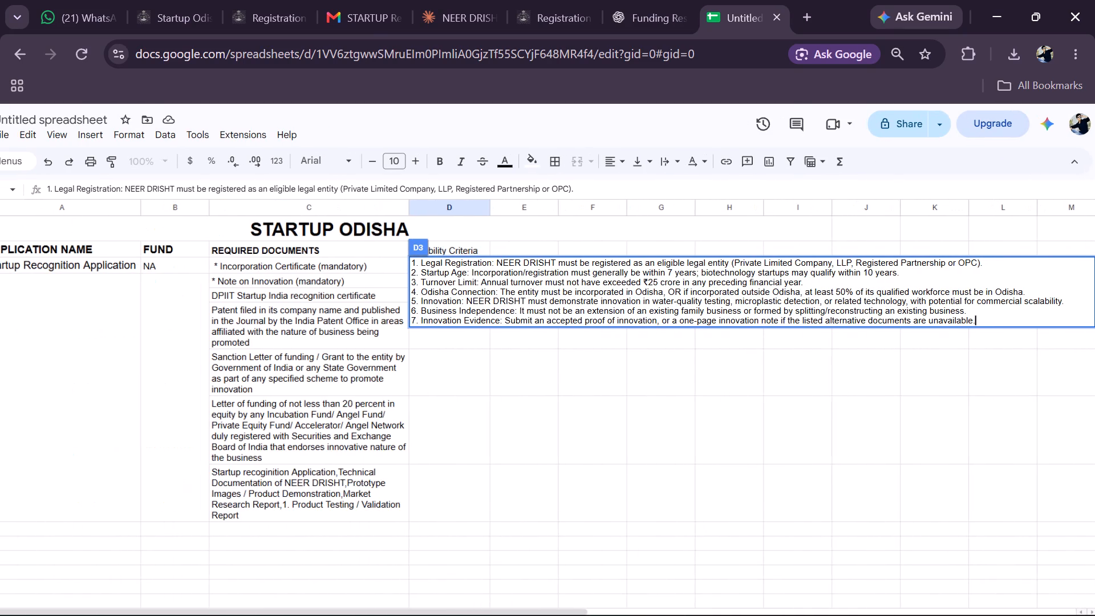
{"action": "left_click", "coordinate": [797, 331]}
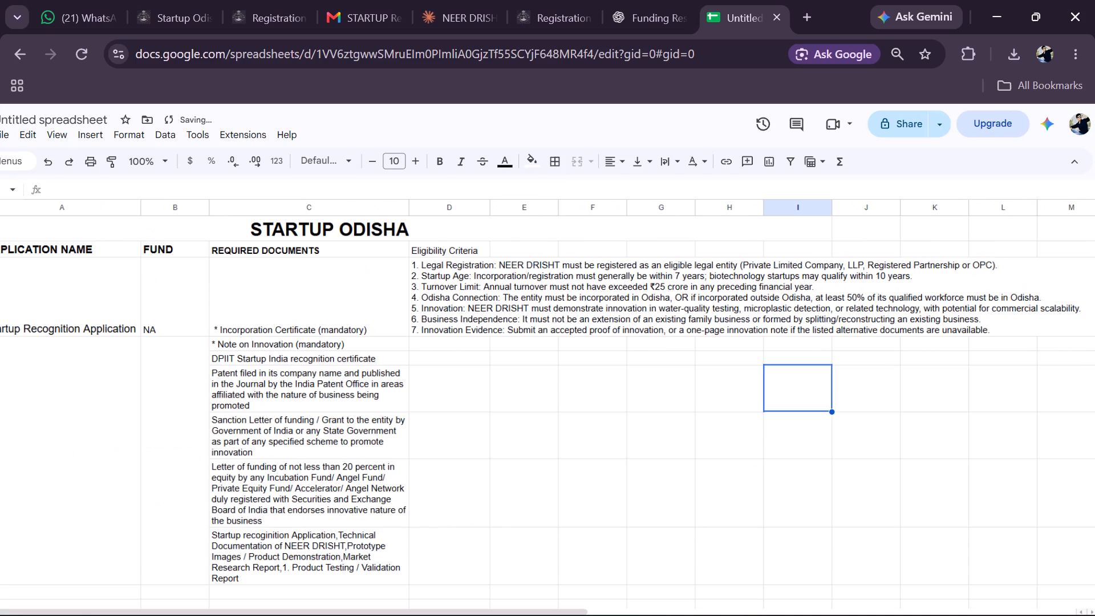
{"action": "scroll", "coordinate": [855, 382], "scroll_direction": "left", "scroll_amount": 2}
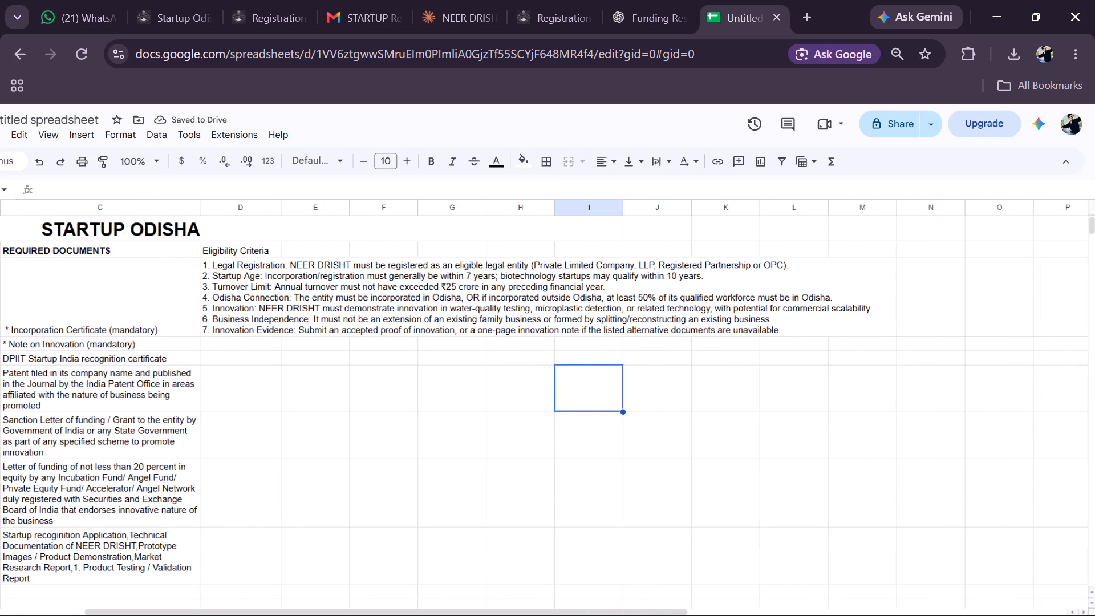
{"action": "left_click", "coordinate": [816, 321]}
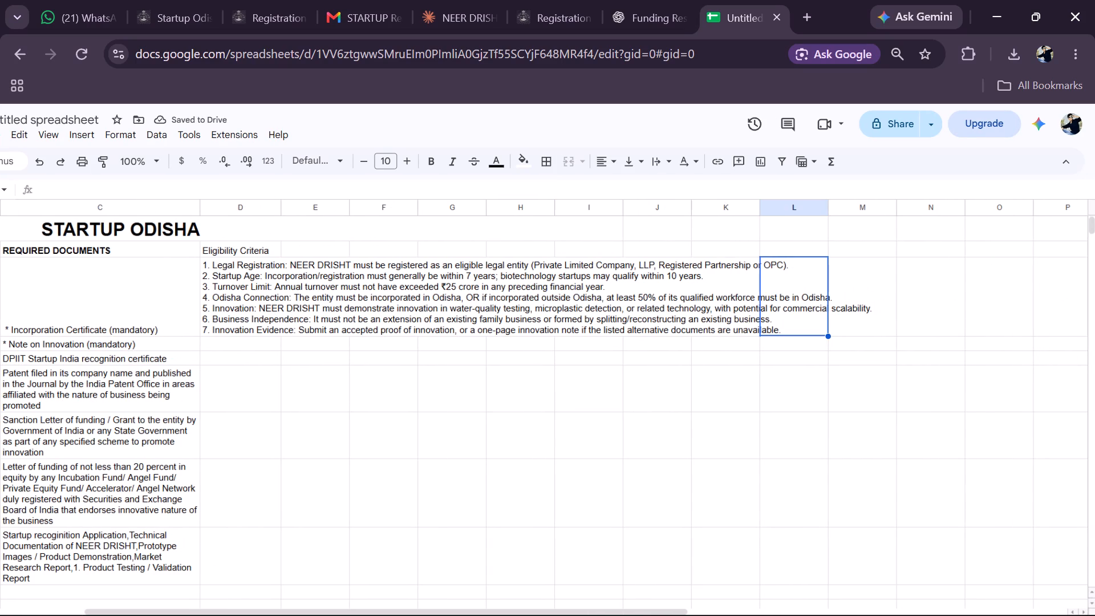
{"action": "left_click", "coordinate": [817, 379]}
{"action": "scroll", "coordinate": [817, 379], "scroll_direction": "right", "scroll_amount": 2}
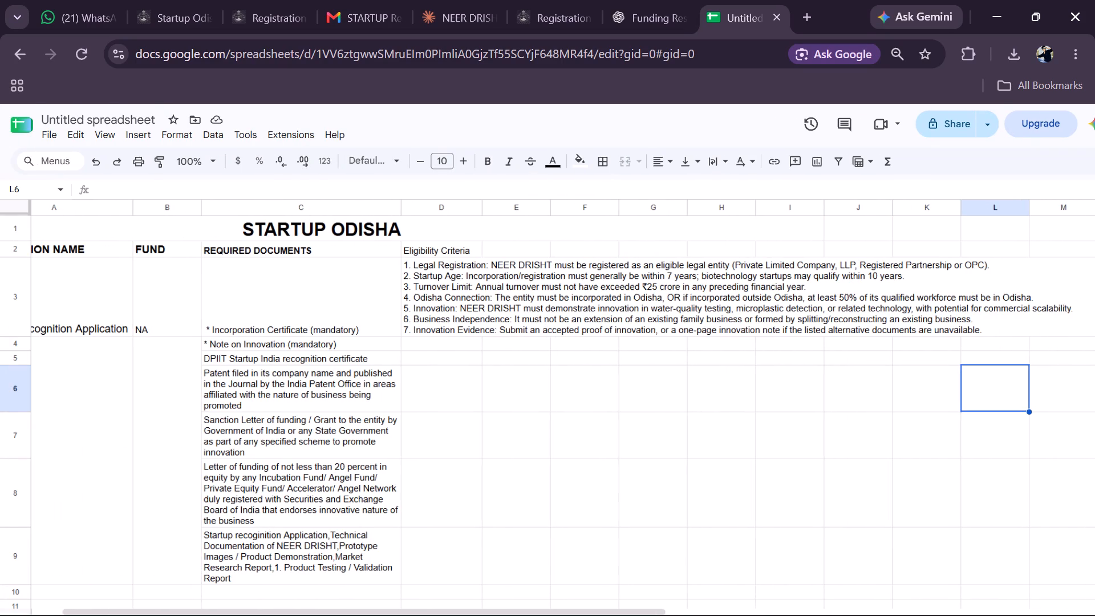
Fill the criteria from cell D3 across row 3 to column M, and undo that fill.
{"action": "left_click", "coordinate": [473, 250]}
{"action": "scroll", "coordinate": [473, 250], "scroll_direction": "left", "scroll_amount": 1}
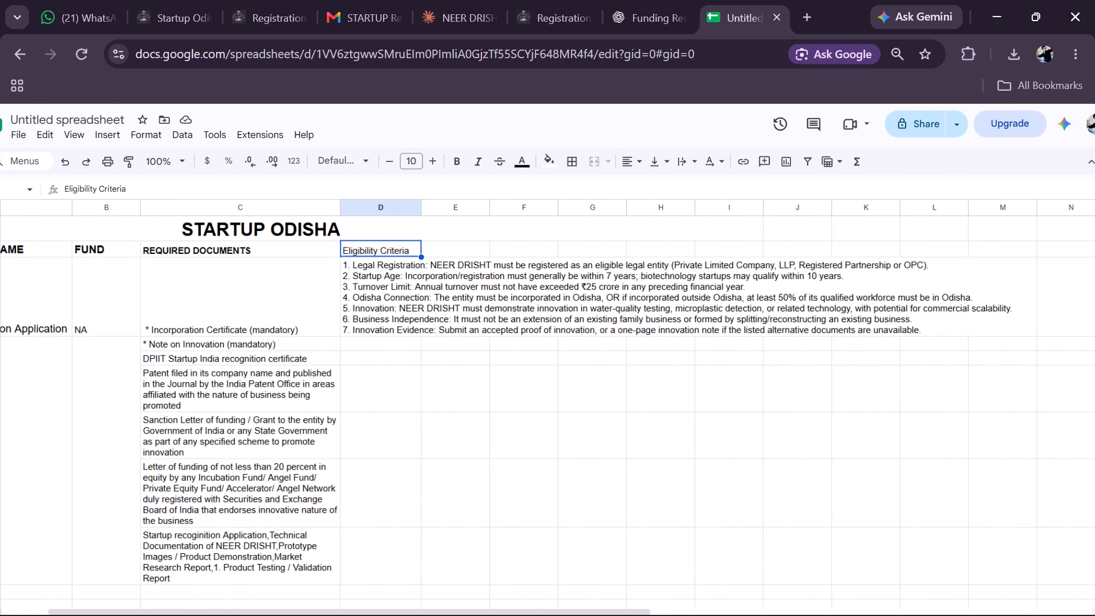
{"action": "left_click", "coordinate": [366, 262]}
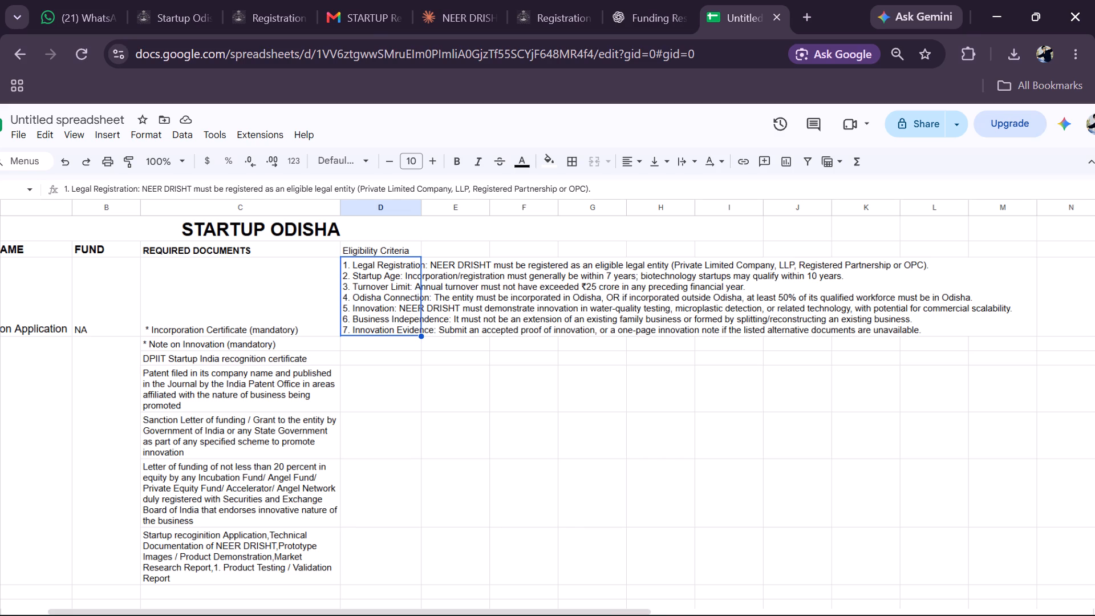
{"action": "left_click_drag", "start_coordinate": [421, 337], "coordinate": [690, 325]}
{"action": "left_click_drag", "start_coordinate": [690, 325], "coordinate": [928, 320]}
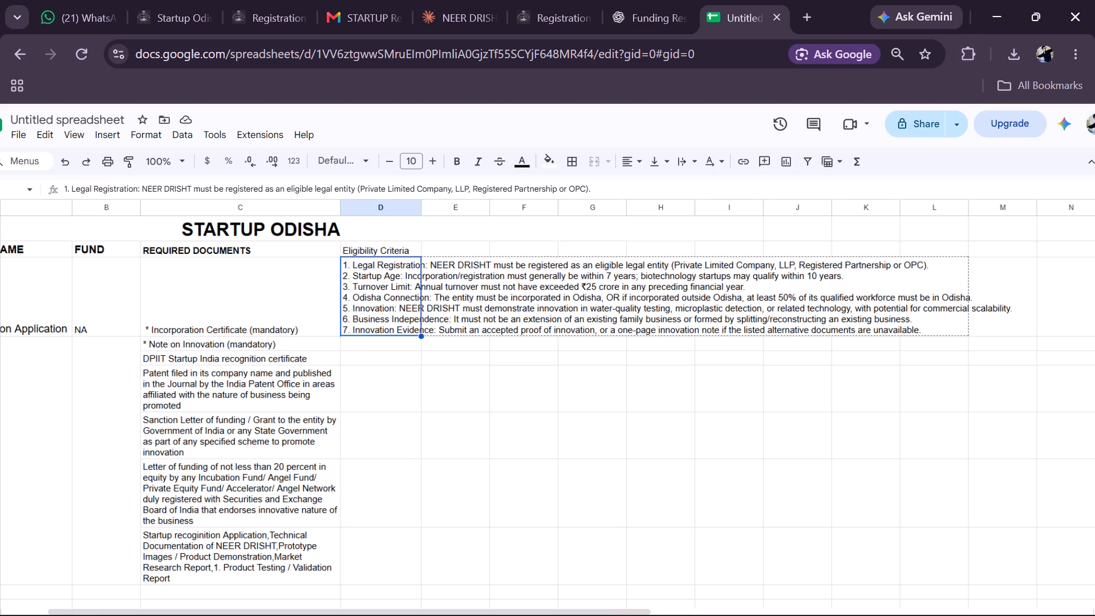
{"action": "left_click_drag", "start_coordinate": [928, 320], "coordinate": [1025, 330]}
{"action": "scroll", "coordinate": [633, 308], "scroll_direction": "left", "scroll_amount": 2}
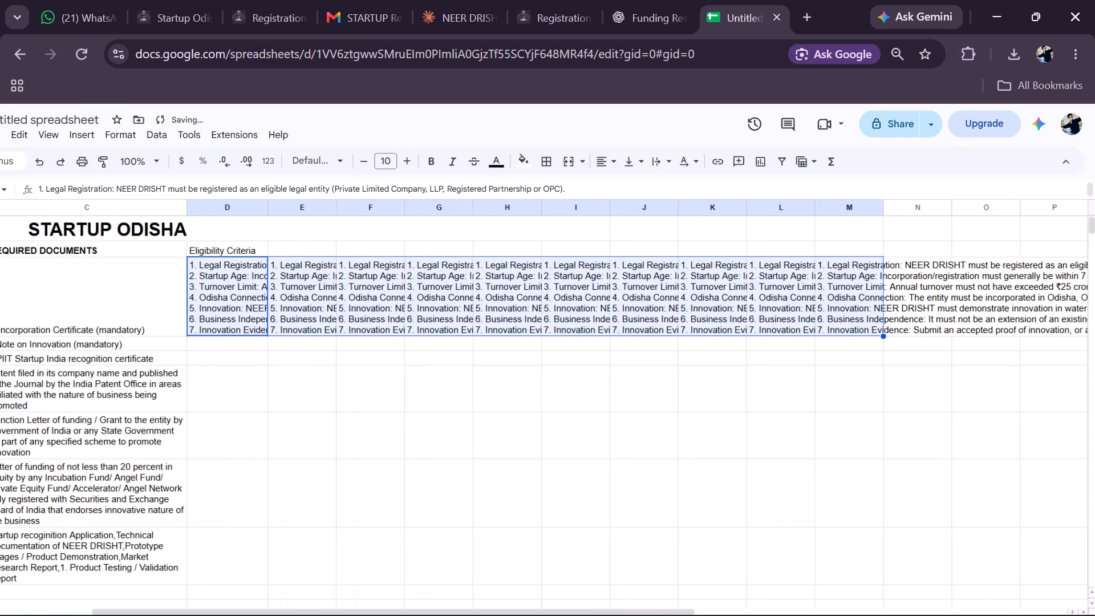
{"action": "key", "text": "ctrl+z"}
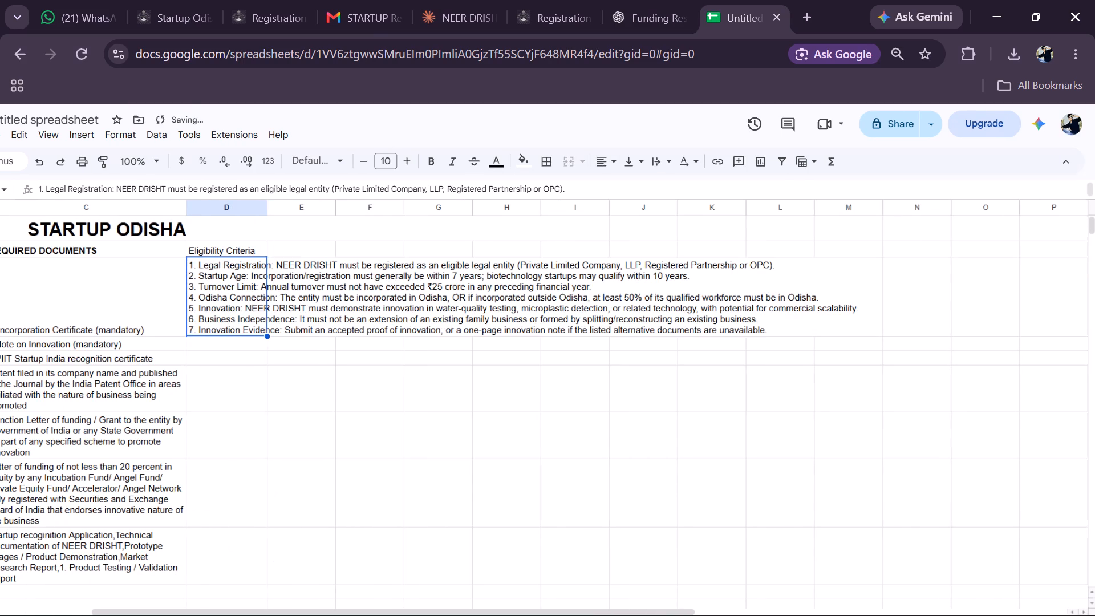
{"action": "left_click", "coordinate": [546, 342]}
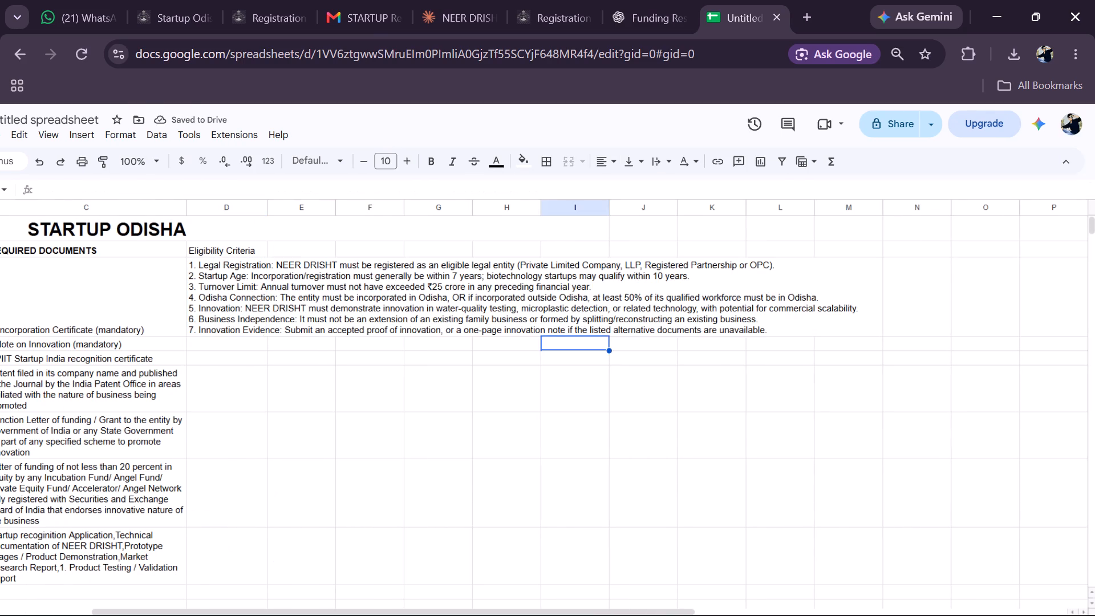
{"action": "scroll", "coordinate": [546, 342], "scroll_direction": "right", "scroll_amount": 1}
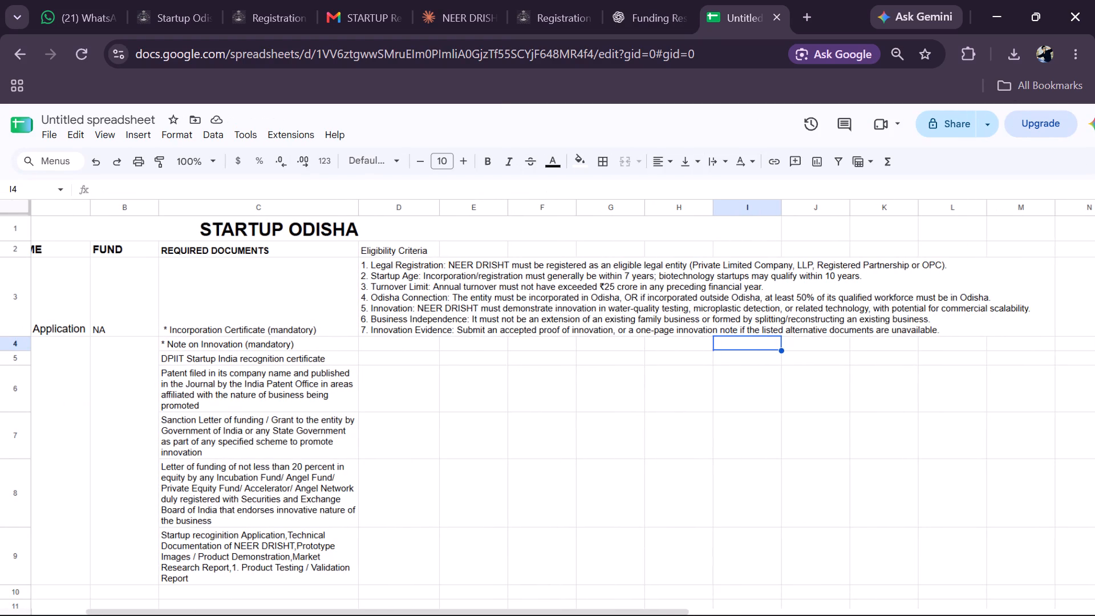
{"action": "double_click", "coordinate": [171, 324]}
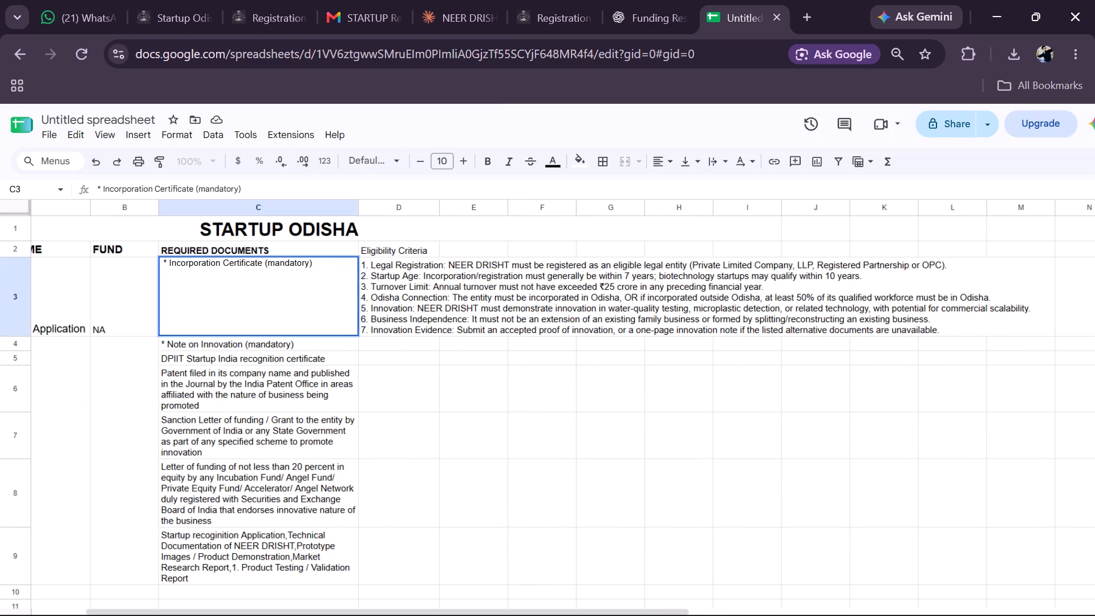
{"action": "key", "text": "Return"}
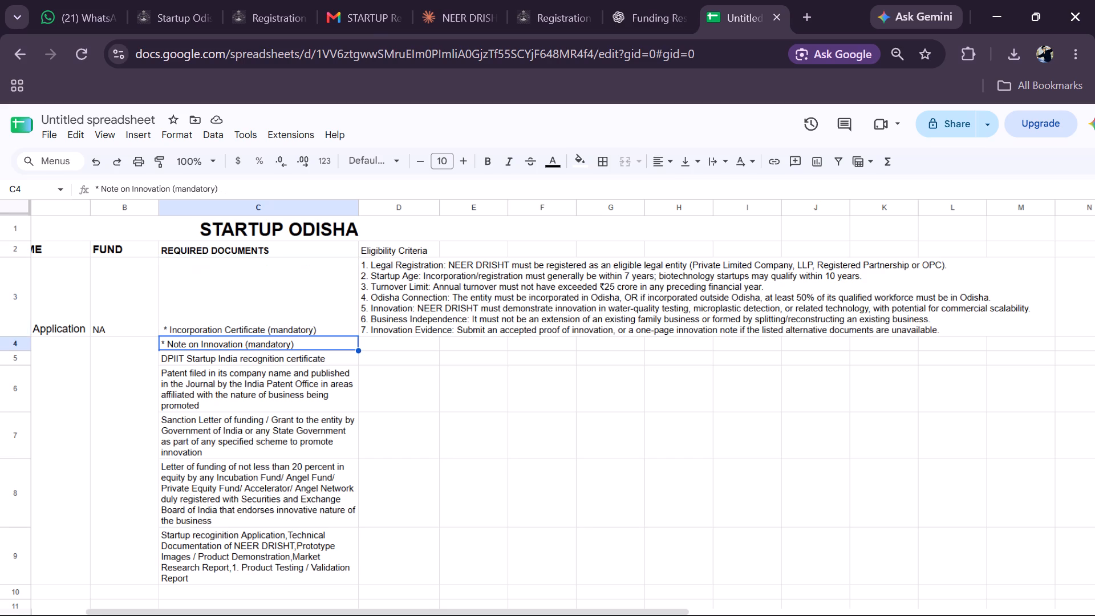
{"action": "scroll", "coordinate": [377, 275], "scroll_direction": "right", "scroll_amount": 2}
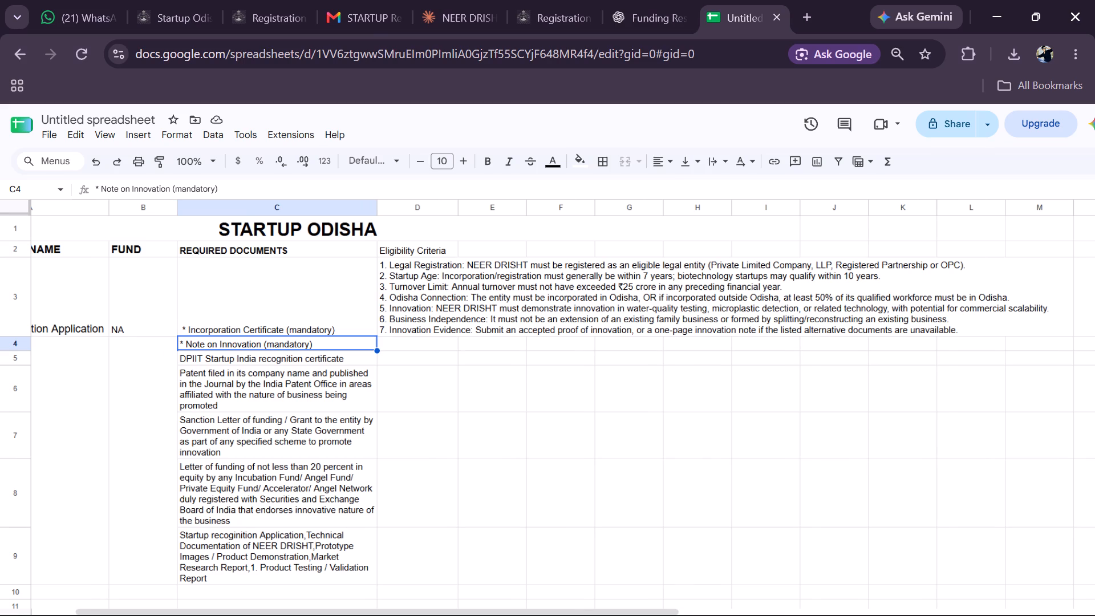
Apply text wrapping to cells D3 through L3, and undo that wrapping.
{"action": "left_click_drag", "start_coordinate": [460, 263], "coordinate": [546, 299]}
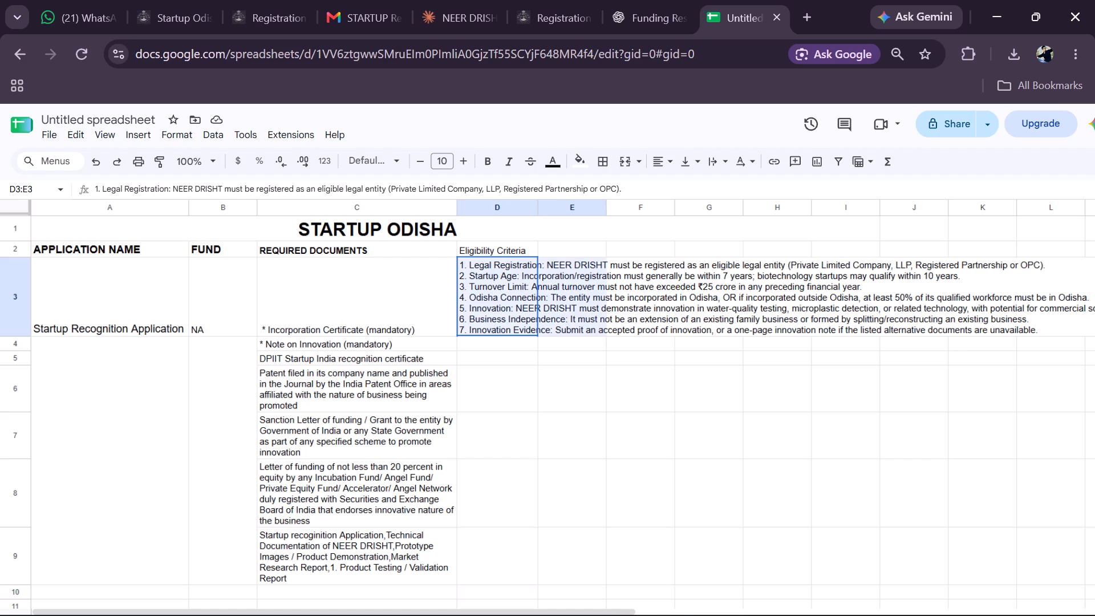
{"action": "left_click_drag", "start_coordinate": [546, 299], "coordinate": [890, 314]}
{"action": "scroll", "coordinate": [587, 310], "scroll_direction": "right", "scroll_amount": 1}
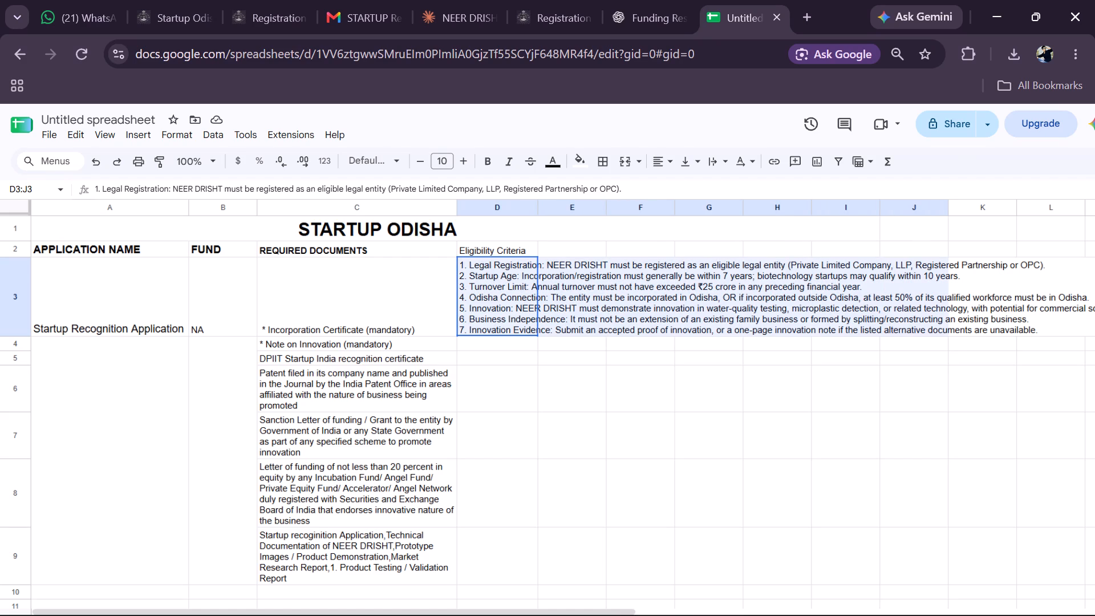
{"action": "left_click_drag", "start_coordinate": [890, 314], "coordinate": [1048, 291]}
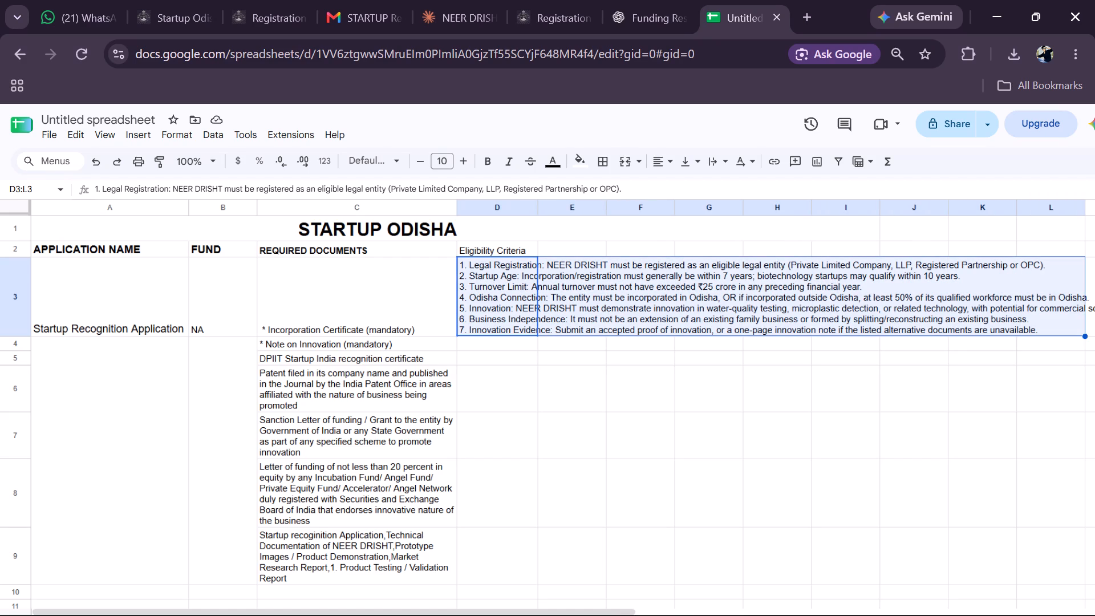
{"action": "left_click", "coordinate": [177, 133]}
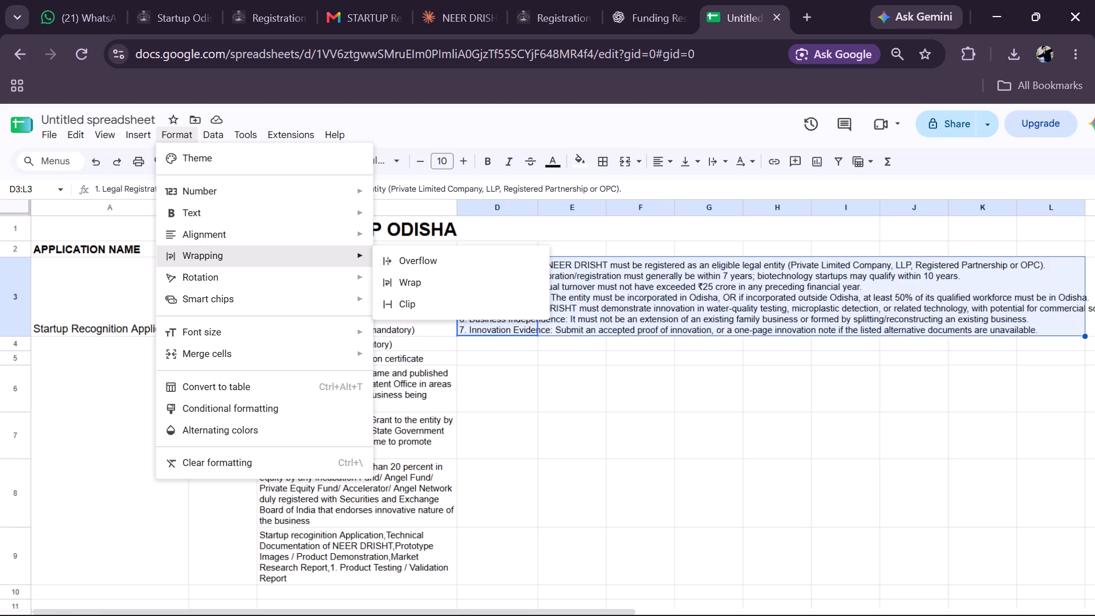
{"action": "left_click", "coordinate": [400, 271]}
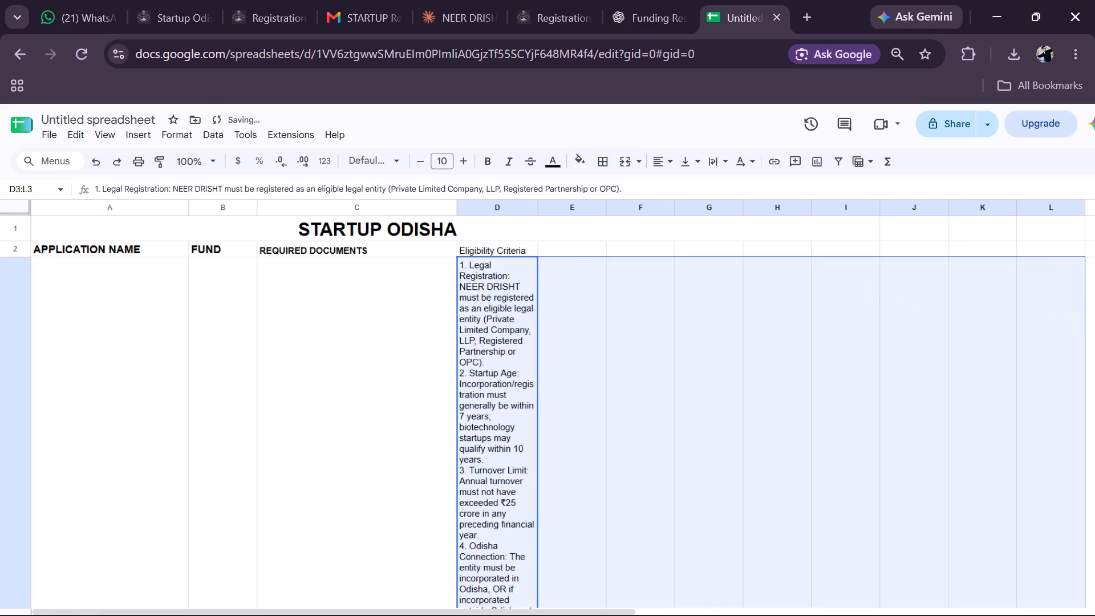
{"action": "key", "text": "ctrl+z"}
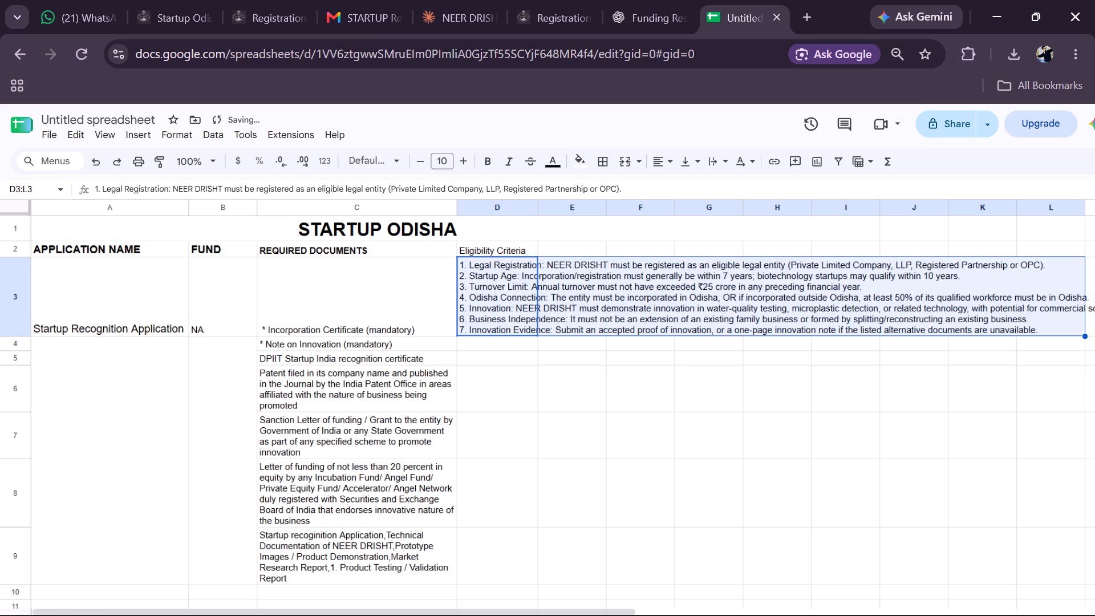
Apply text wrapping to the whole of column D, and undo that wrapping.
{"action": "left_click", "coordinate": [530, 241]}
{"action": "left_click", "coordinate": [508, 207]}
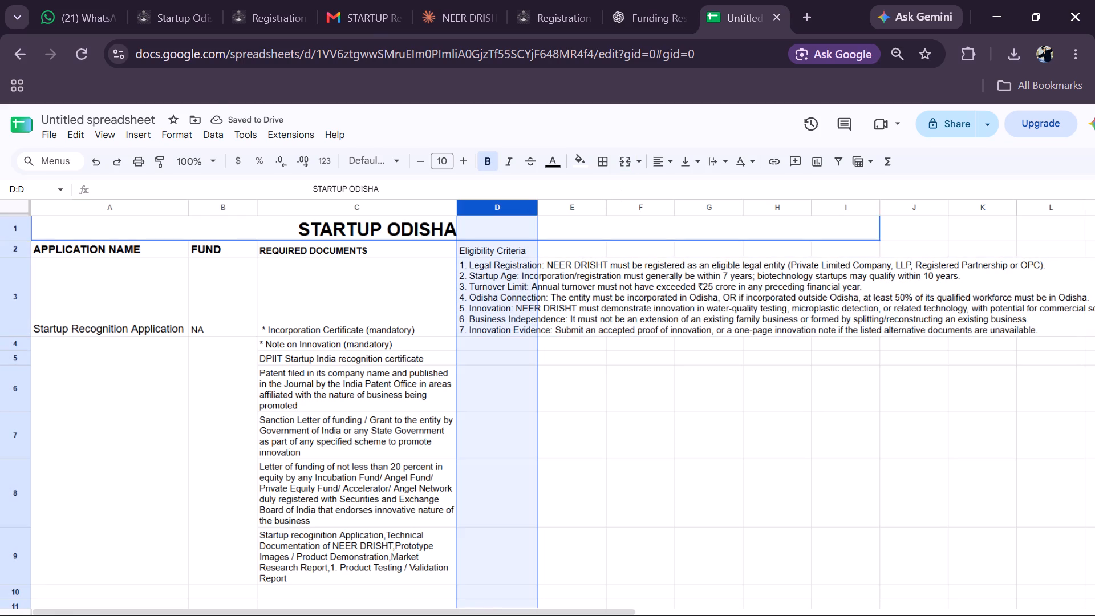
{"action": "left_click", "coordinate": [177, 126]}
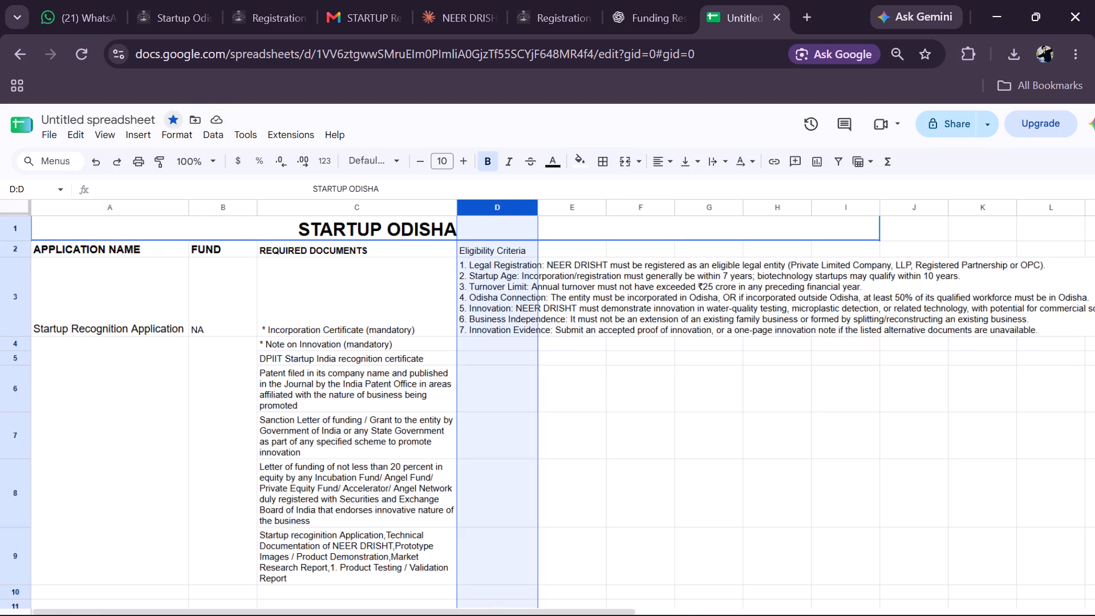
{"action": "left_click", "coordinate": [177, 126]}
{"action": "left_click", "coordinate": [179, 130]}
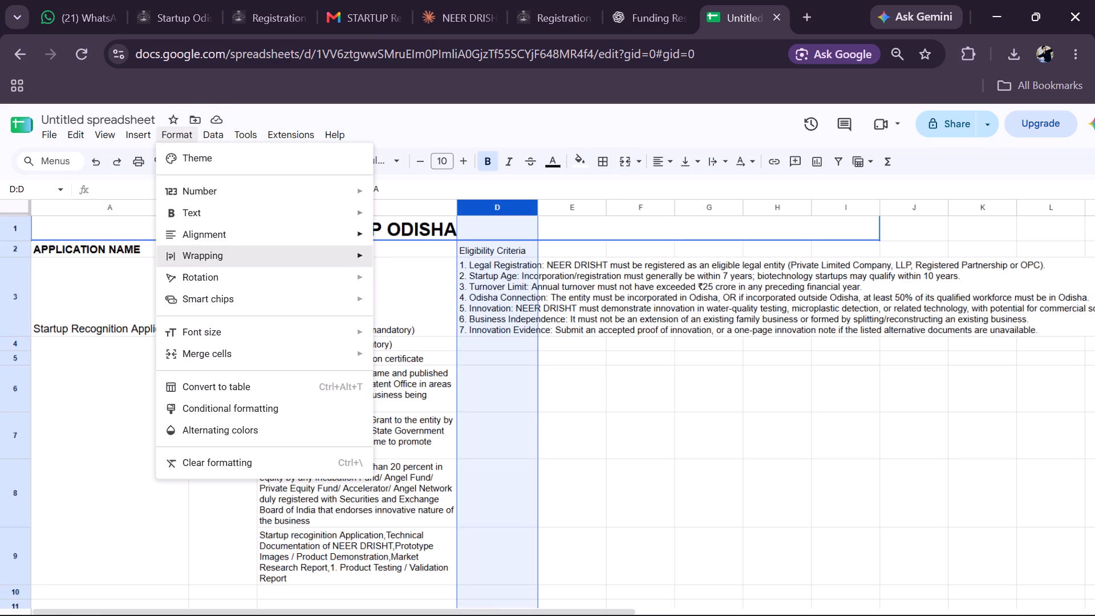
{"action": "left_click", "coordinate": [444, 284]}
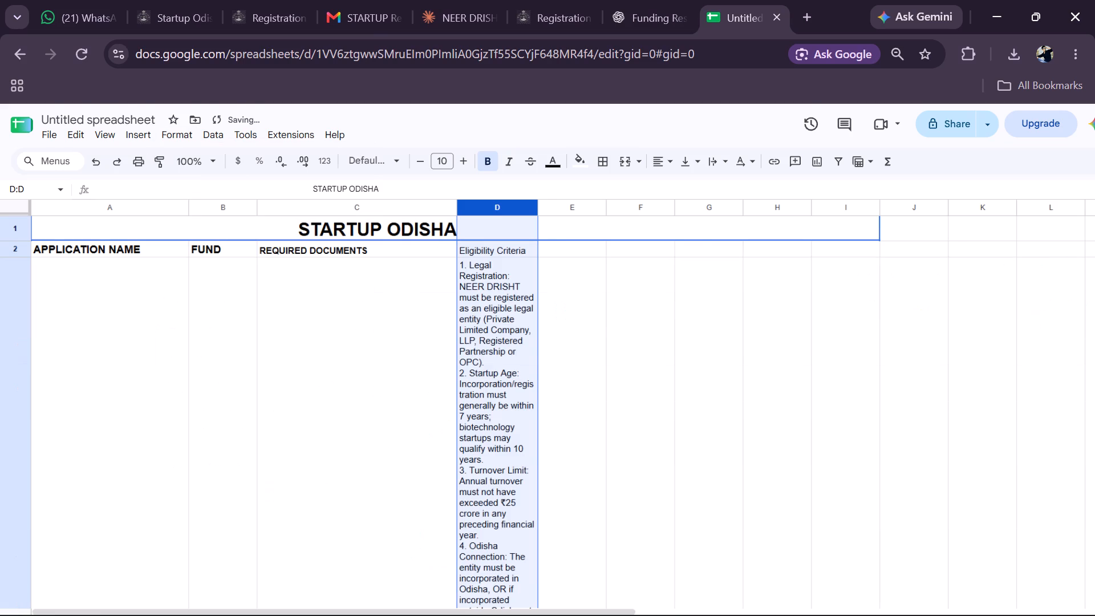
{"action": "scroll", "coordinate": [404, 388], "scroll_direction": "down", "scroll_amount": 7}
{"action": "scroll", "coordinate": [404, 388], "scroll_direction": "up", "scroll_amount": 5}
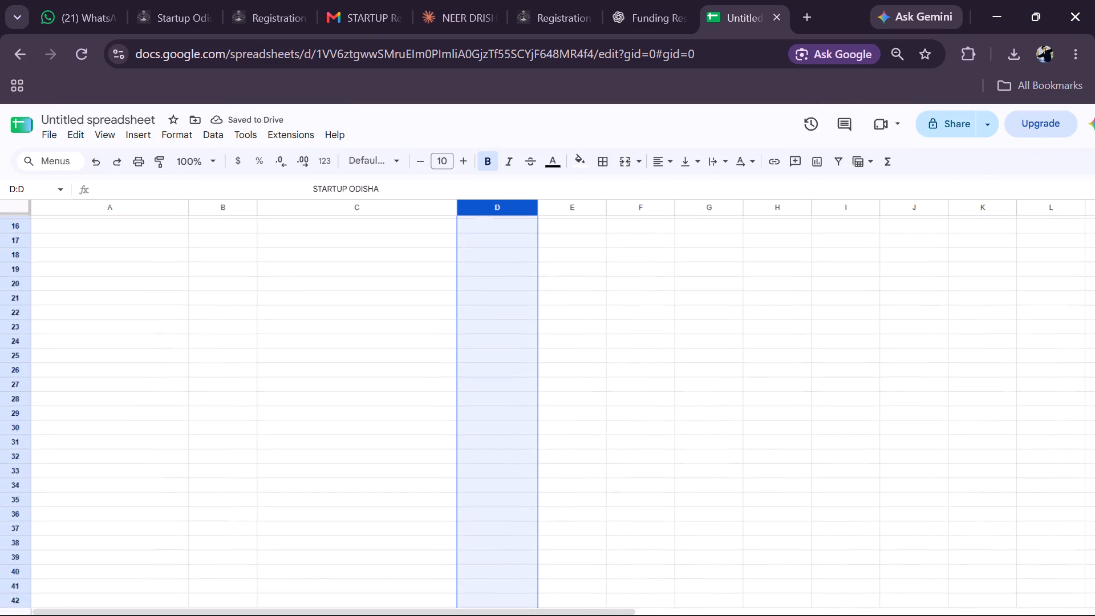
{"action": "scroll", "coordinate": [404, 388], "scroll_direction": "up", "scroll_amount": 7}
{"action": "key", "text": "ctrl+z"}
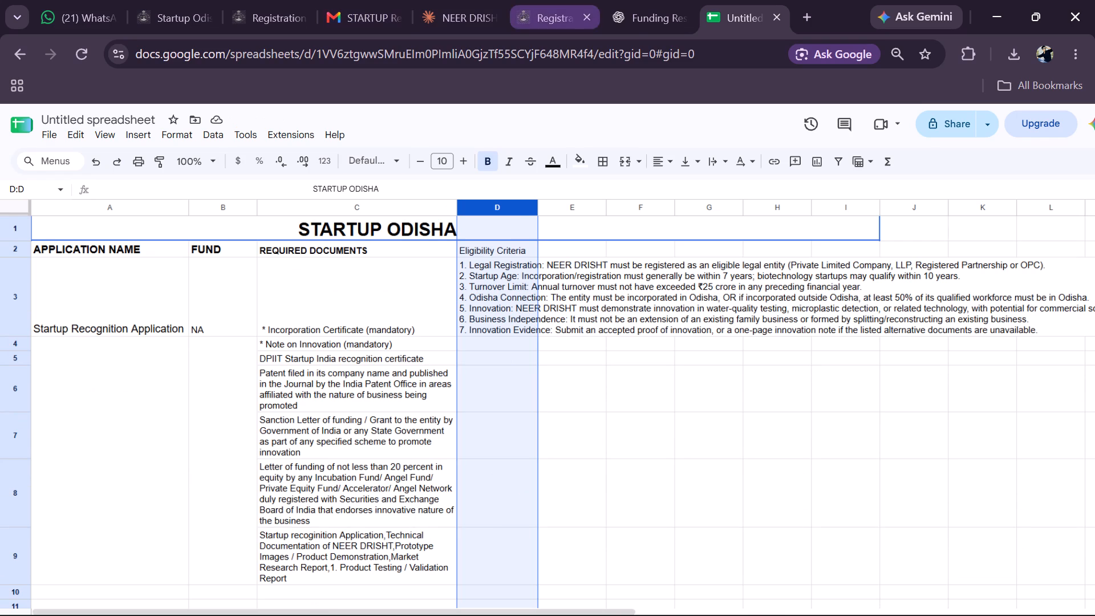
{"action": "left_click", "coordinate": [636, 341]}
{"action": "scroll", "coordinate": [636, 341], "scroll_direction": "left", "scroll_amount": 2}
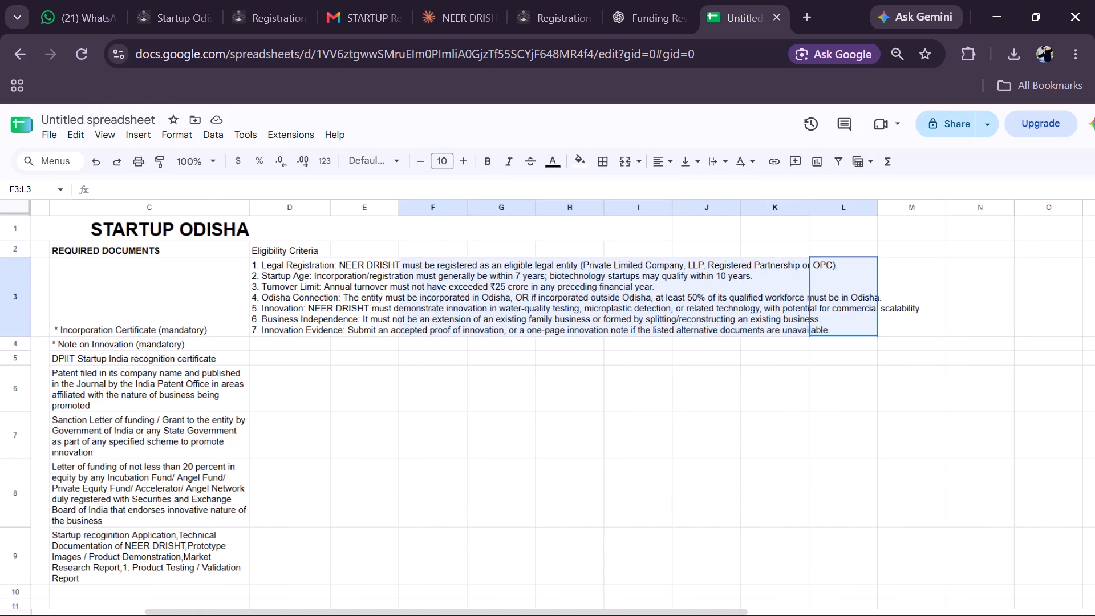
{"action": "left_click_drag", "start_coordinate": [450, 297], "coordinate": [293, 286]}
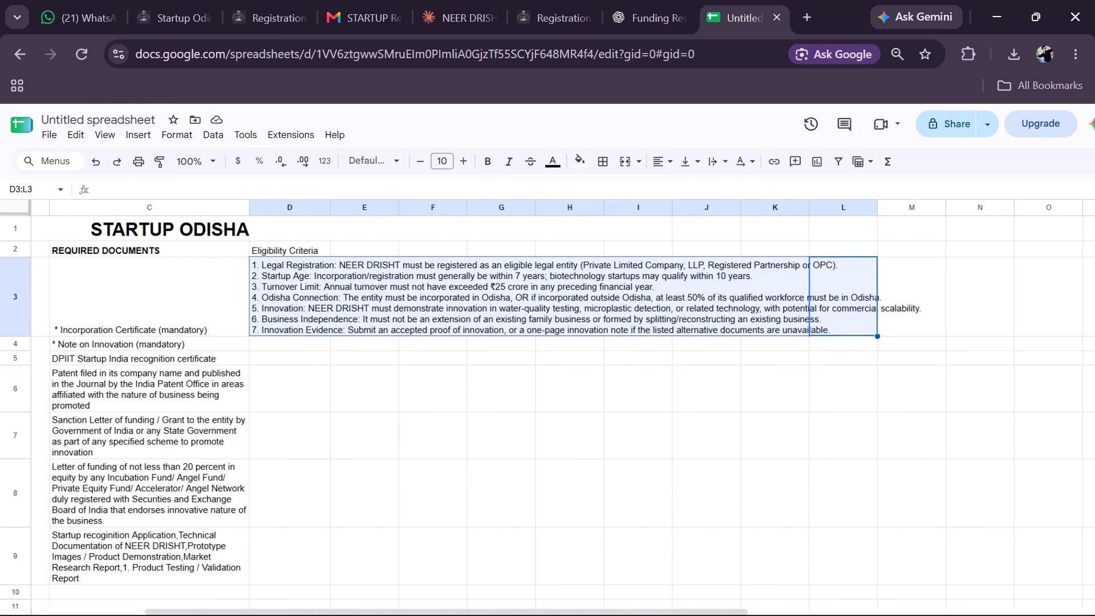
{"action": "key", "text": "ctrl+x"}
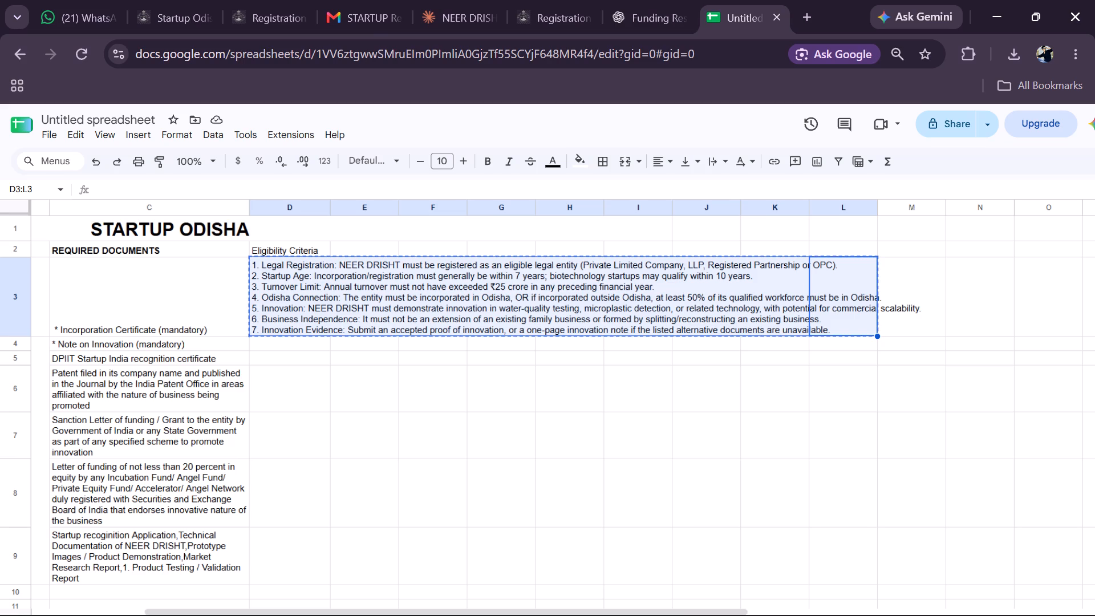
{"action": "key", "text": "ctrl+x"}
{"action": "key", "text": "ctrl+x"}
{"action": "key", "text": "ctrl+x"}
{"action": "key", "text": "ctrl+x"}
{"action": "key", "text": "ctrl+x"}
{"action": "key", "text": "ctrl+x"}
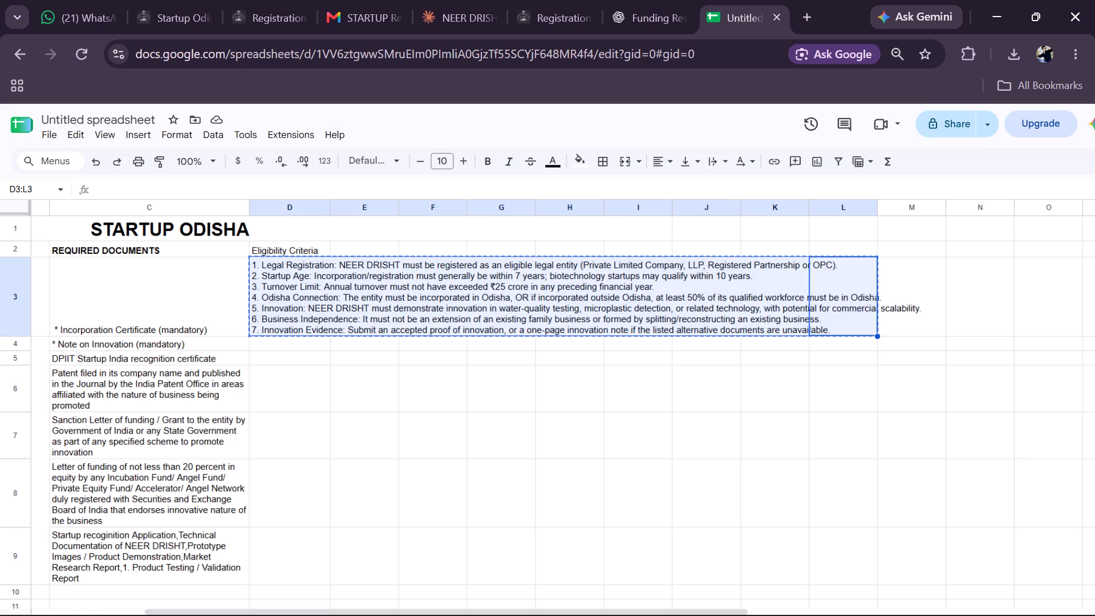
{"action": "left_click", "coordinate": [331, 286]}
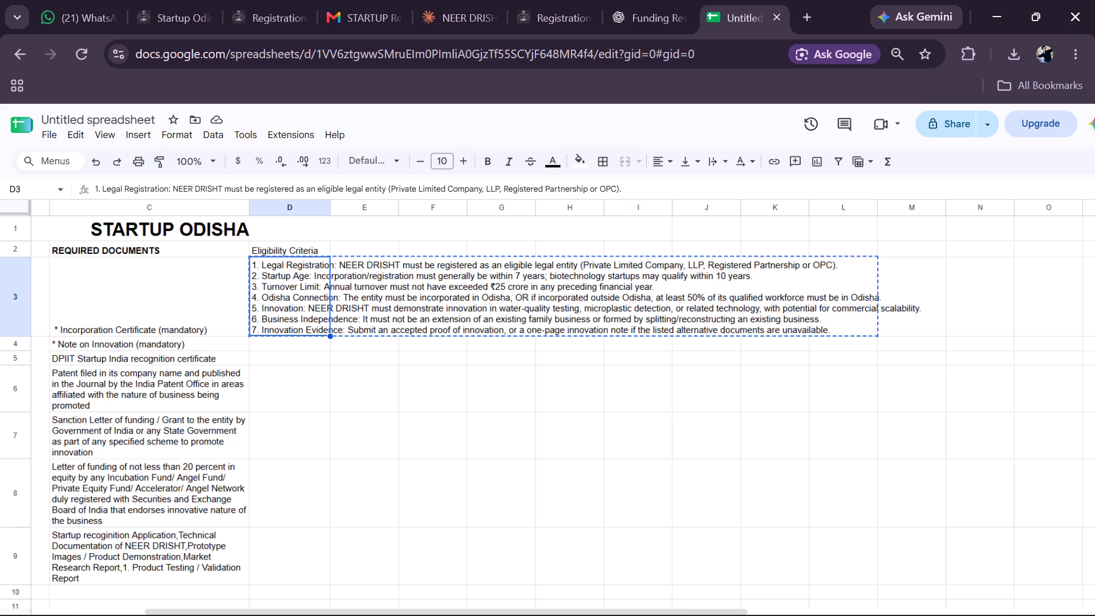
{"action": "left_click_drag", "start_coordinate": [828, 327], "coordinate": [826, 327]}
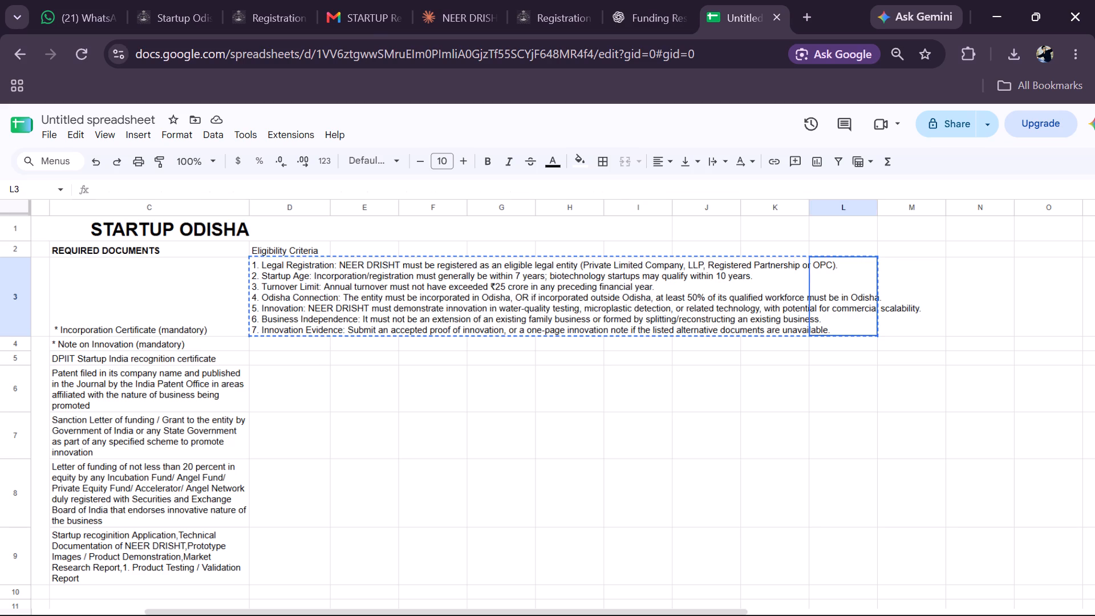
{"action": "left_click_drag", "start_coordinate": [826, 327], "coordinate": [533, 295]}
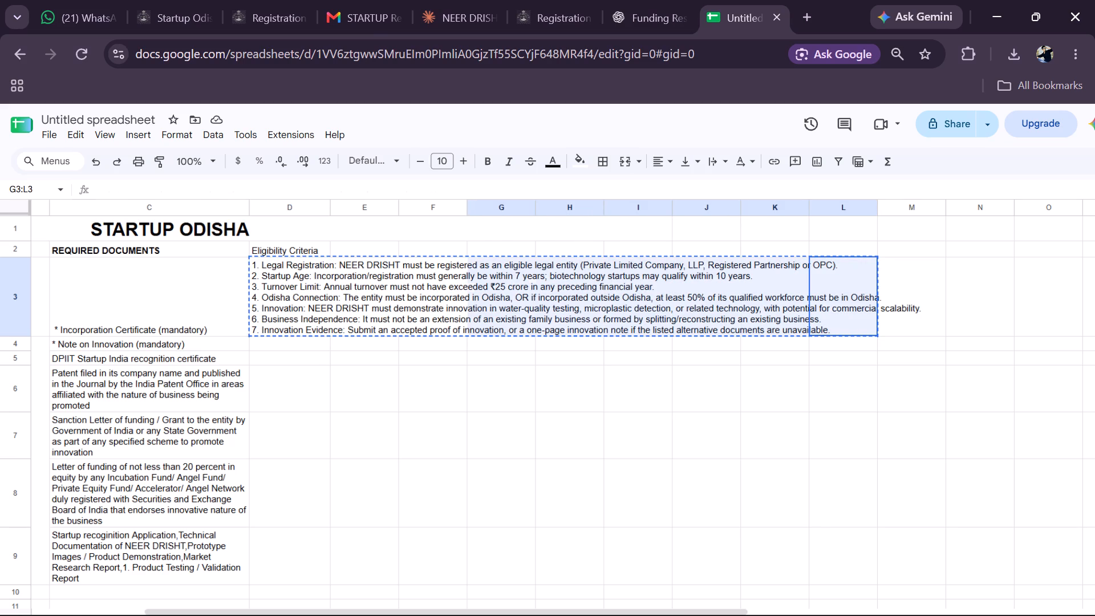
{"action": "left_click_drag", "start_coordinate": [533, 295], "coordinate": [391, 297]}
{"action": "left_click", "coordinate": [315, 287]}
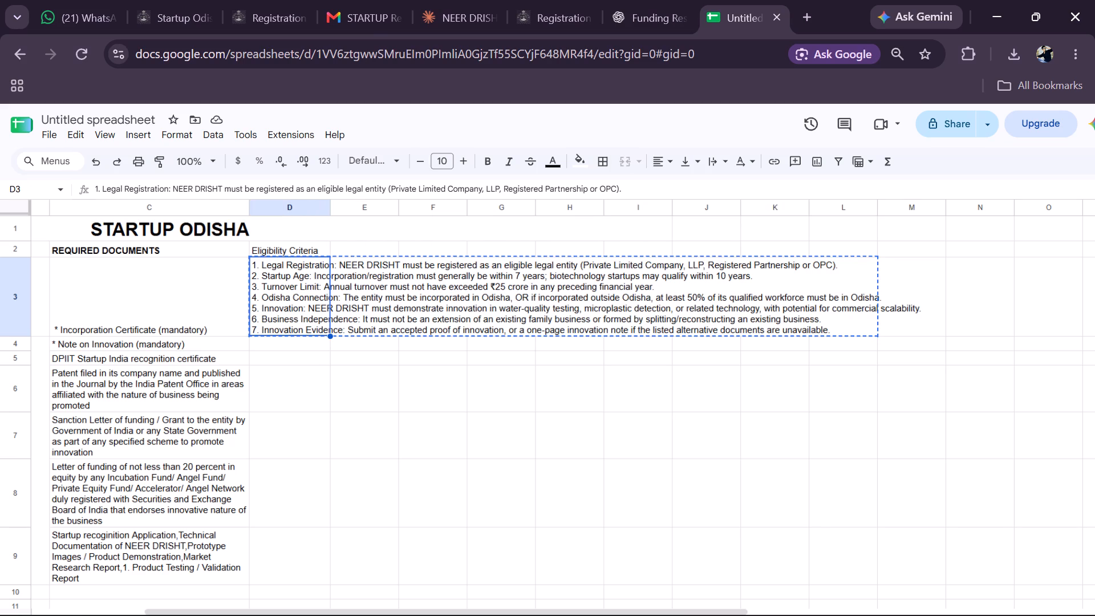
{"action": "left_click", "coordinate": [840, 324]}
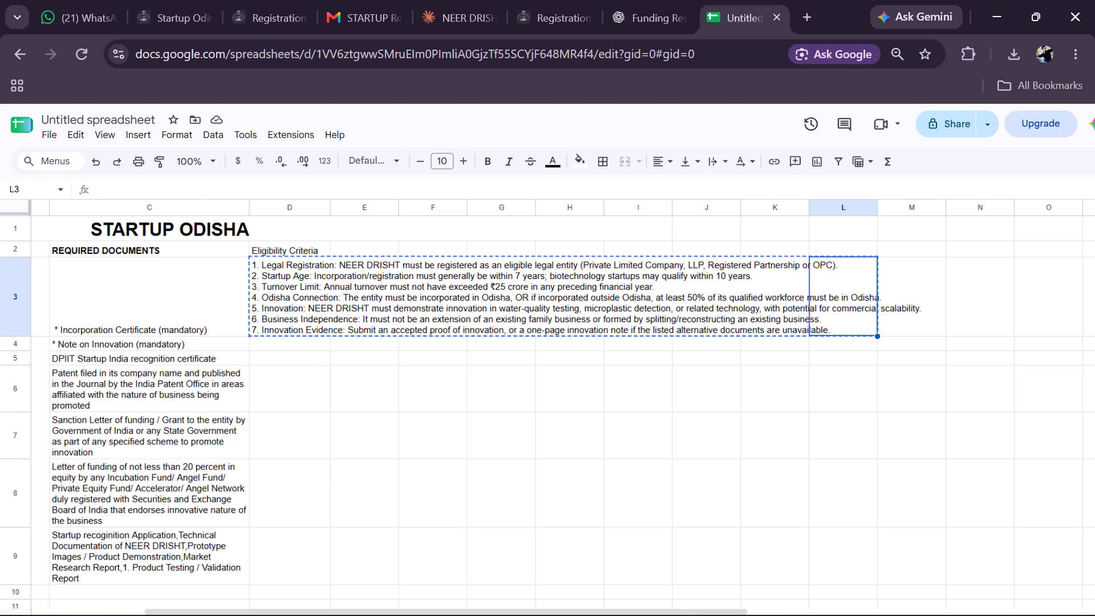
{"action": "left_click_drag", "start_coordinate": [840, 324], "coordinate": [370, 295]}
{"action": "scroll", "coordinate": [595, 311], "scroll_direction": "left", "scroll_amount": 1}
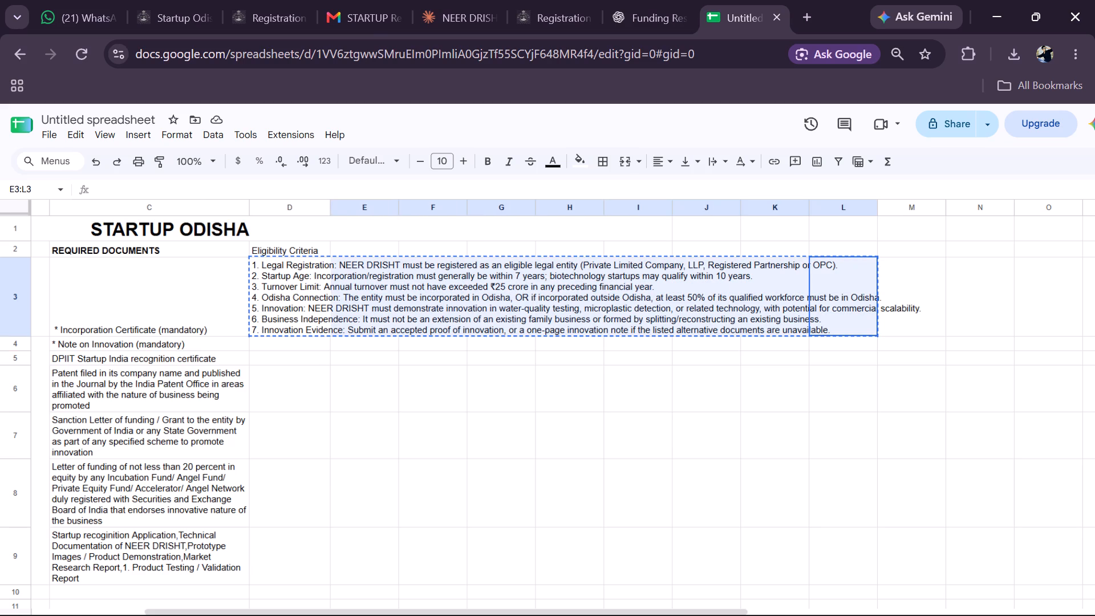
{"action": "left_click_drag", "start_coordinate": [370, 295], "coordinate": [272, 283]}
{"action": "key", "text": "BackSpace"}
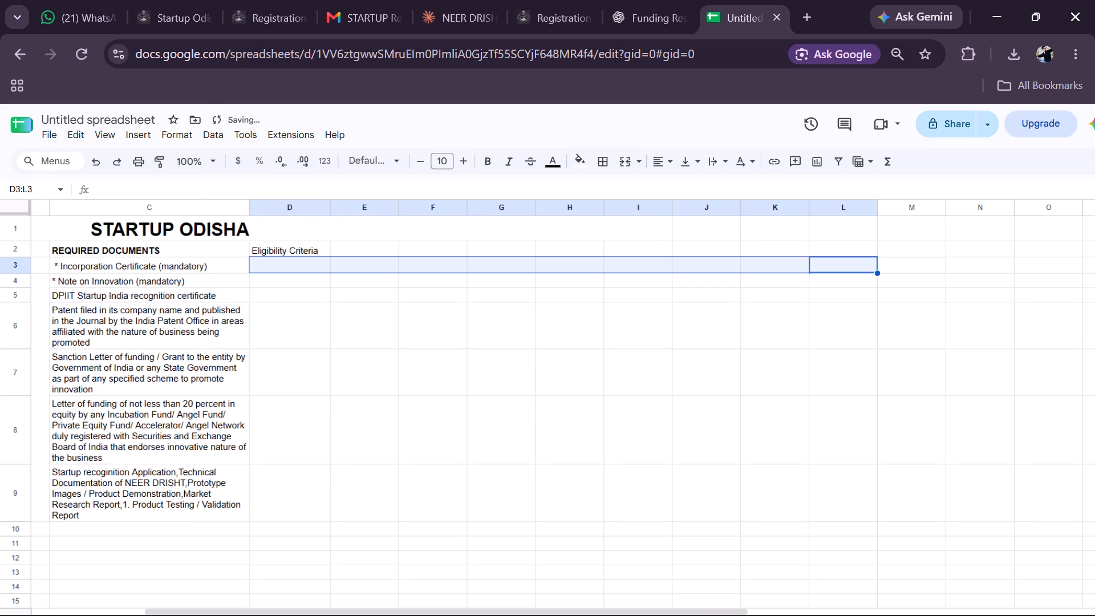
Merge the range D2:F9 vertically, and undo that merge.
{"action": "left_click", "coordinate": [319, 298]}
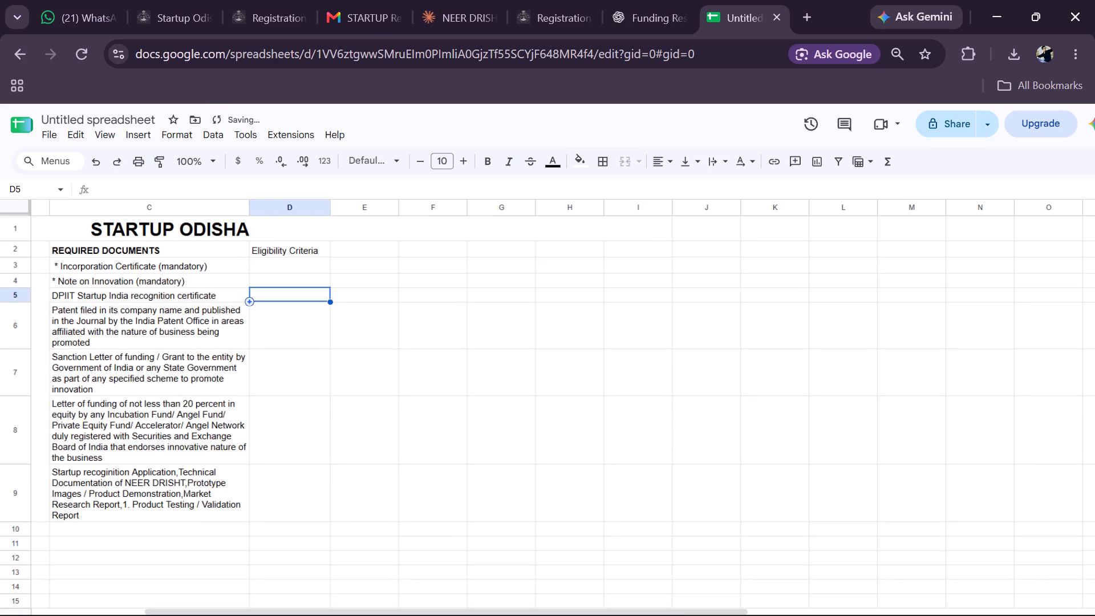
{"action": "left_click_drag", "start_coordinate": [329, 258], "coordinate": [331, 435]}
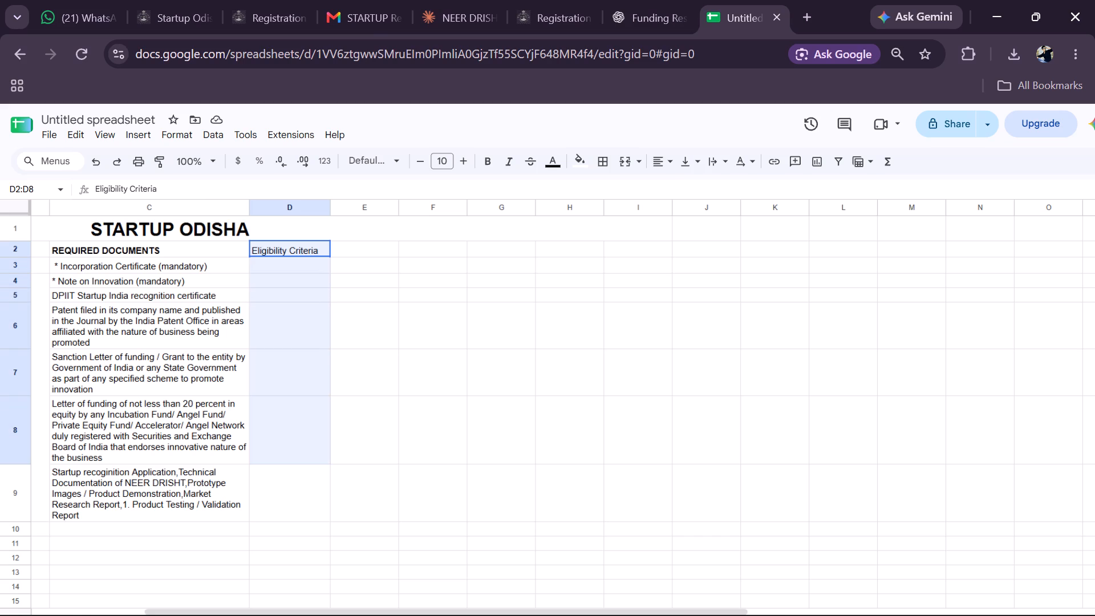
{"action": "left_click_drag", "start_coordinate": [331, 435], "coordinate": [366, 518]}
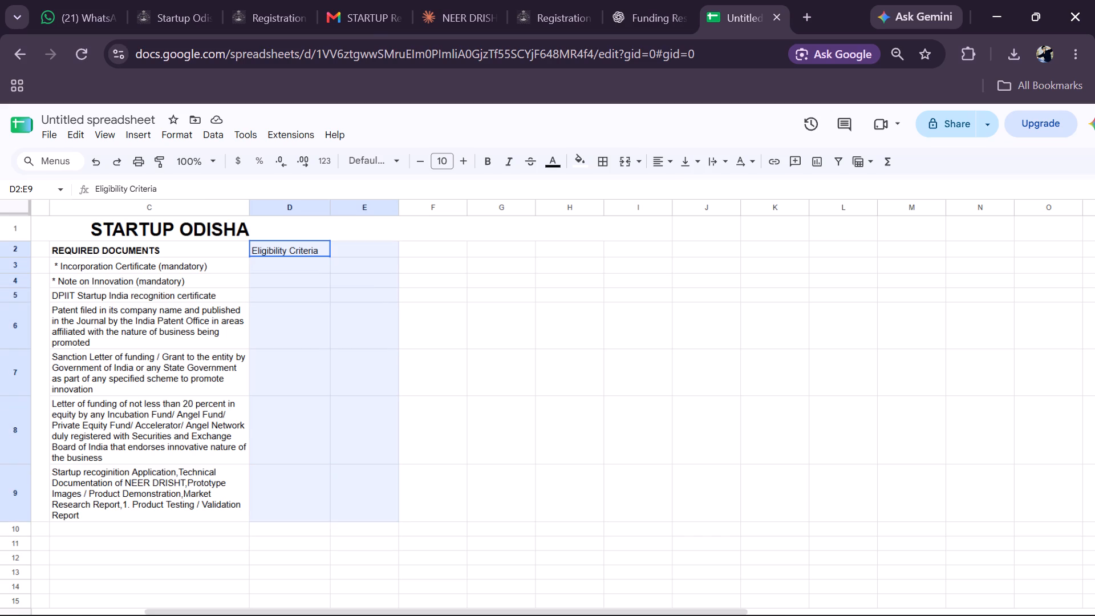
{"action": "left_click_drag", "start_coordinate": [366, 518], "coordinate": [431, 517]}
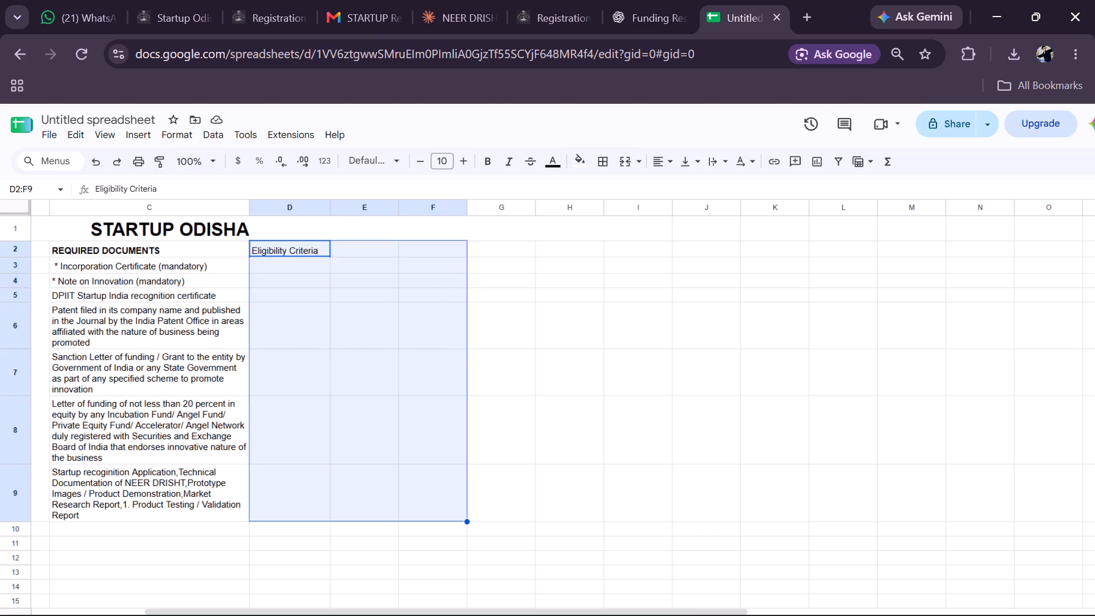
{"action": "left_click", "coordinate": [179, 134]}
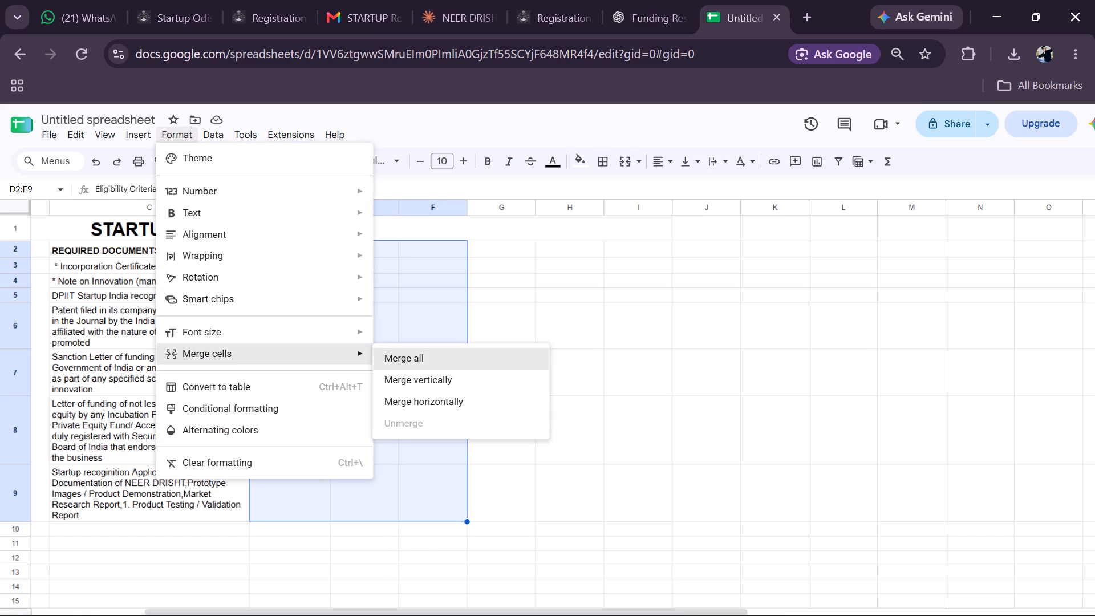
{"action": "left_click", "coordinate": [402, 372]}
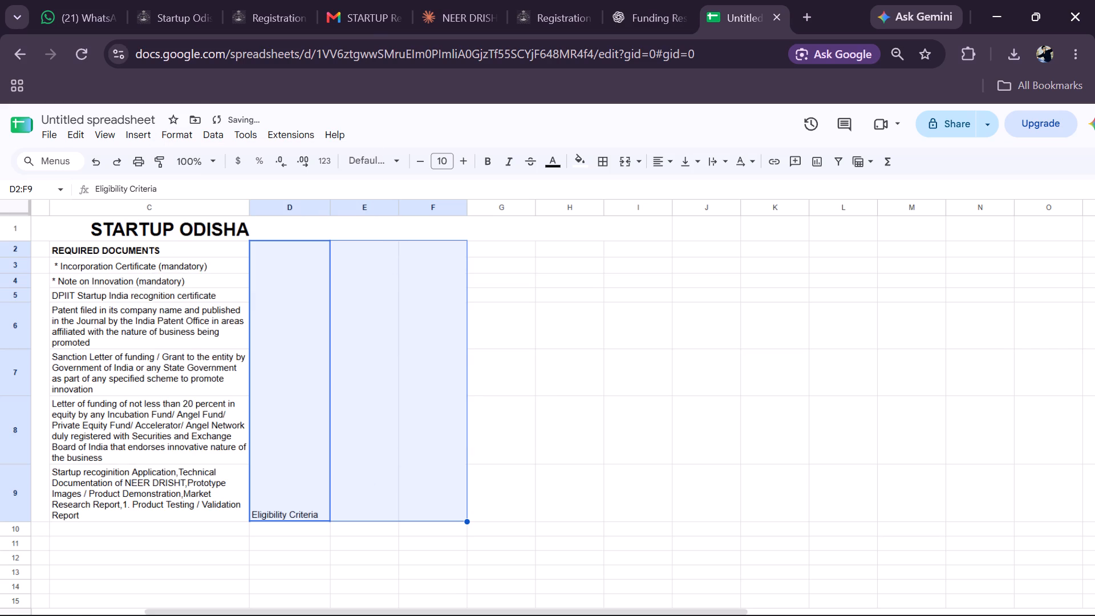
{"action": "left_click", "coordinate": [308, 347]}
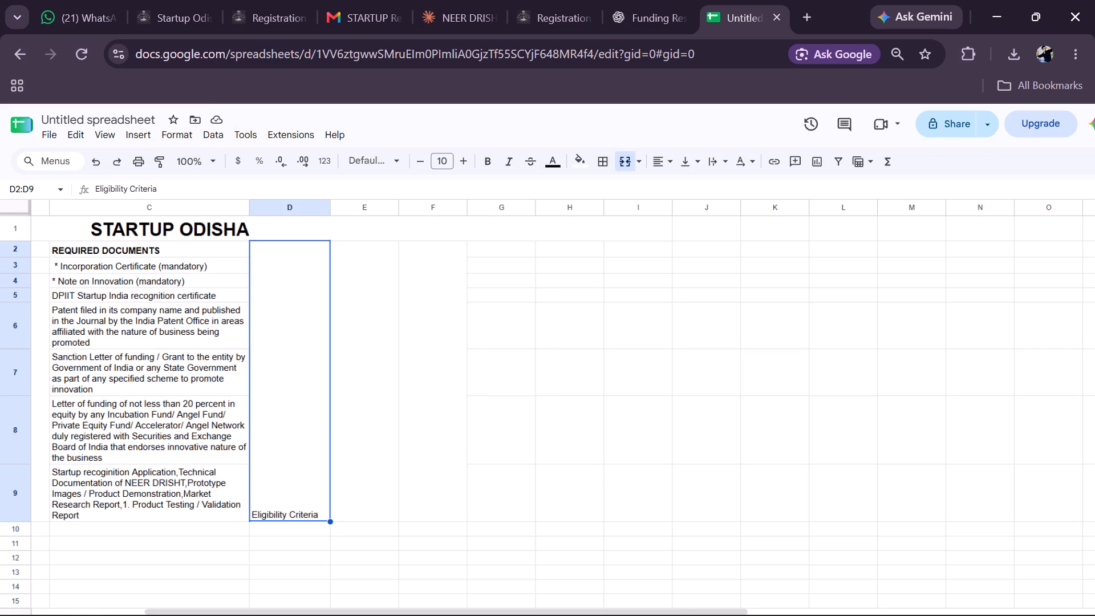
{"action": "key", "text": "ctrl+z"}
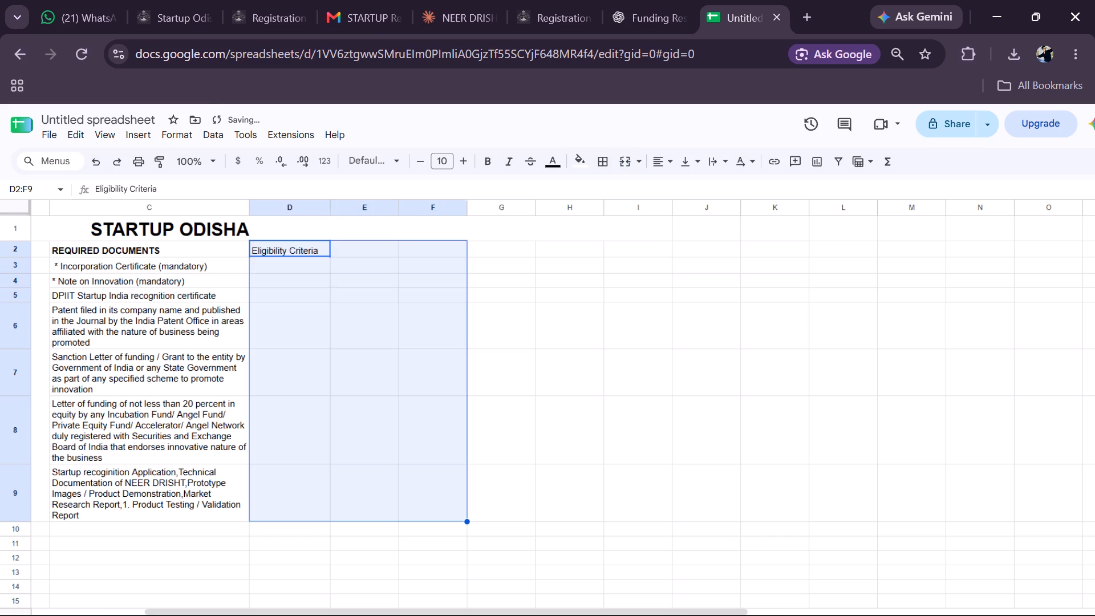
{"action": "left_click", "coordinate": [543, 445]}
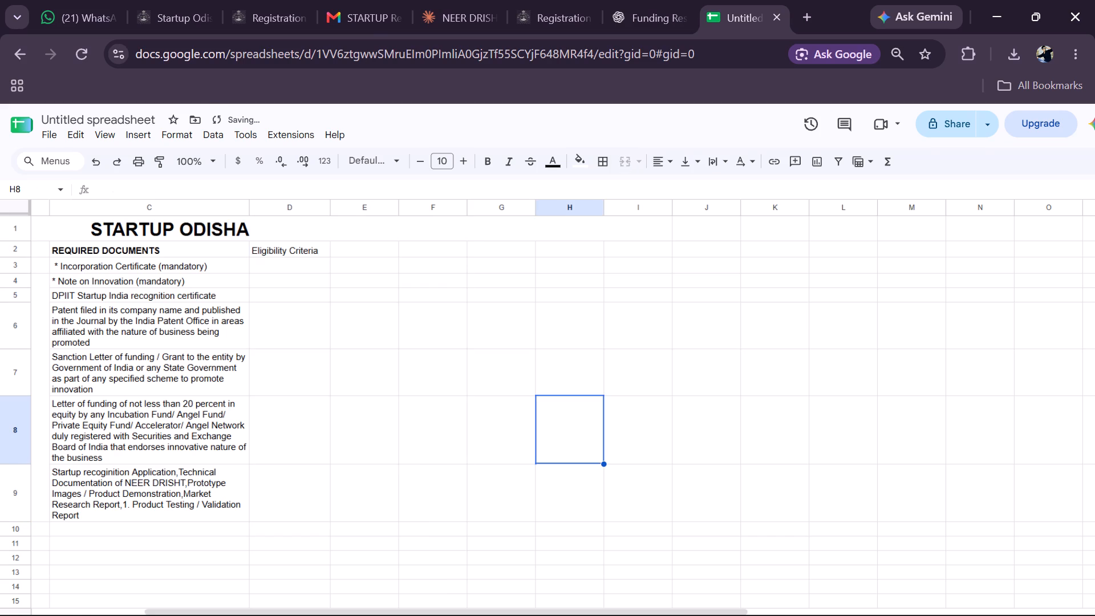
Merge the range D3:E9 vertically, leaving the Eligibility Criteria heading cell out of the merge.
{"action": "left_click_drag", "start_coordinate": [256, 264], "coordinate": [266, 265]}
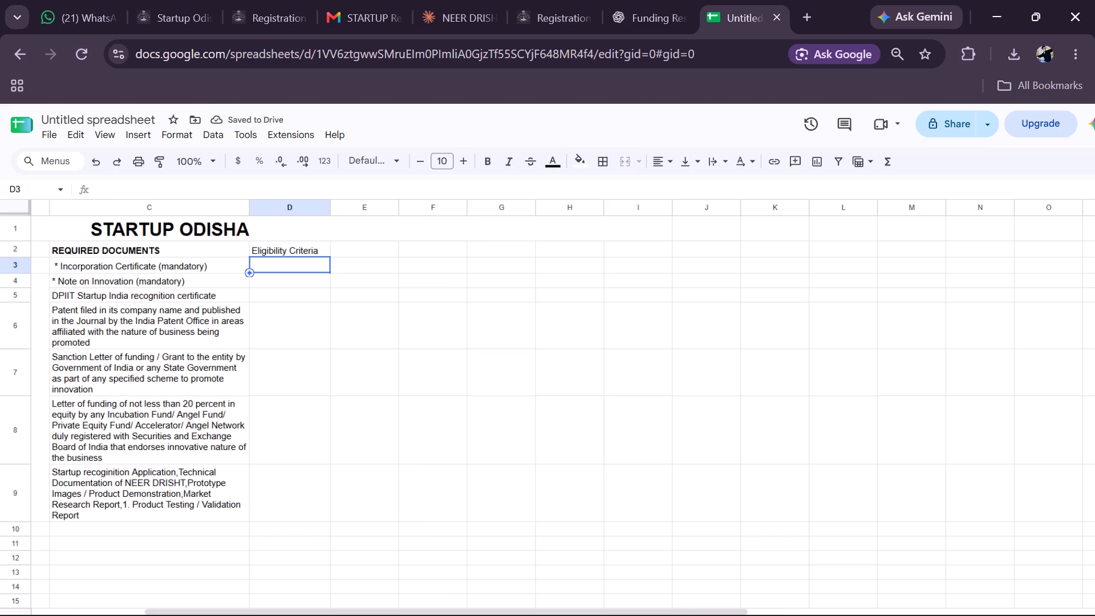
{"action": "left_click_drag", "start_coordinate": [266, 265], "coordinate": [395, 476]}
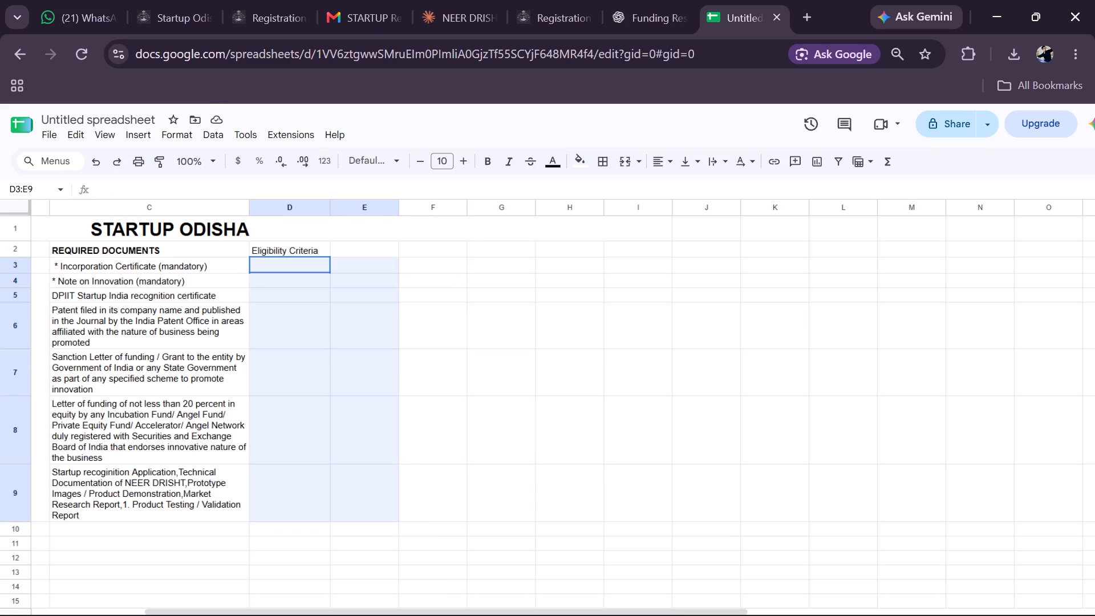
{"action": "left_click_drag", "start_coordinate": [395, 476], "coordinate": [394, 485]}
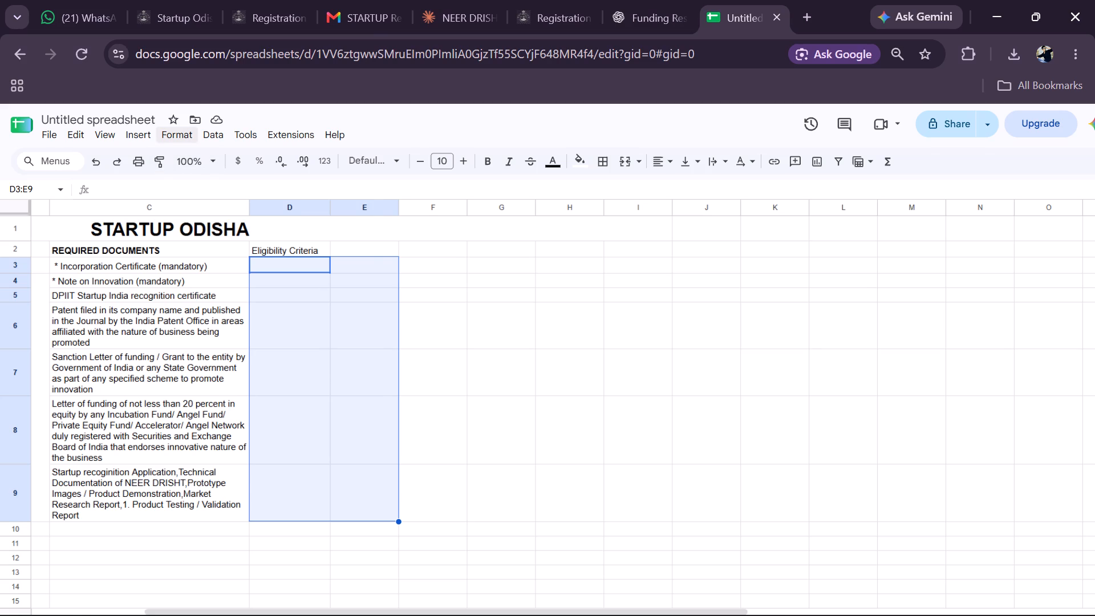
{"action": "left_click", "coordinate": [175, 136]}
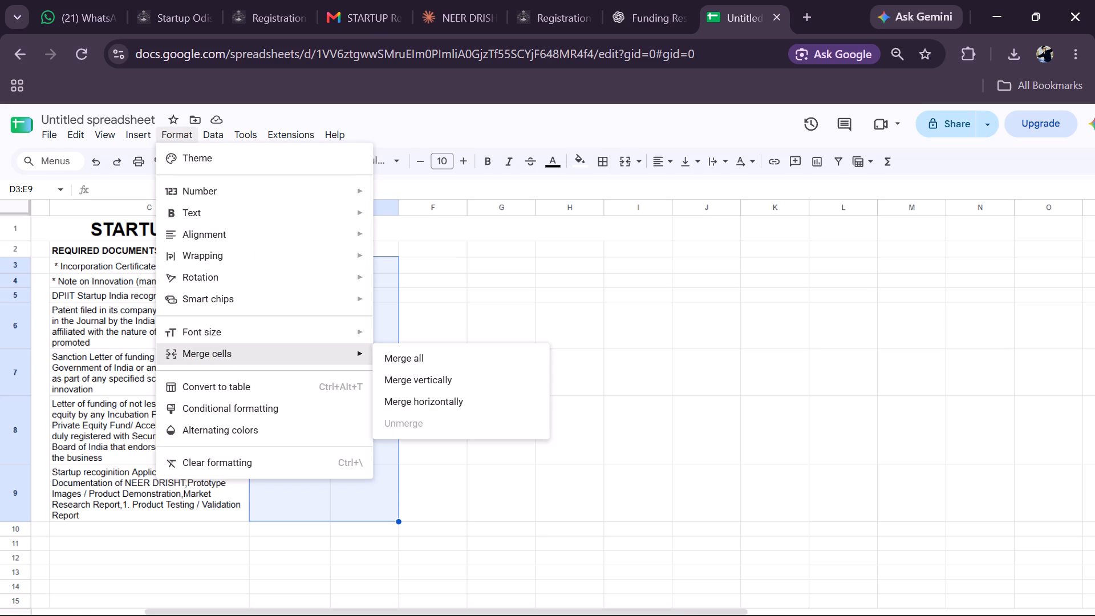
{"action": "left_click", "coordinate": [417, 376]}
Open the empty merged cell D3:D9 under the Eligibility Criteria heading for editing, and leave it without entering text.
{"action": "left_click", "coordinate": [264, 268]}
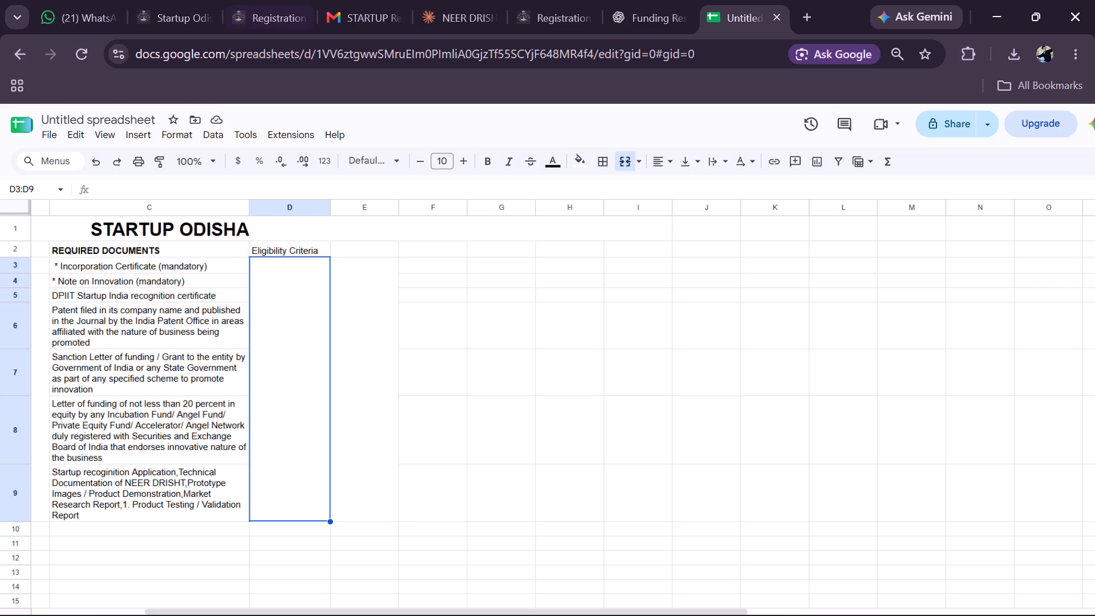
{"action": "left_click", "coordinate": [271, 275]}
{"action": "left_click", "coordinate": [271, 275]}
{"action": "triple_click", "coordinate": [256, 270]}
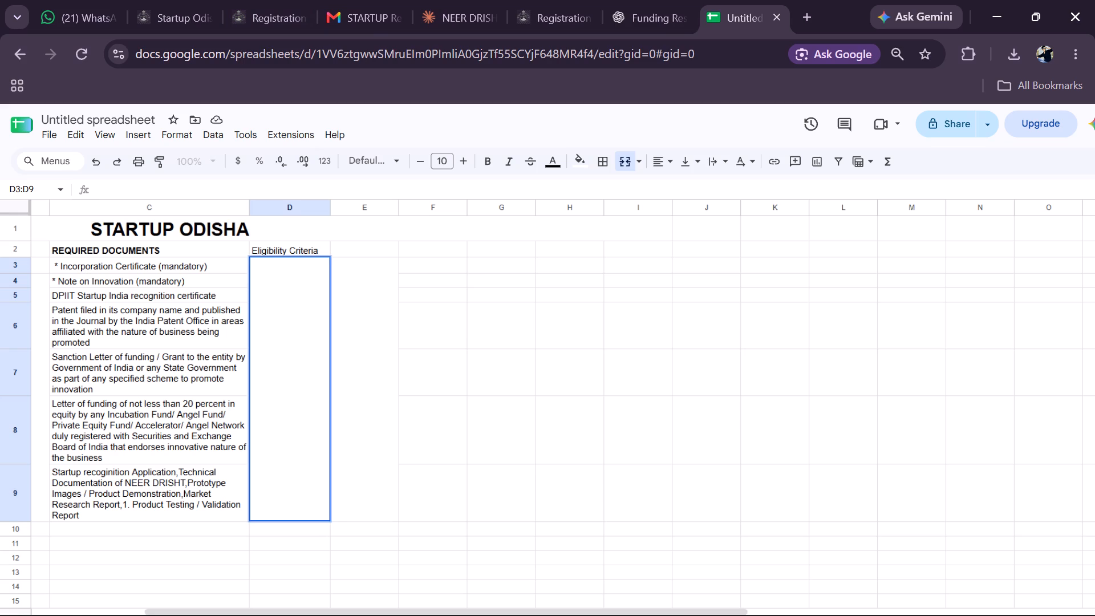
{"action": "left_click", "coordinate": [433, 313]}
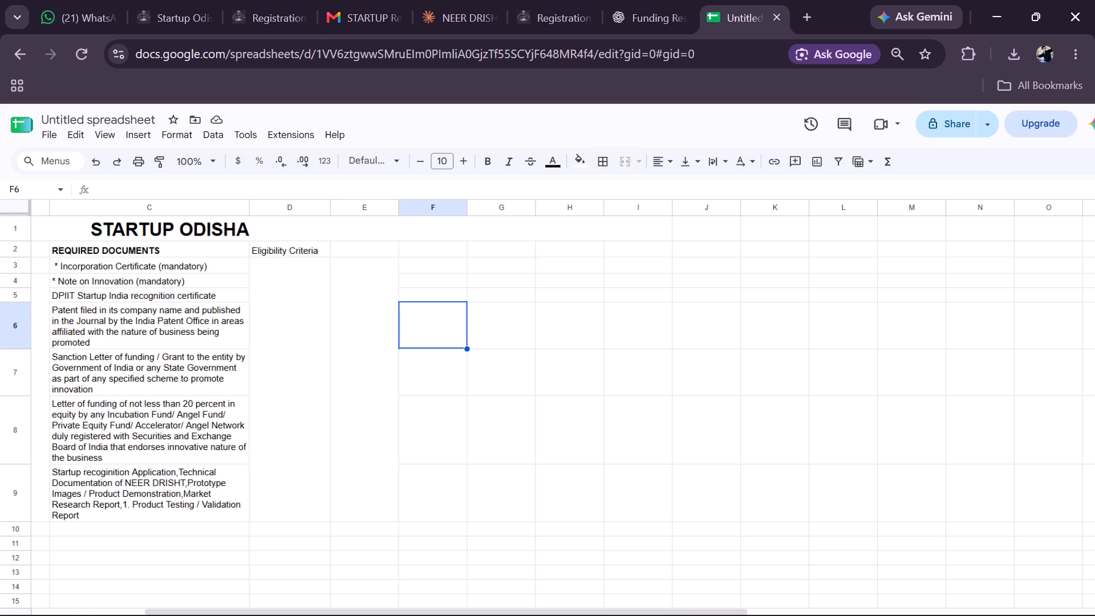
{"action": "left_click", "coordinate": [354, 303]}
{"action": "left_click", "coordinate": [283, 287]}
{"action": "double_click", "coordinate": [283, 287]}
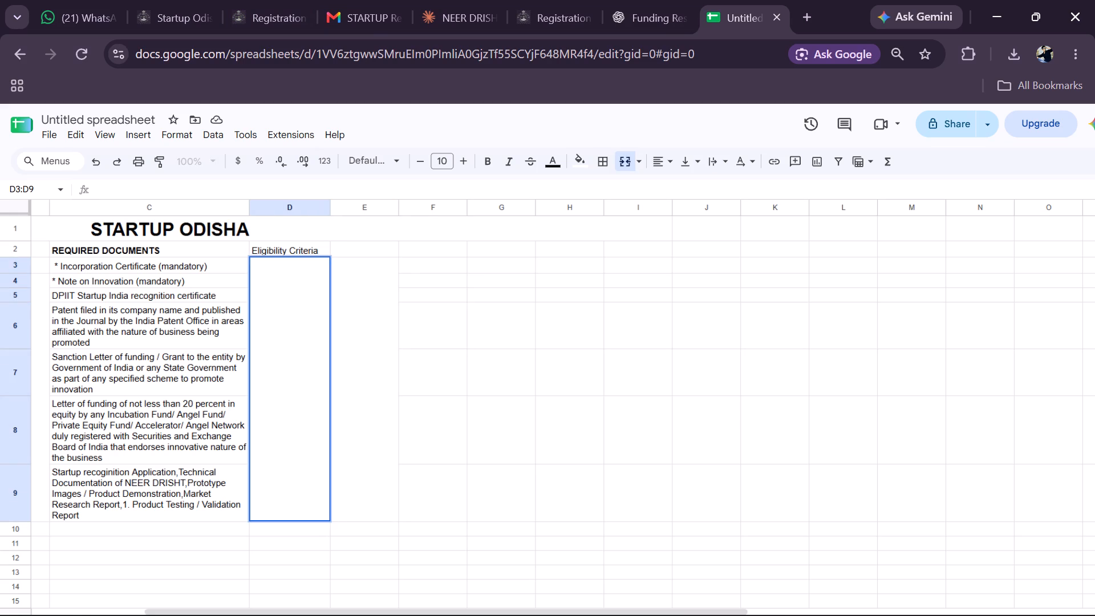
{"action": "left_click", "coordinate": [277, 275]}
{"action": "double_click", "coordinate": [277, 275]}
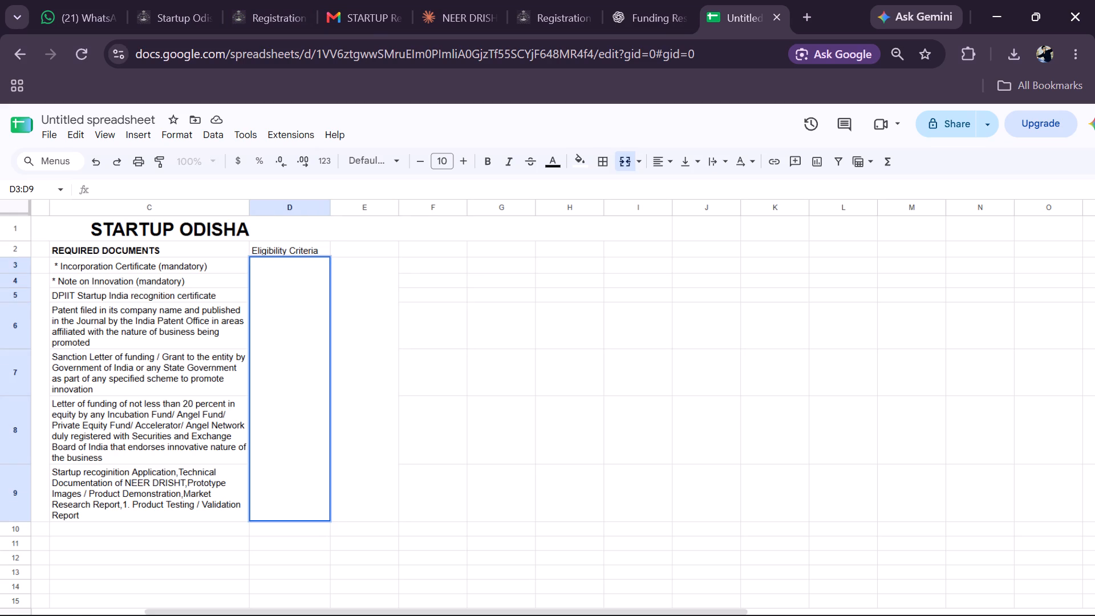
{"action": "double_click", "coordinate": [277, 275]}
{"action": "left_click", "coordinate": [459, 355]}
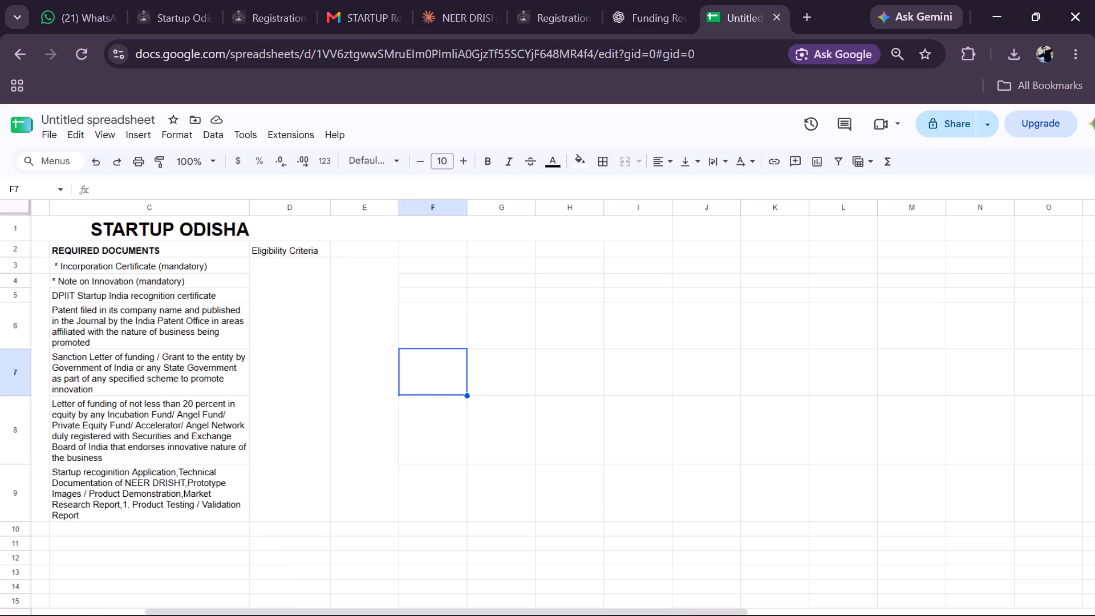
Paste the seven numbered NEER DRISHT eligibility criteria as text into the merged cell D3:D9 under Eligibility Criteria.
{"action": "double_click", "coordinate": [278, 287]}
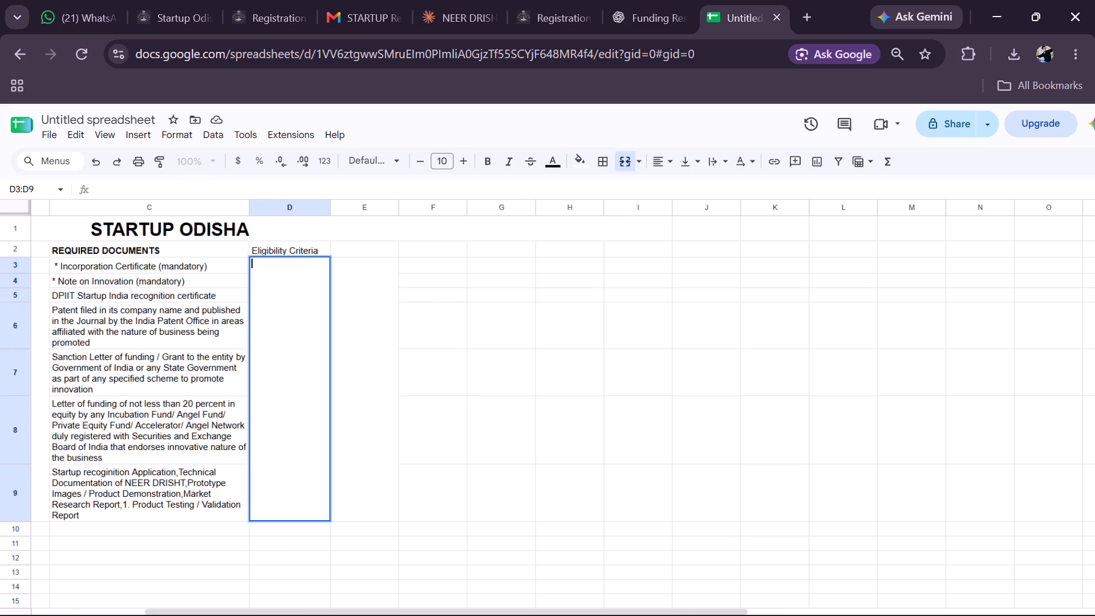
{"action": "key", "text": "ctrl+v"}
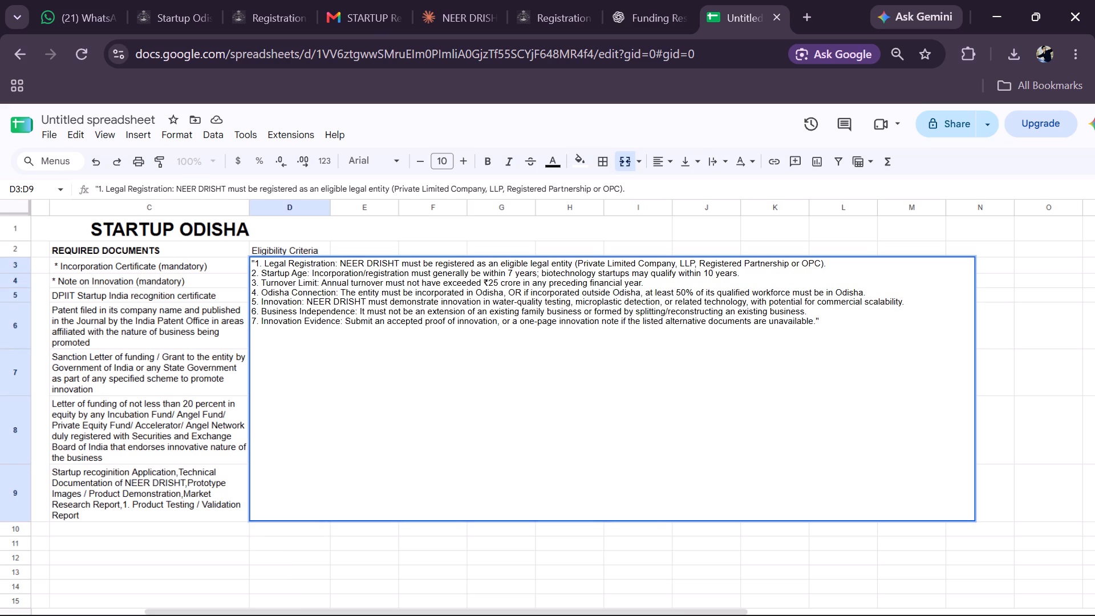
{"action": "left_click", "coordinate": [1017, 365]}
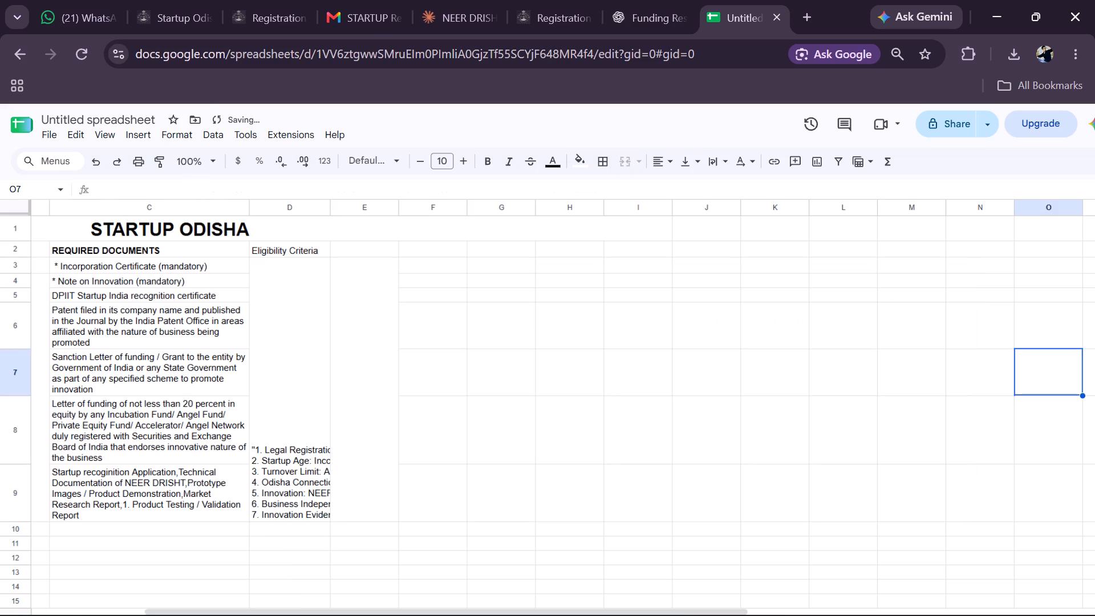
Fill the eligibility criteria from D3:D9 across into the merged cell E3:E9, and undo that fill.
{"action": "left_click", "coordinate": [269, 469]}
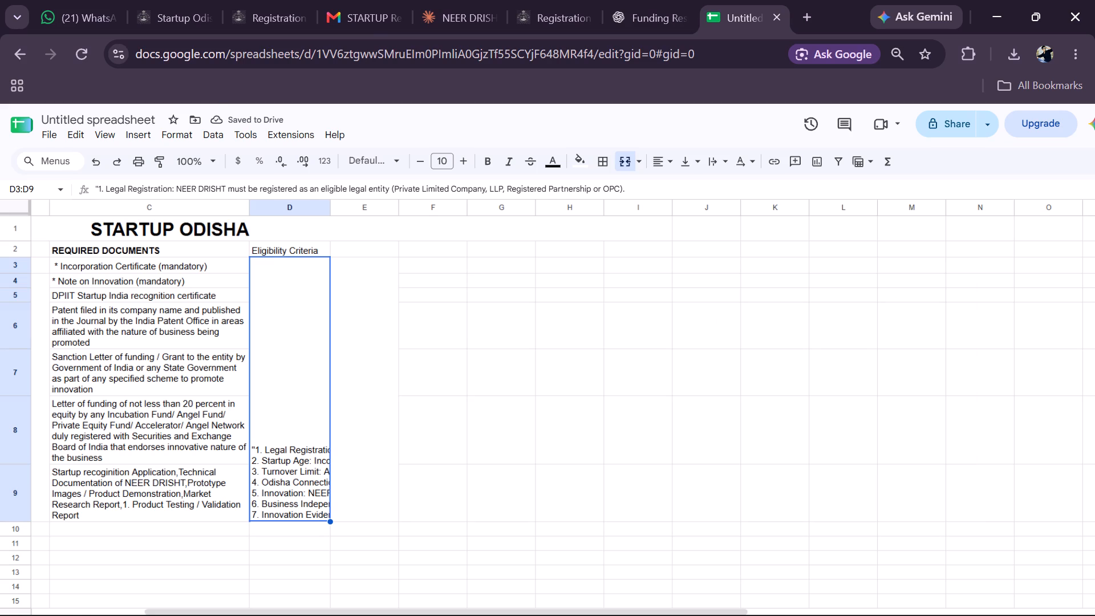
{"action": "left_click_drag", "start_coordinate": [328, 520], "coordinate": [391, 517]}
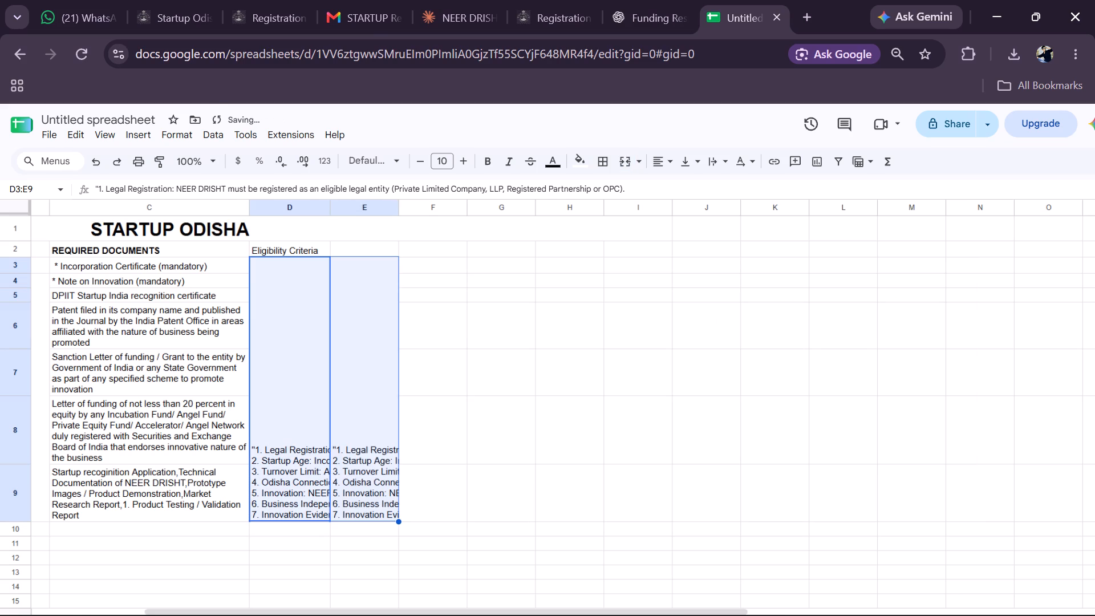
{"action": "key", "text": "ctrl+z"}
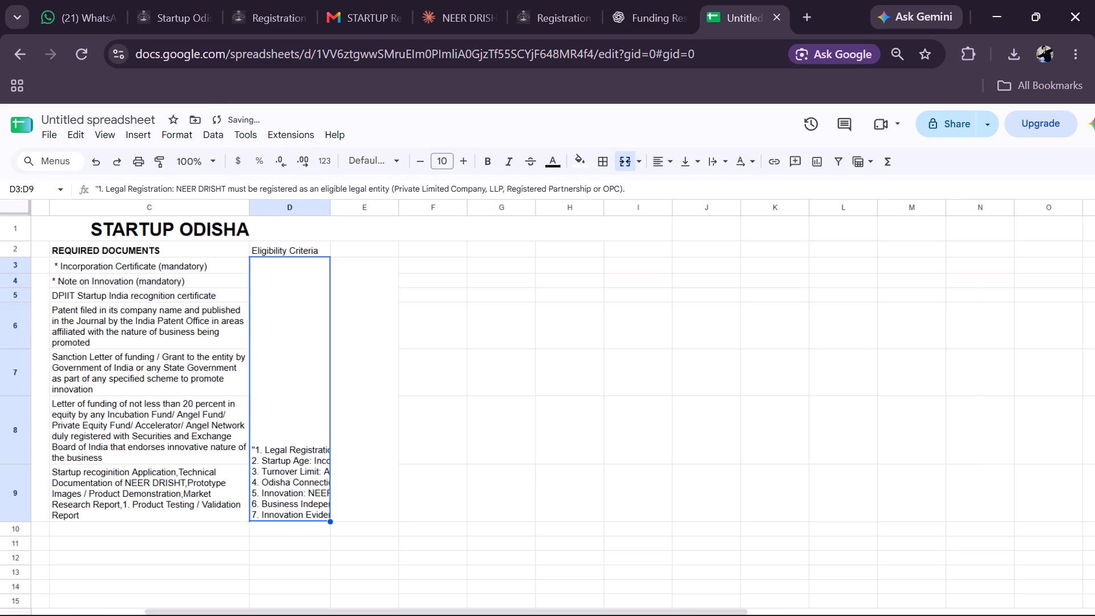
{"action": "left_click_drag", "start_coordinate": [329, 207], "coordinate": [425, 214]}
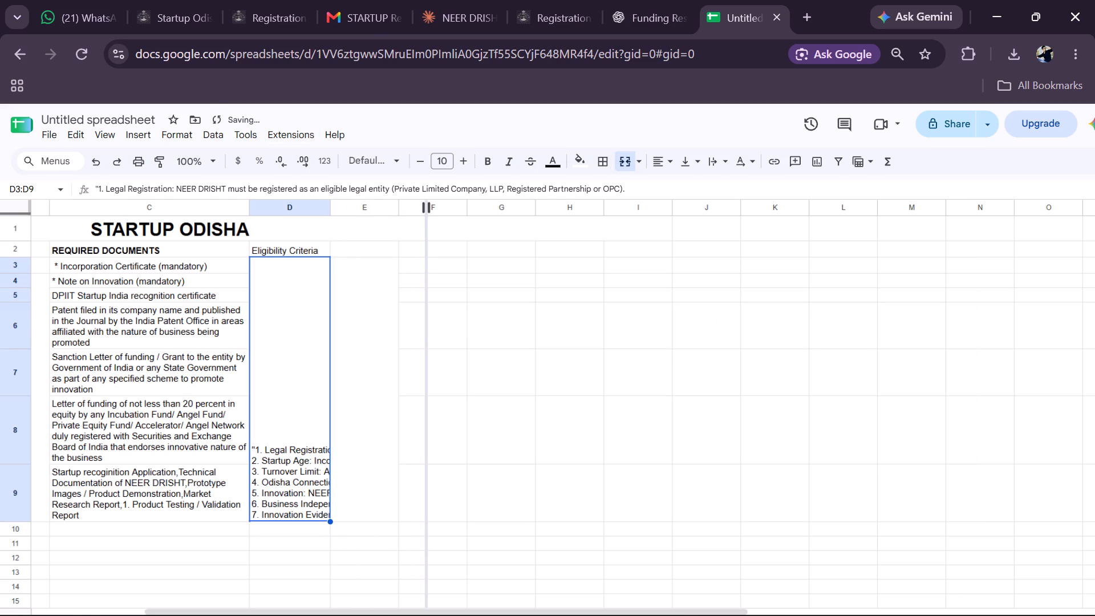
{"action": "left_click_drag", "start_coordinate": [431, 213], "coordinate": [562, 217]}
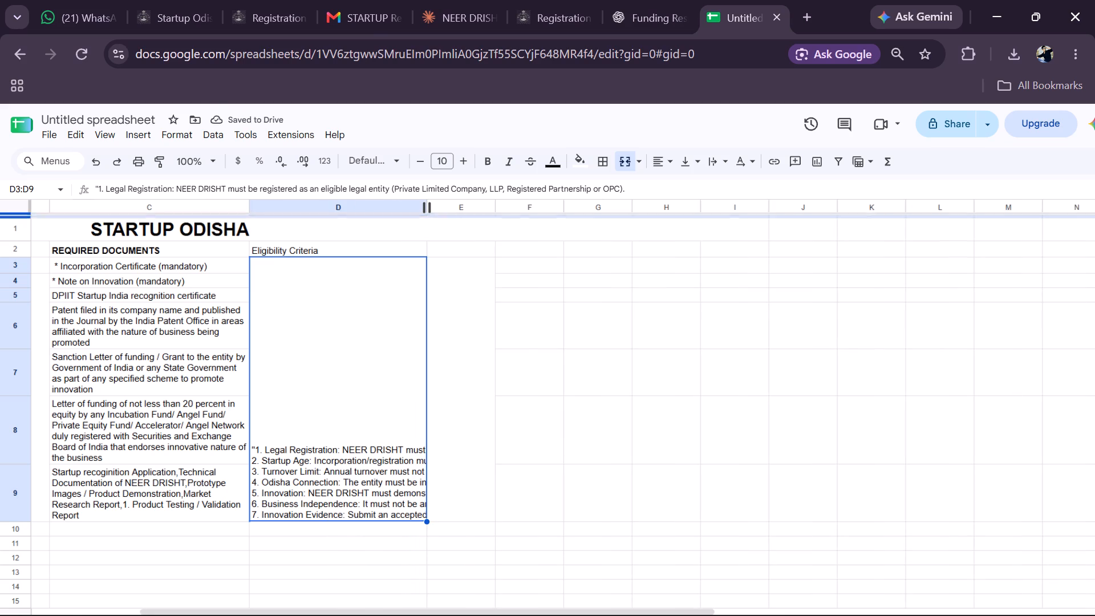
{"action": "left_click_drag", "start_coordinate": [562, 217], "coordinate": [590, 222]}
{"action": "left_click_drag", "start_coordinate": [430, 204], "coordinate": [552, 201]}
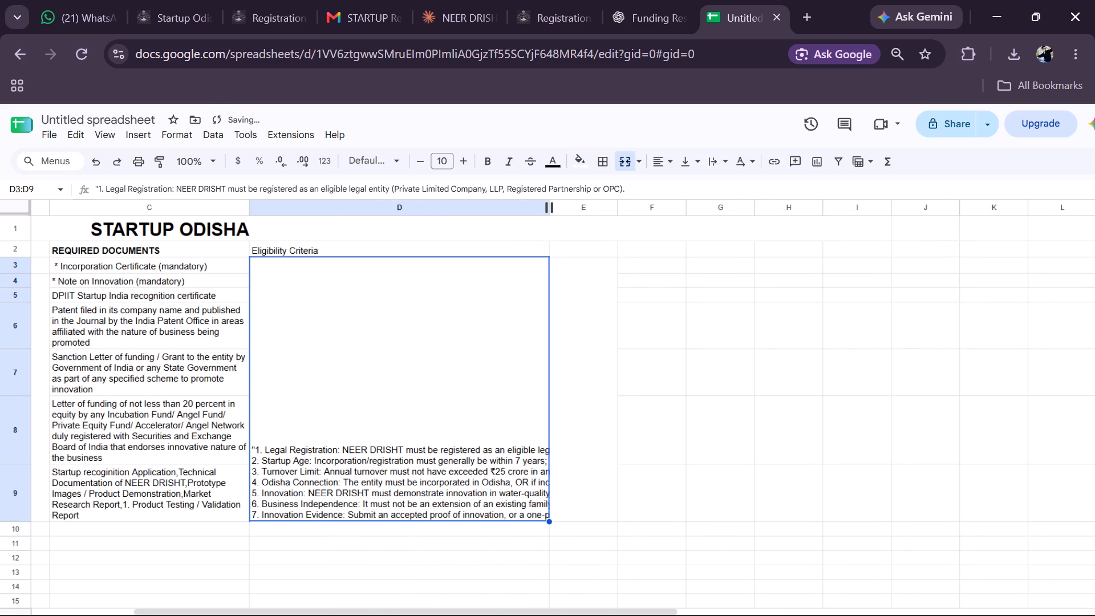
{"action": "left_click_drag", "start_coordinate": [550, 206], "coordinate": [729, 194]}
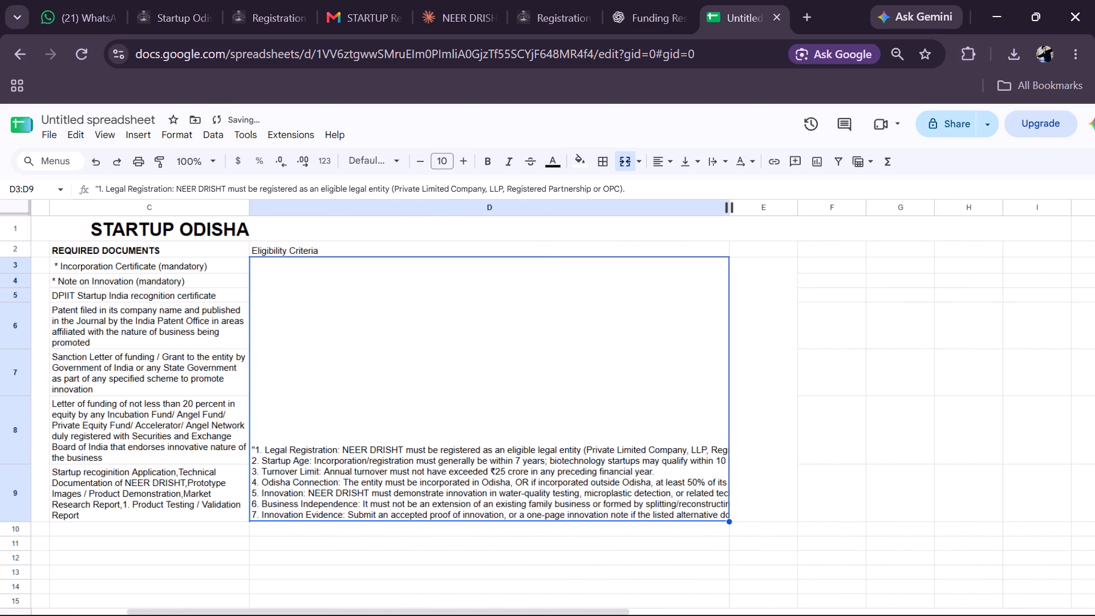
{"action": "left_click_drag", "start_coordinate": [730, 208], "coordinate": [853, 209]}
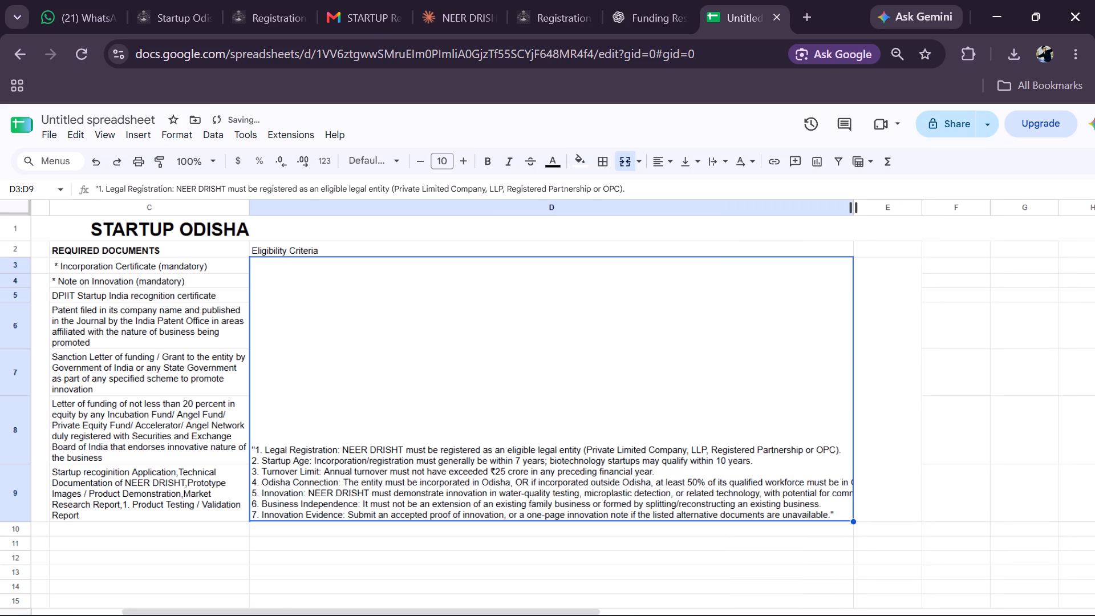
{"action": "left_click_drag", "start_coordinate": [857, 208], "coordinate": [960, 211]}
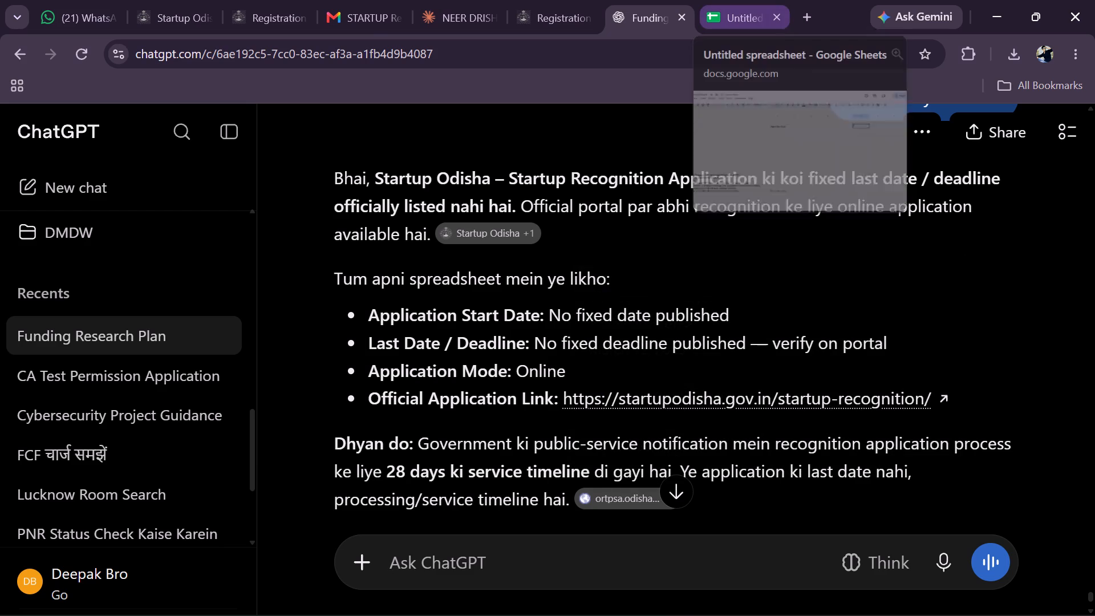
Return to the spreadsheet and review the Startup Odisha table across all its columns, from Application Name to Application Link.
{"action": "left_click", "coordinate": [749, 0]}
{"action": "scroll", "coordinate": [680, 269], "scroll_direction": "up", "scroll_amount": 1}
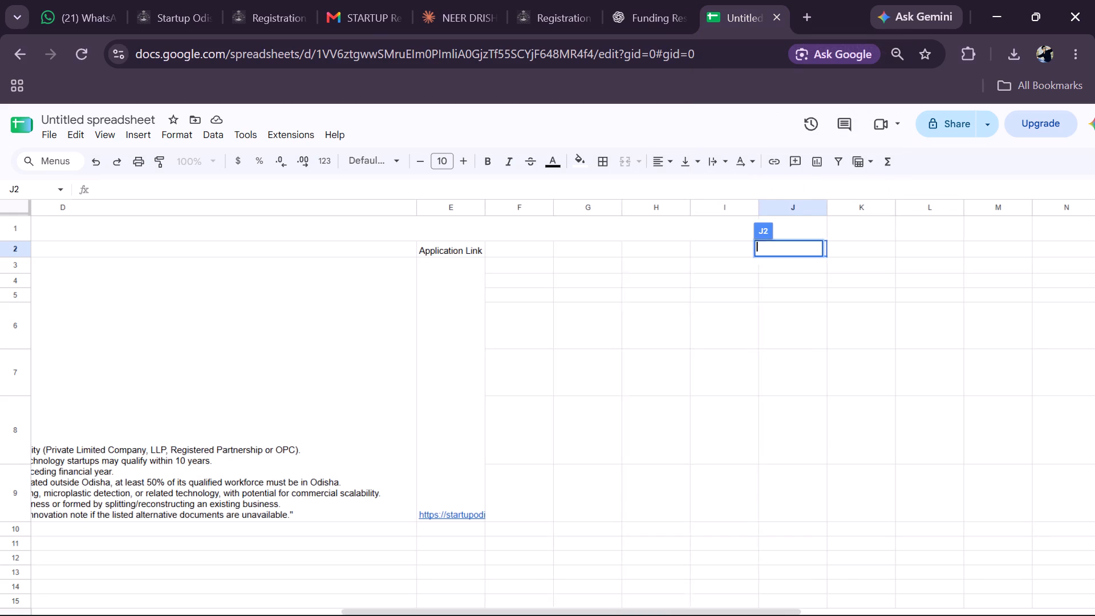
{"action": "scroll", "coordinate": [680, 269], "scroll_direction": "up", "scroll_amount": 1}
{"action": "scroll", "coordinate": [680, 269], "scroll_direction": "right", "scroll_amount": 3}
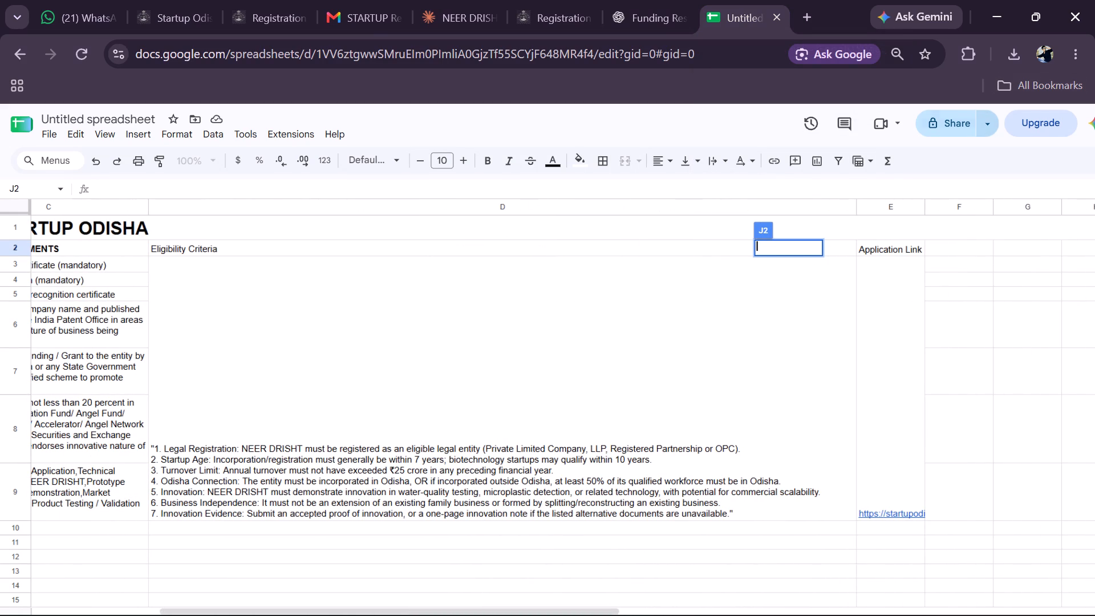
{"action": "scroll", "coordinate": [642, 330], "scroll_direction": "right", "scroll_amount": 3}
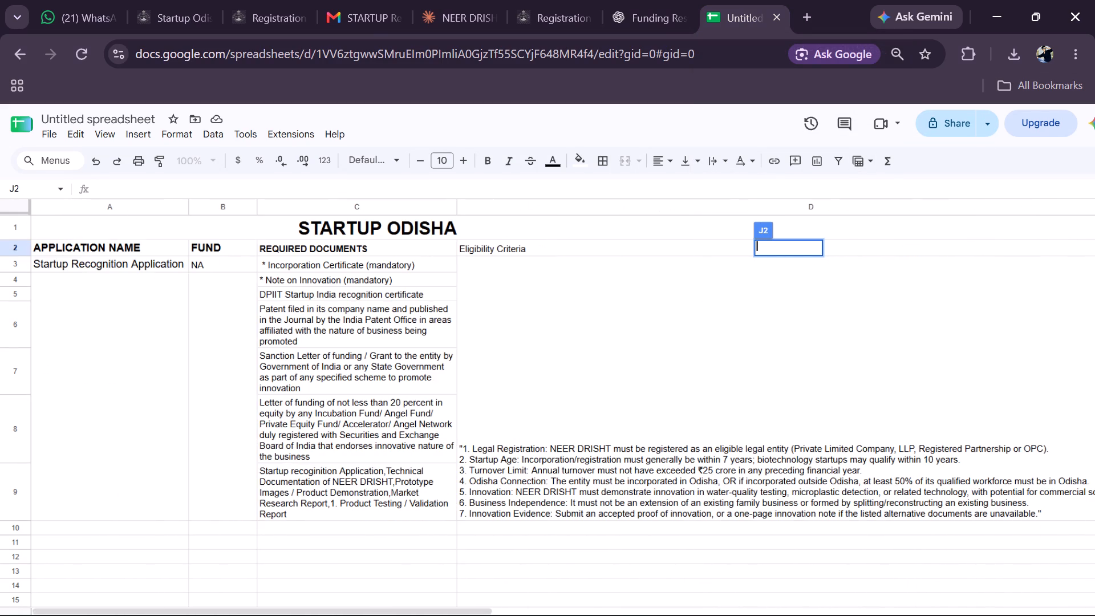
{"action": "scroll", "coordinate": [704, 282], "scroll_direction": "left", "scroll_amount": 2}
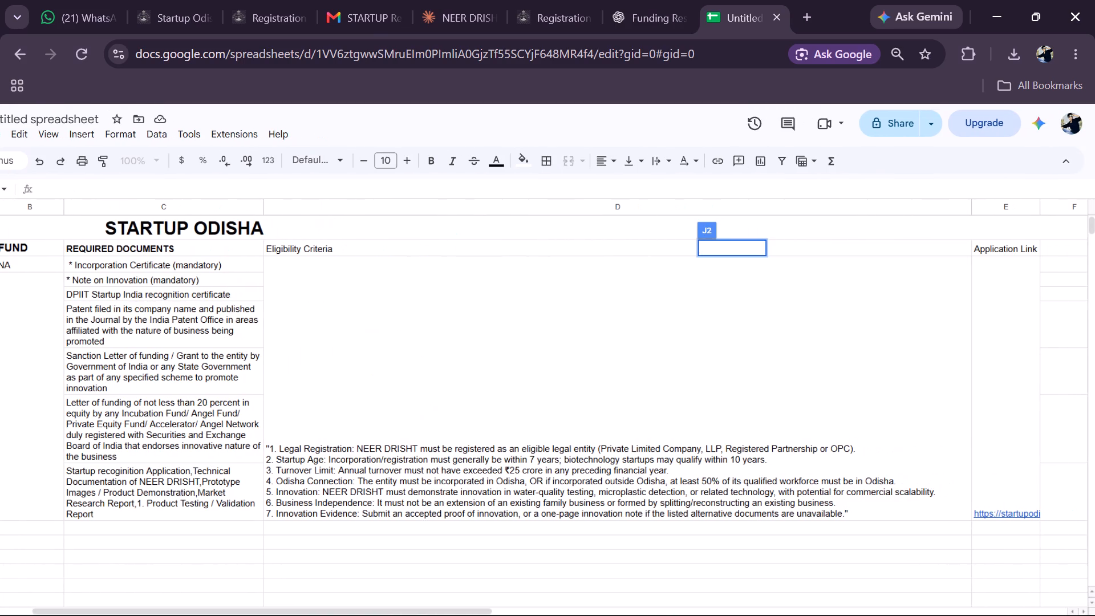
{"action": "scroll", "coordinate": [704, 282], "scroll_direction": "left", "scroll_amount": 2}
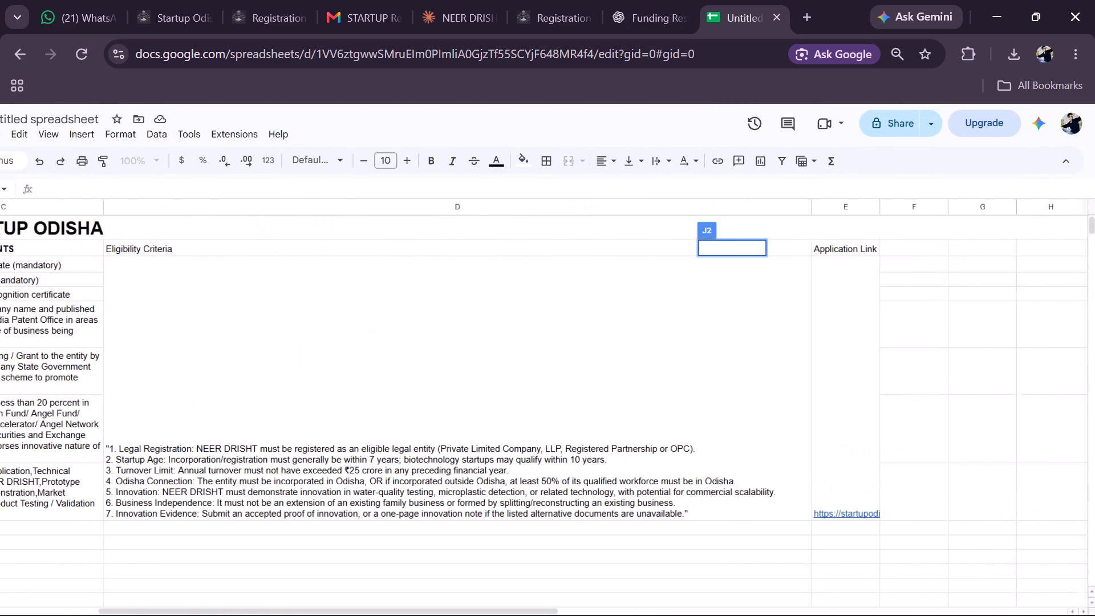
{"action": "scroll", "coordinate": [704, 282], "scroll_direction": "left", "scroll_amount": 4}
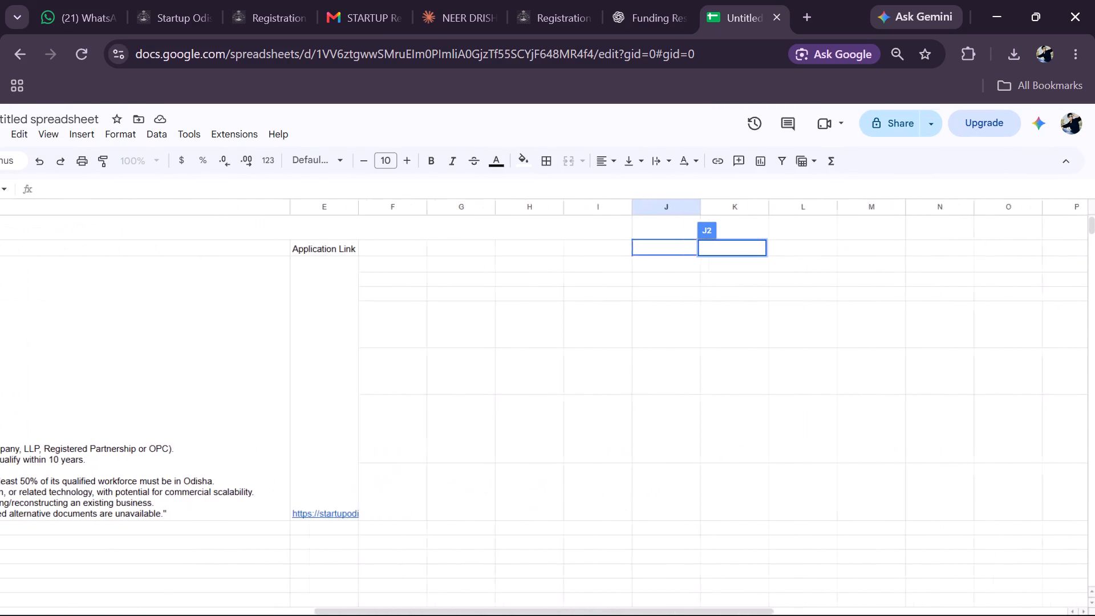
{"action": "scroll", "coordinate": [704, 282], "scroll_direction": "right", "scroll_amount": 7}
{"action": "left_click", "coordinate": [720, 273]}
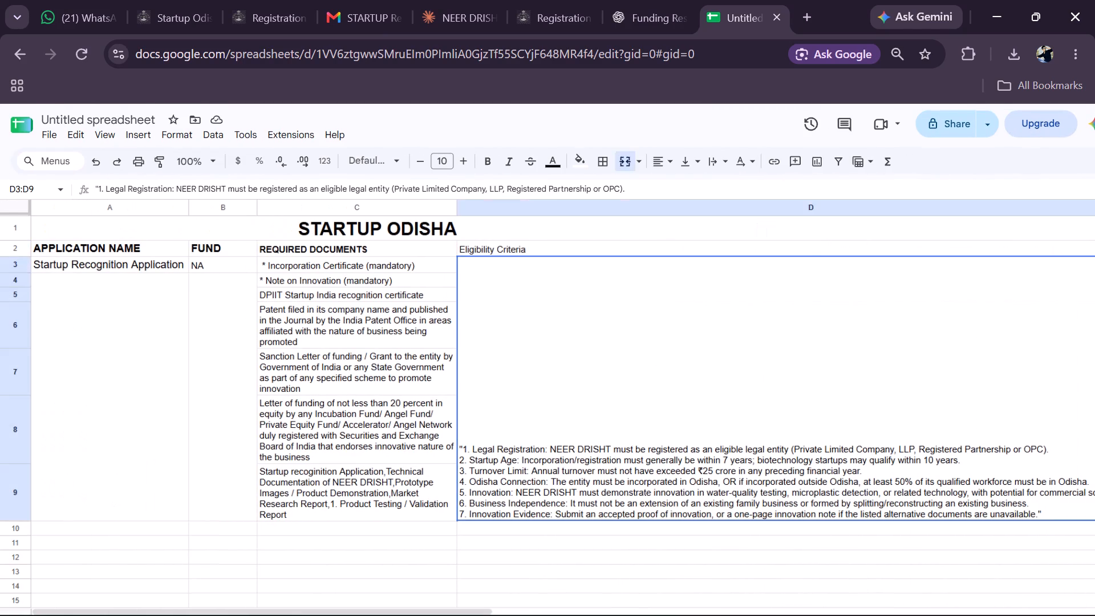
{"action": "scroll", "coordinate": [661, 274], "scroll_direction": "left", "scroll_amount": 3}
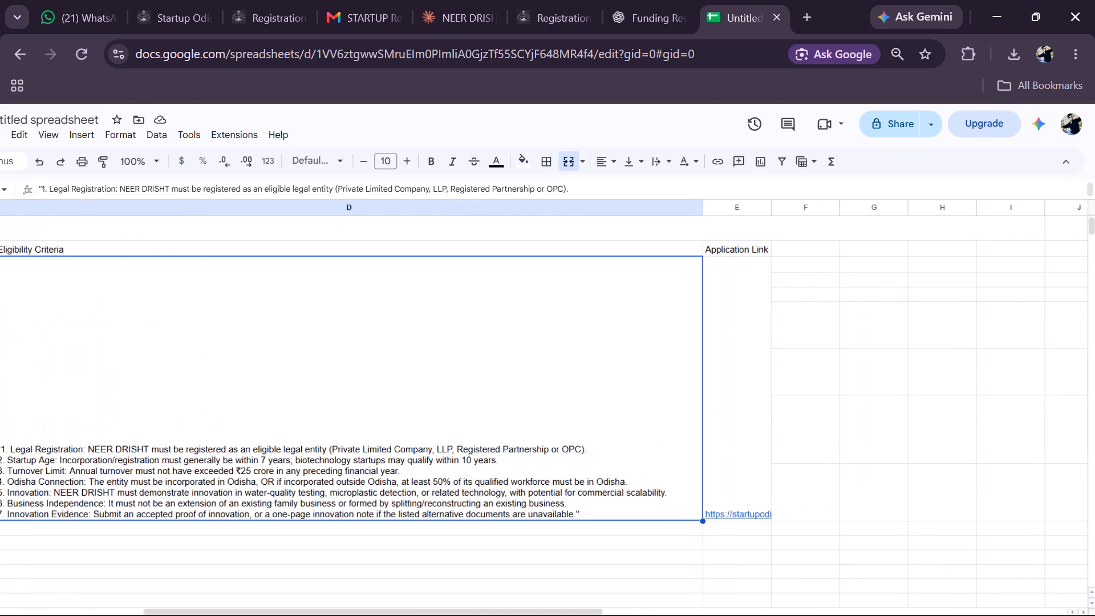
{"action": "scroll", "coordinate": [661, 274], "scroll_direction": "right", "scroll_amount": 5}
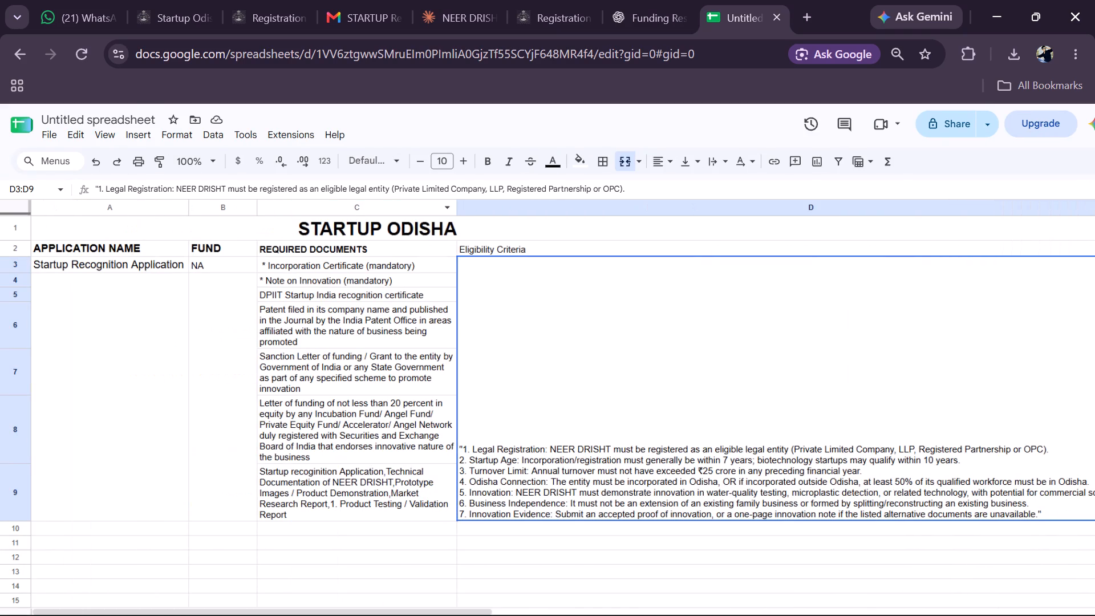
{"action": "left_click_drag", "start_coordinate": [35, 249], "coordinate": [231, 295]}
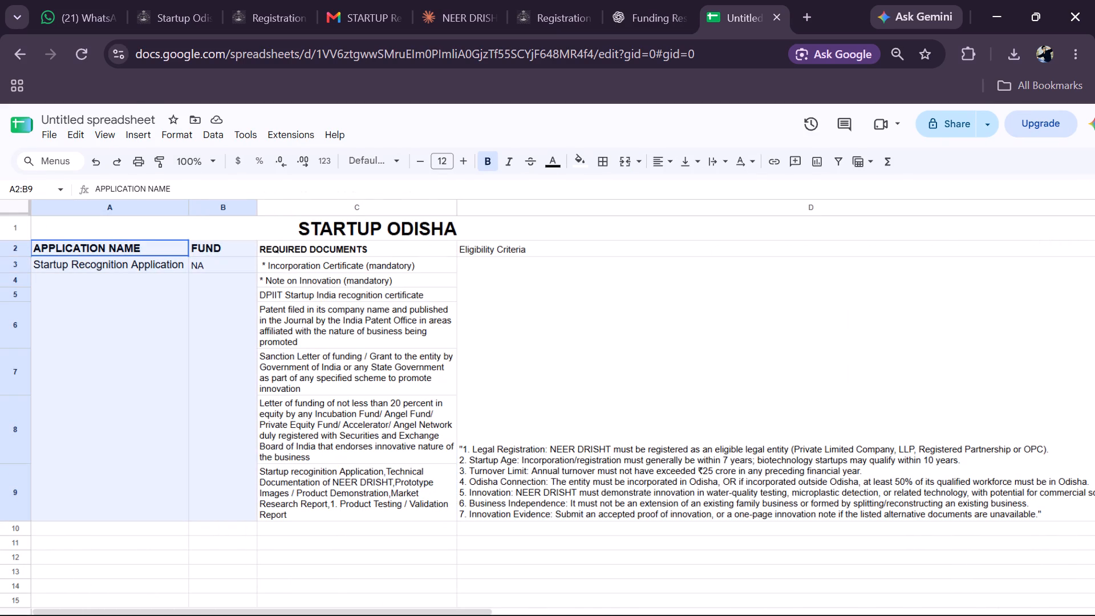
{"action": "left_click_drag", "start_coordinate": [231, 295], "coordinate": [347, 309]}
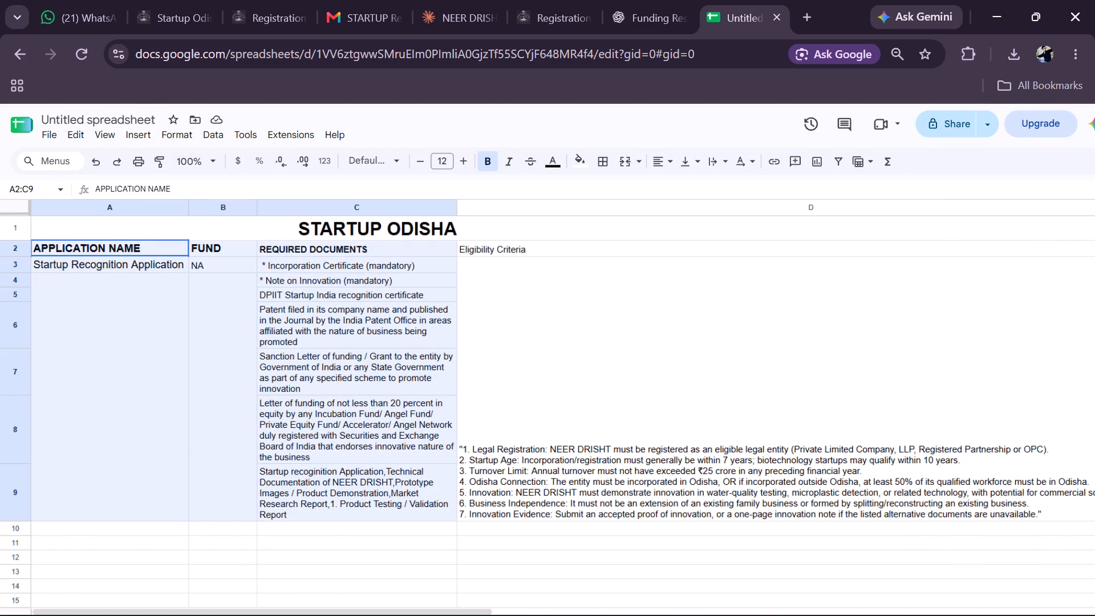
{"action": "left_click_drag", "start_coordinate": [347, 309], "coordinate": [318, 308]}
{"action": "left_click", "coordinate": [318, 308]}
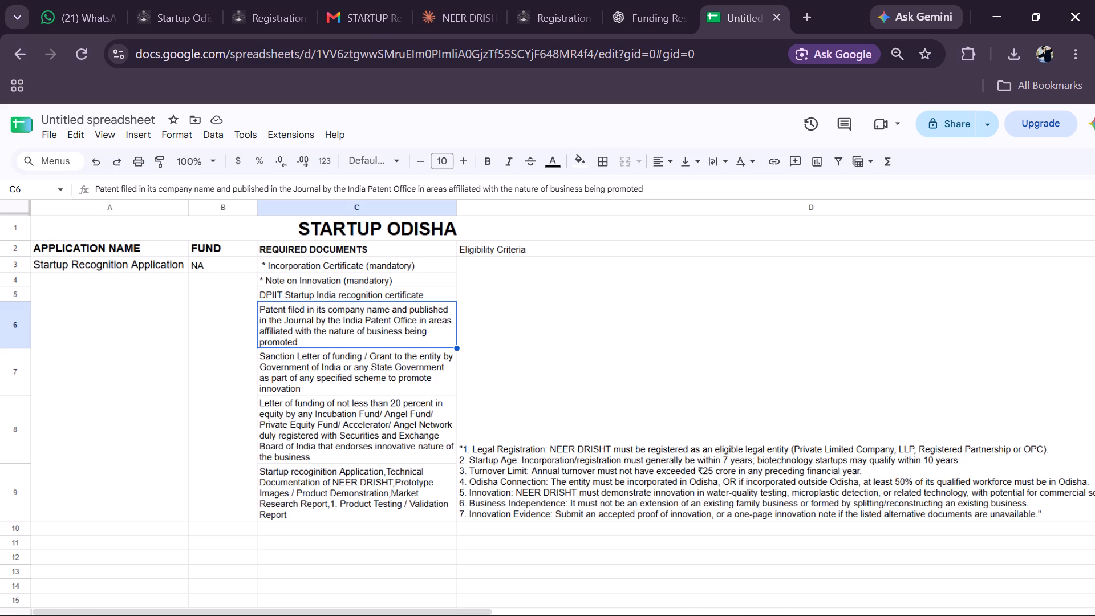
Select the Startup Recognition Application block A3:D9 and fill it across into columns E and F.
{"action": "left_click", "coordinate": [74, 268]}
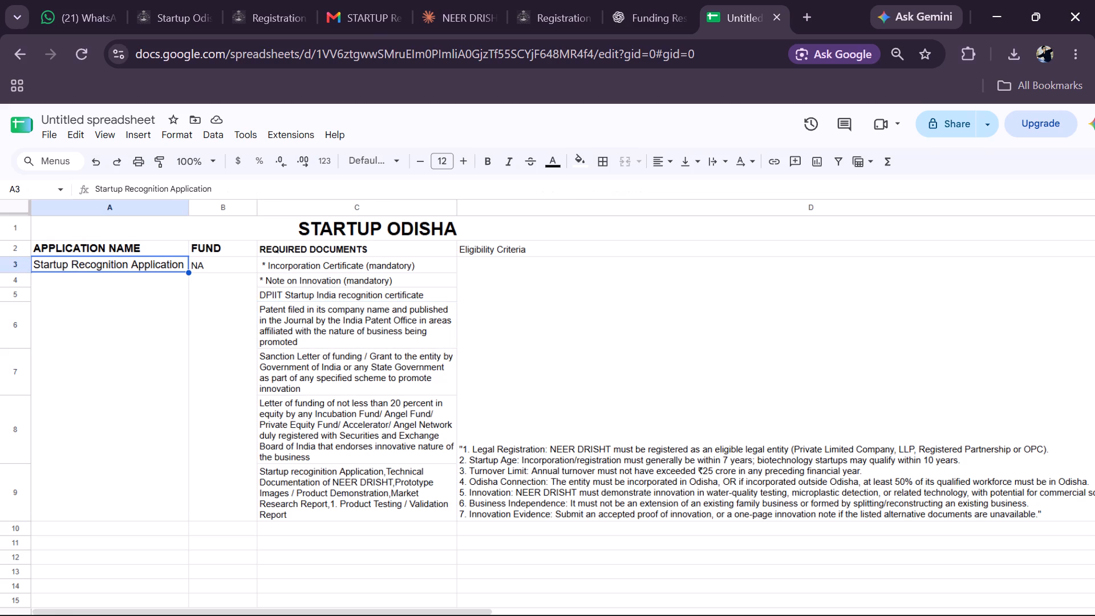
{"action": "left_click_drag", "start_coordinate": [33, 262], "coordinate": [202, 313]}
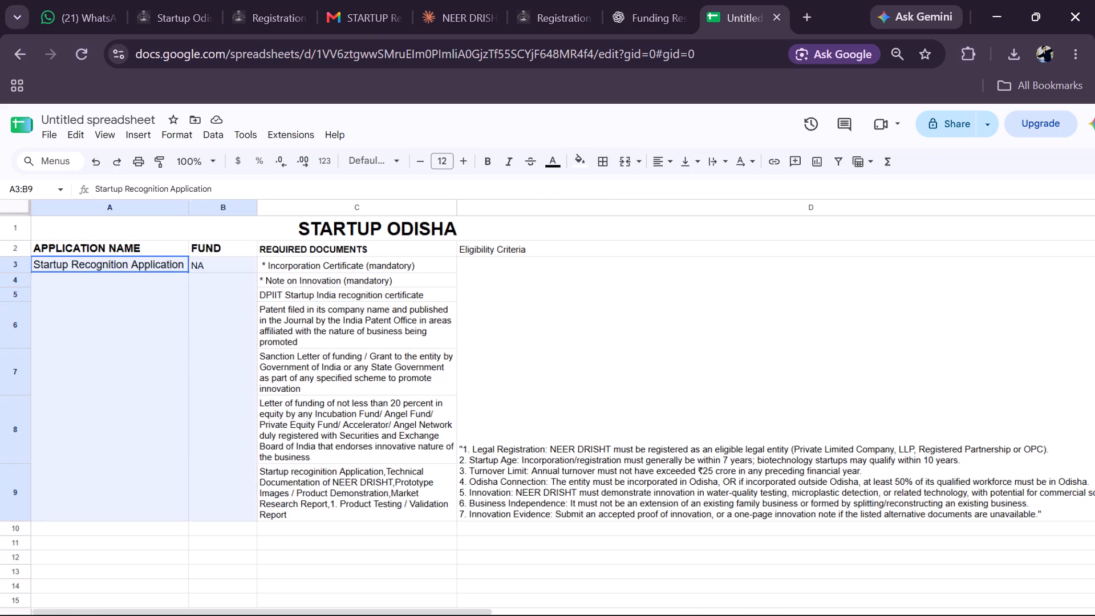
{"action": "left_click_drag", "start_coordinate": [202, 313], "coordinate": [497, 374]}
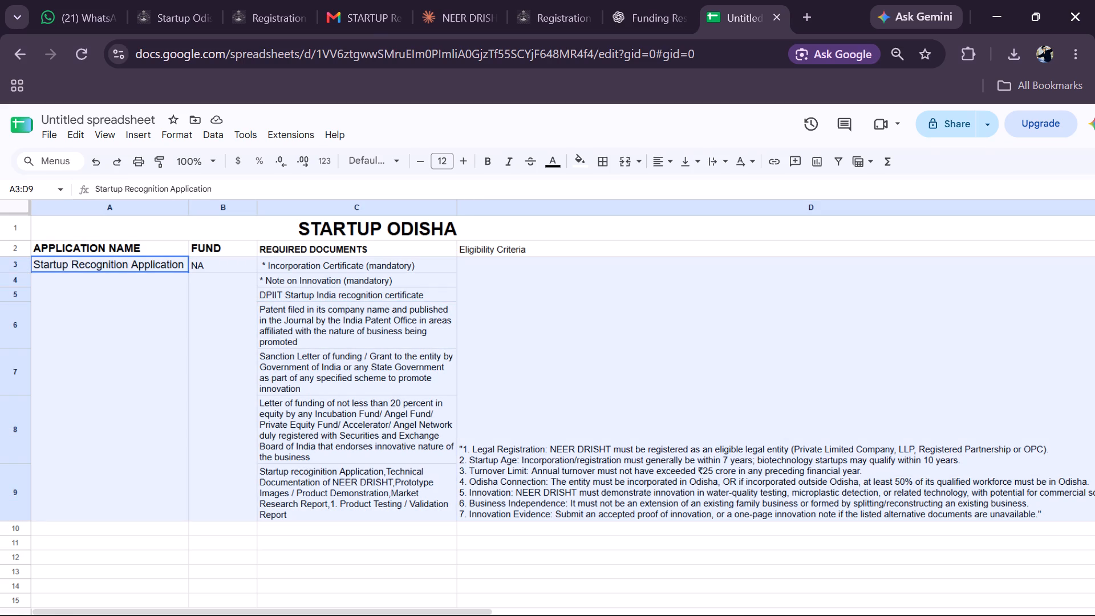
{"action": "left_click_drag", "start_coordinate": [497, 374], "coordinate": [718, 374]}
{"action": "left_click_drag", "start_coordinate": [718, 374], "coordinate": [588, 363]}
{"action": "scroll", "coordinate": [588, 363], "scroll_direction": "left", "scroll_amount": 5}
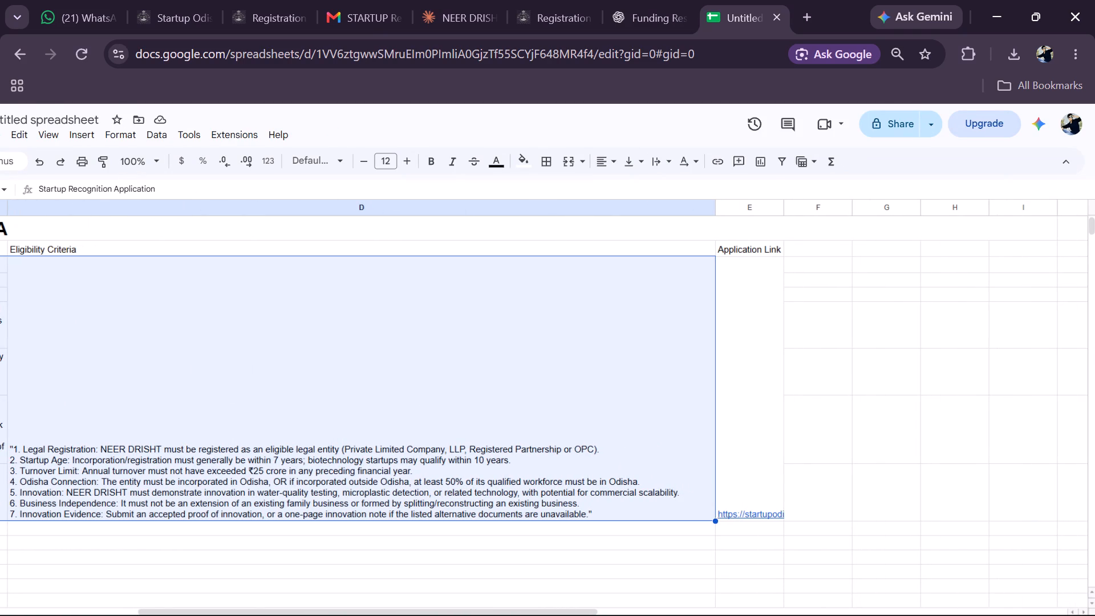
{"action": "left_click_drag", "start_coordinate": [713, 522], "coordinate": [744, 521]}
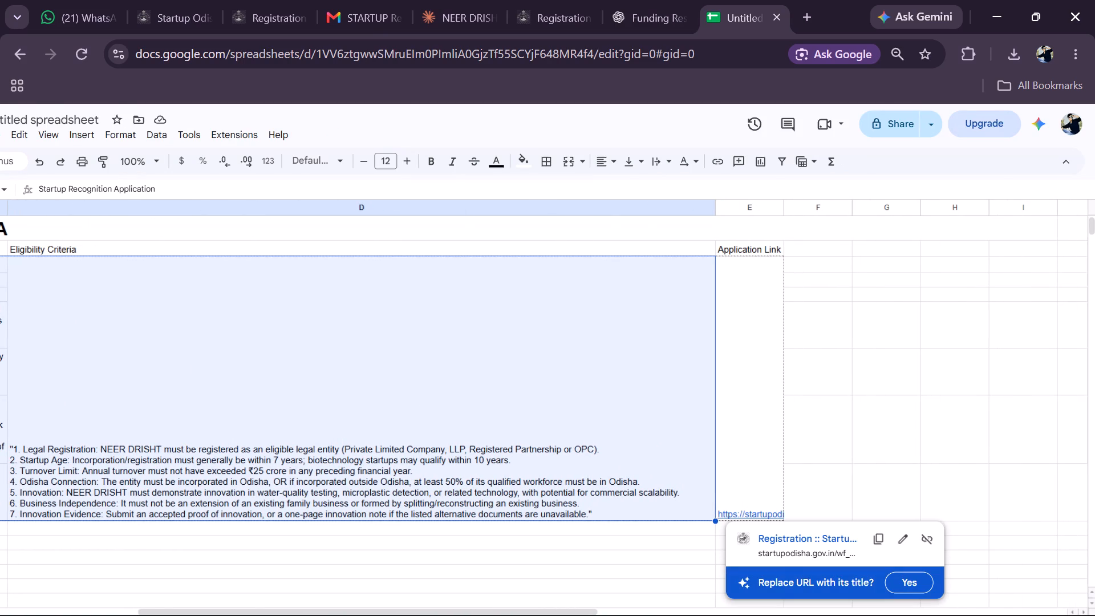
{"action": "left_click_drag", "start_coordinate": [744, 521], "coordinate": [761, 516]}
{"action": "scroll", "coordinate": [761, 516], "scroll_direction": "left", "scroll_amount": 5}
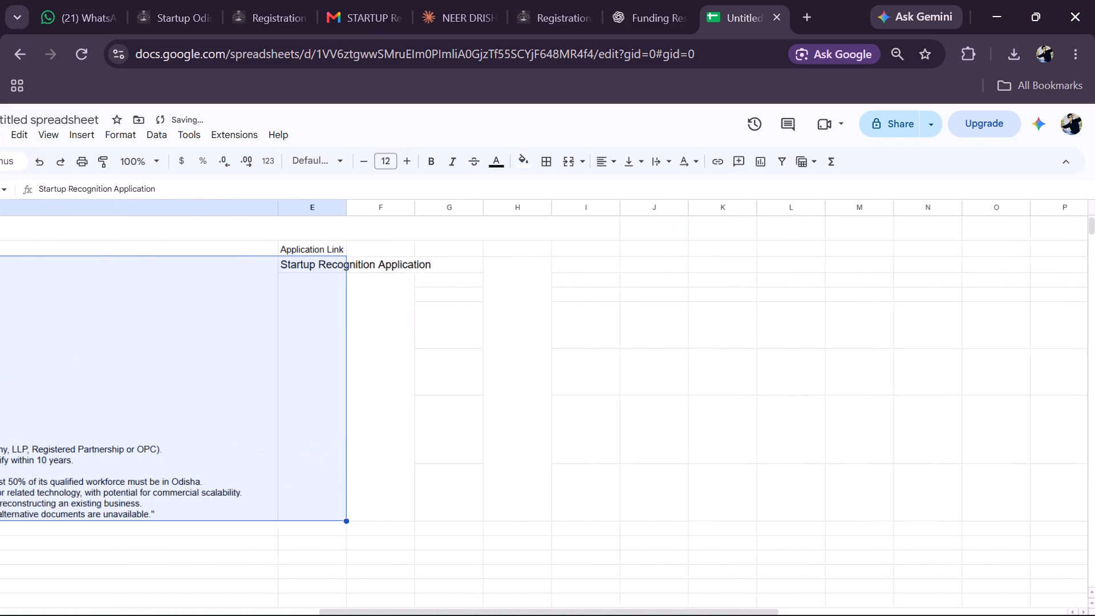
{"action": "left_click_drag", "start_coordinate": [289, 517], "coordinate": [360, 517]}
{"action": "scroll", "coordinate": [360, 517], "scroll_direction": "left", "scroll_amount": 5}
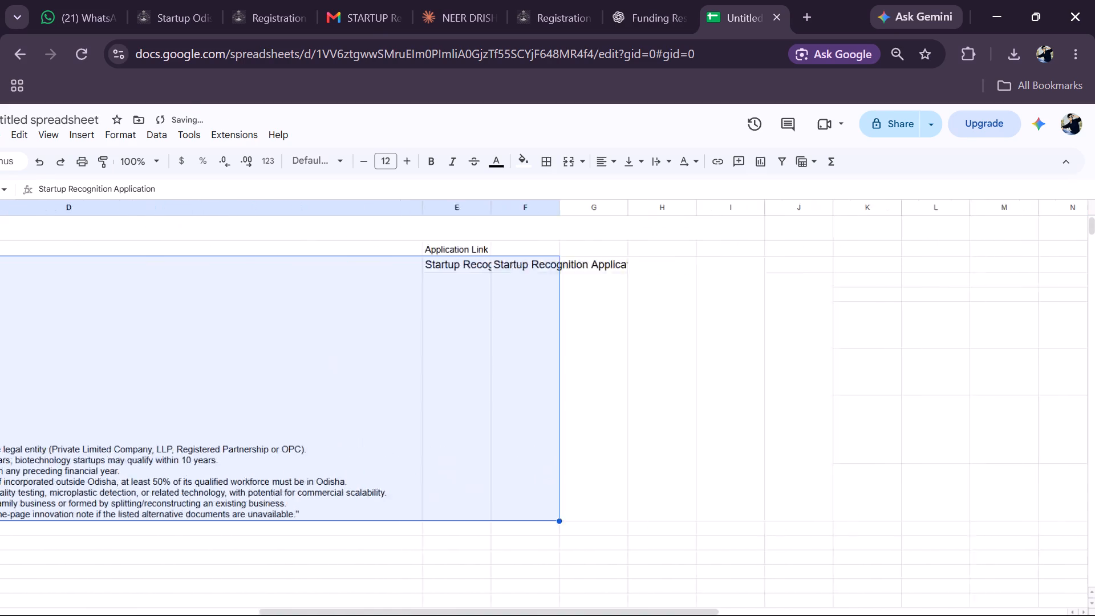
Undo the fills of the application block into columns E and F and the link entry in merged cell E3:E9.
{"action": "scroll", "coordinate": [360, 517], "scroll_direction": "right", "scroll_amount": 2}
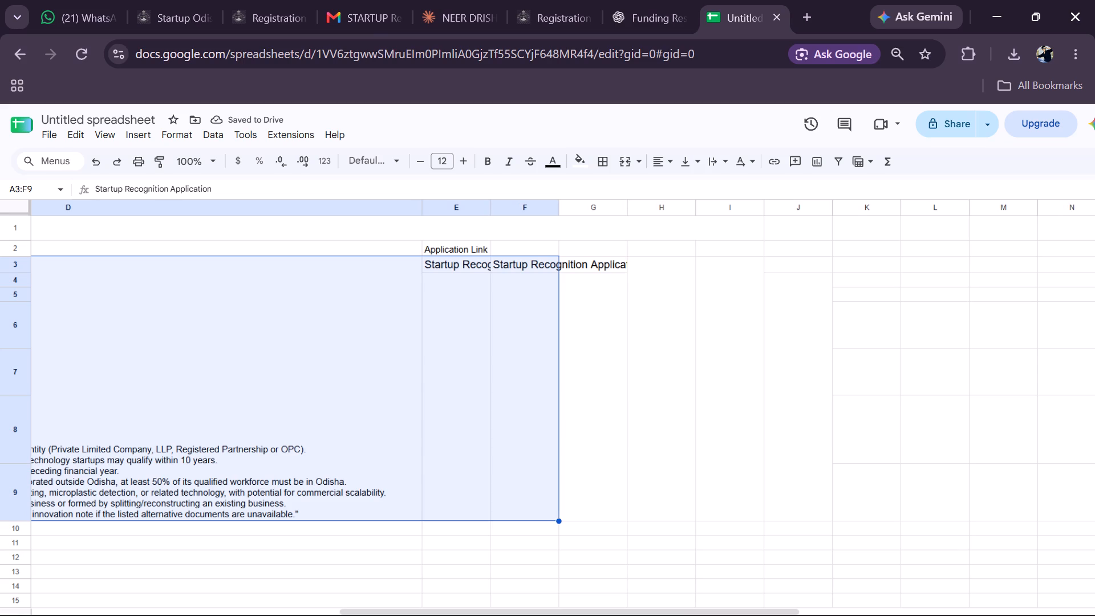
{"action": "key", "text": "ctrl+z"}
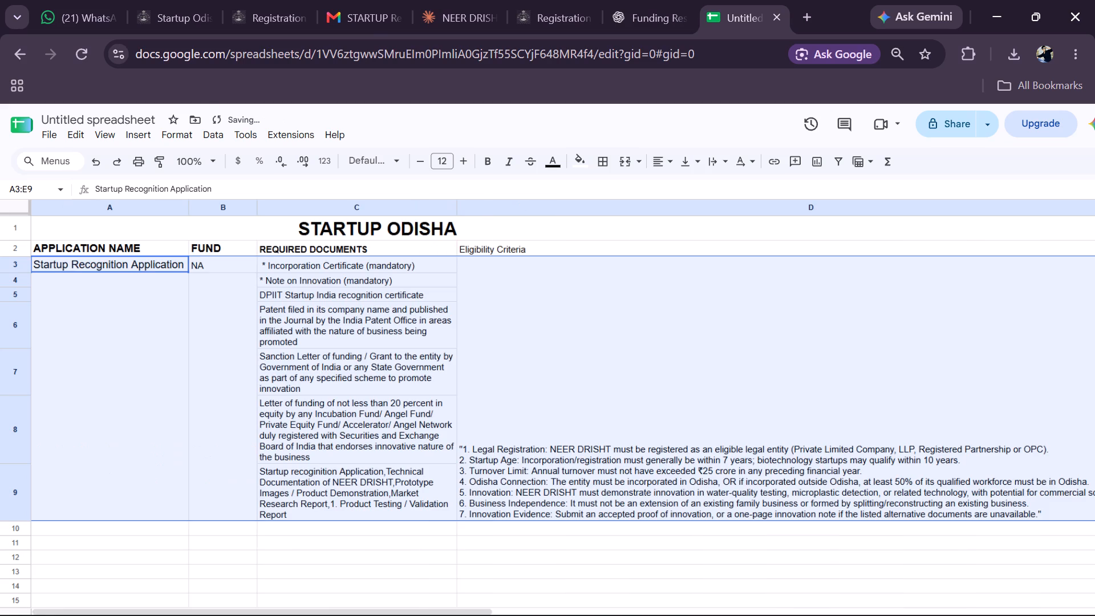
{"action": "scroll", "coordinate": [360, 517], "scroll_direction": "left", "scroll_amount": 2}
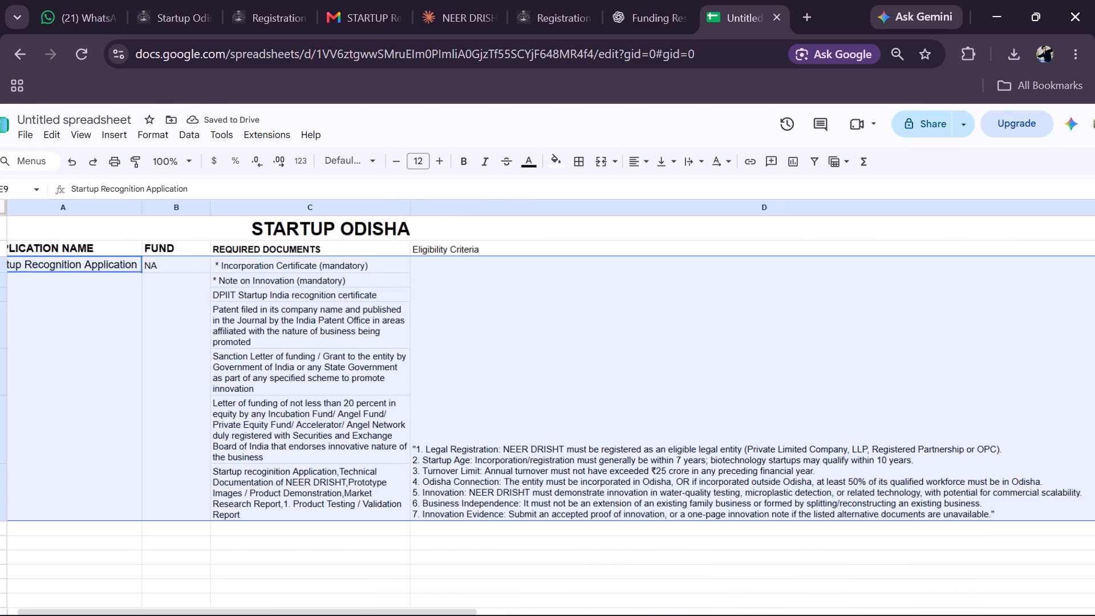
{"action": "scroll", "coordinate": [360, 517], "scroll_direction": "left", "scroll_amount": 3}
{"action": "scroll", "coordinate": [360, 517], "scroll_direction": "right", "scroll_amount": 1}
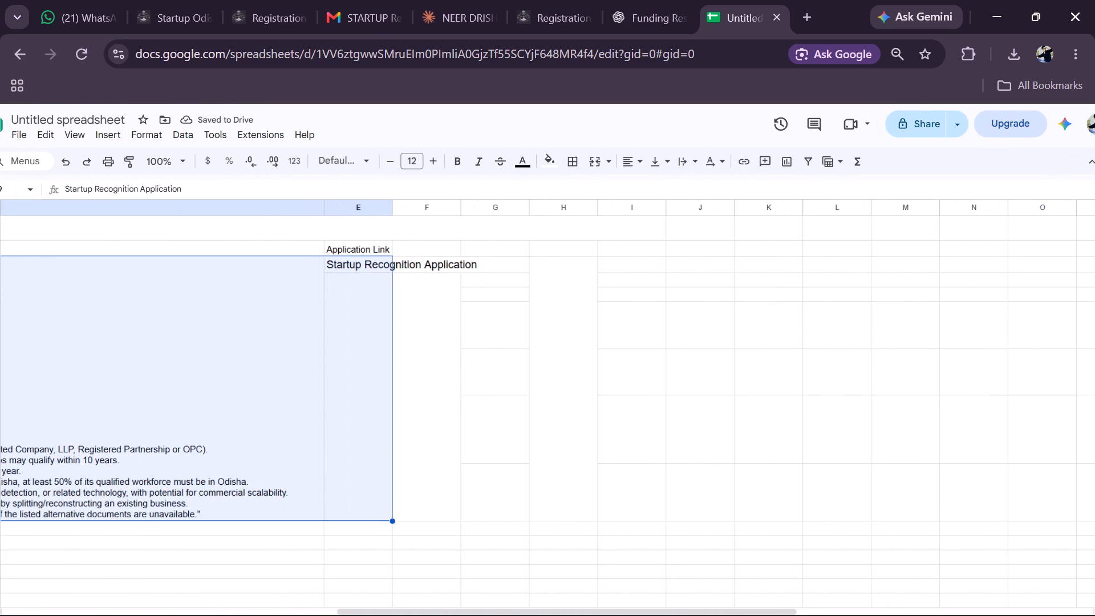
{"action": "key", "text": "ctrl+z"}
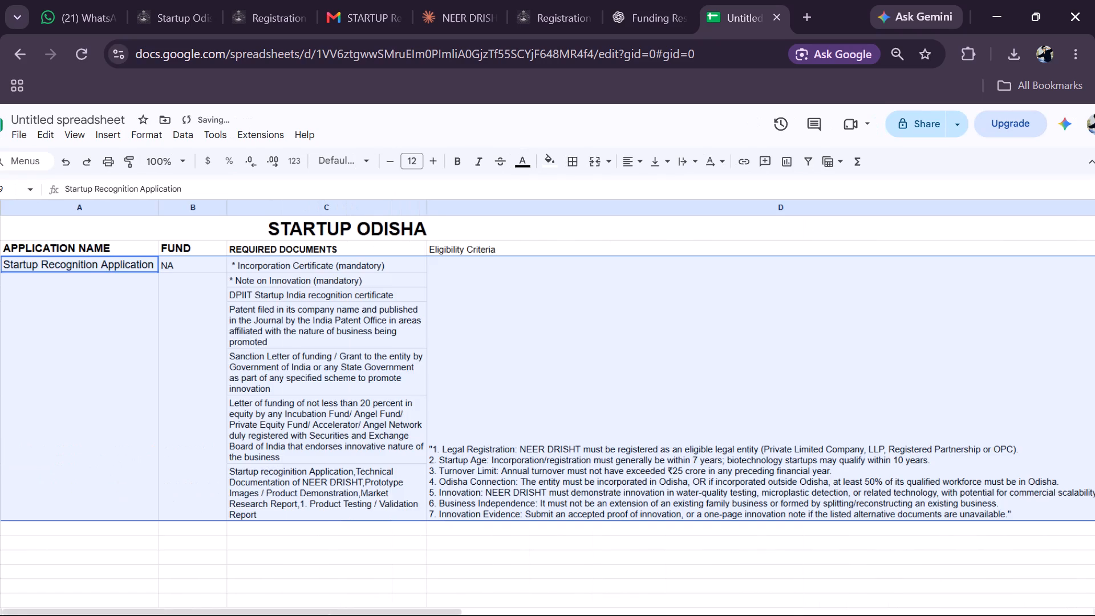
{"action": "key", "text": "ctrl+z"}
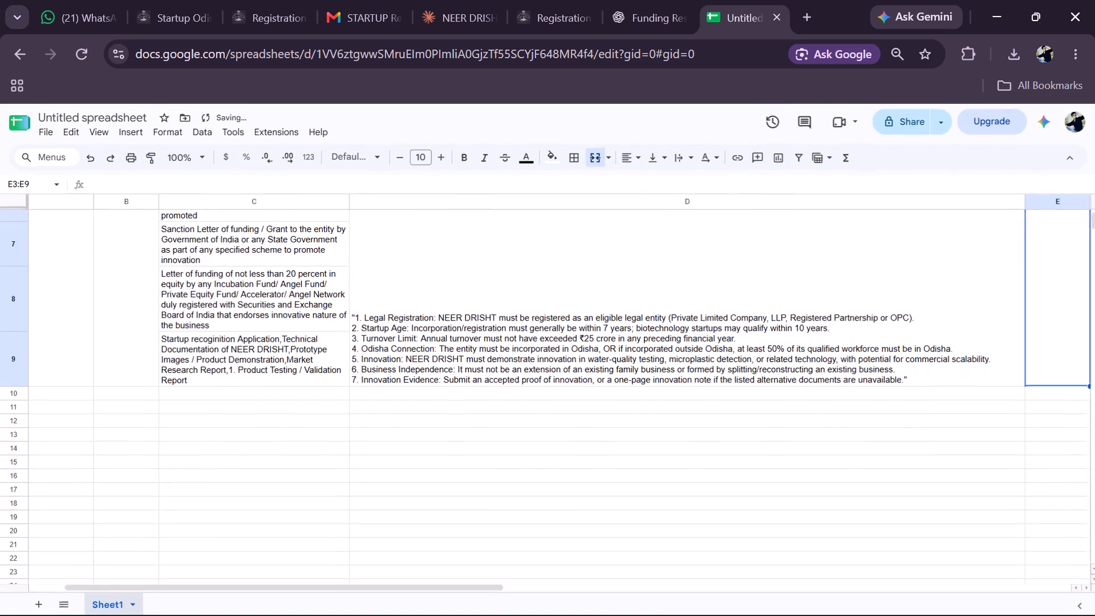
{"action": "scroll", "coordinate": [360, 517], "scroll_direction": "up", "scroll_amount": 6}
{"action": "scroll", "coordinate": [360, 517], "scroll_direction": "left", "scroll_amount": 1}
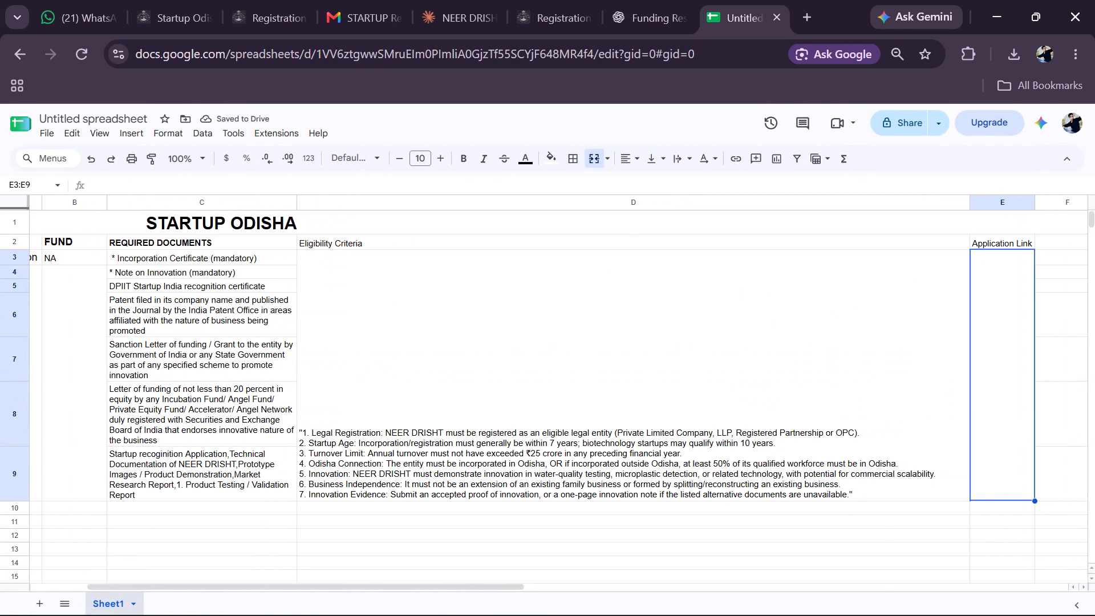
Paste the copied Startup Odisha application page address into merged cell E3:E9 under Application Link.
{"action": "left_click", "coordinate": [1070, 52]}
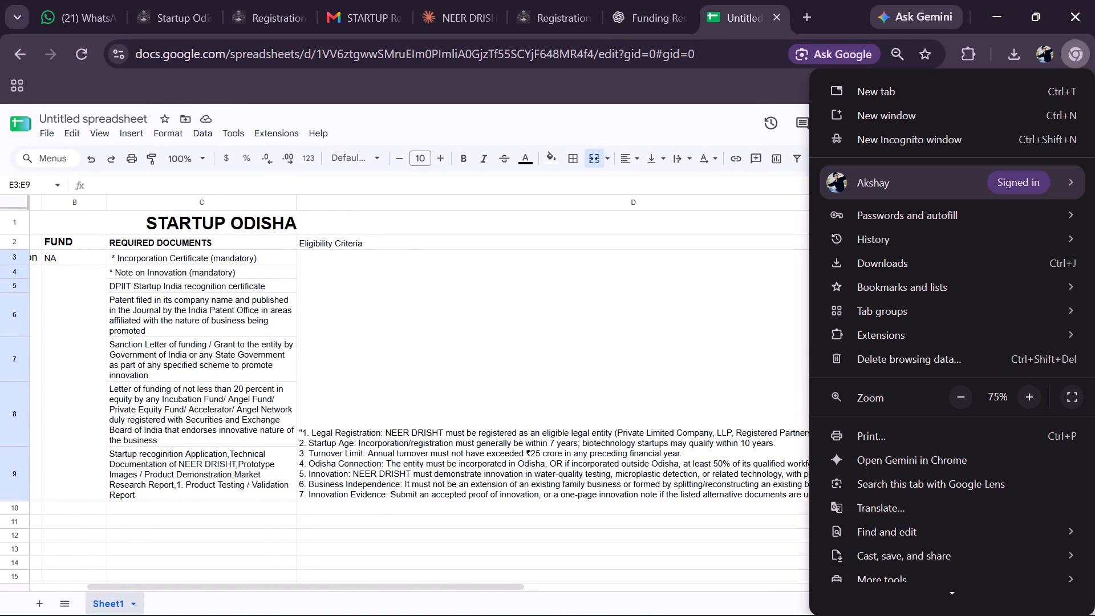
{"action": "triple_click", "coordinate": [968, 403]}
{"action": "left_click", "coordinate": [968, 403]}
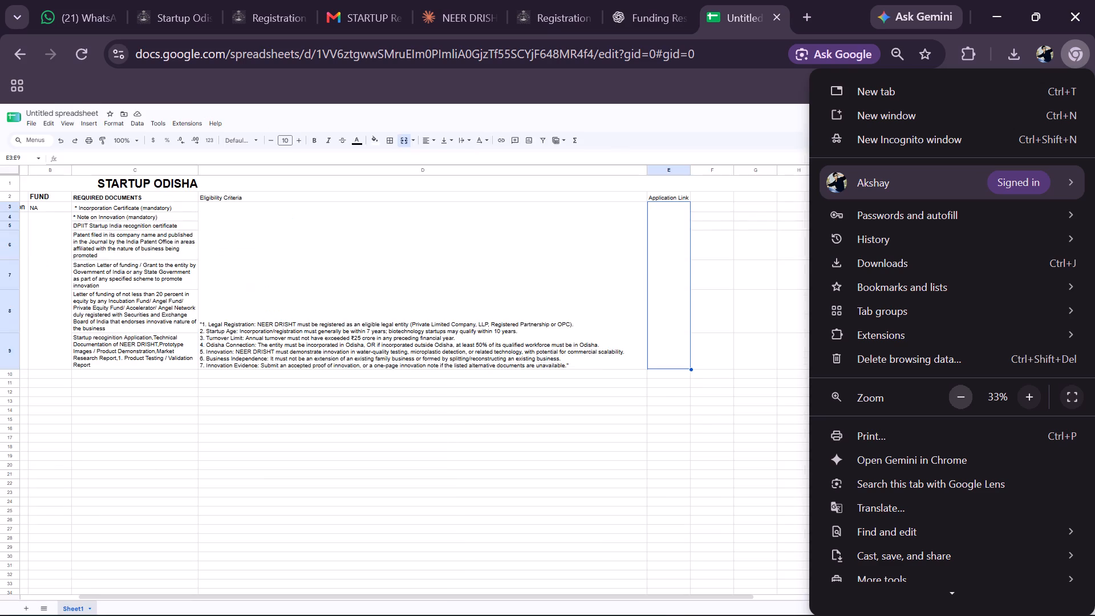
{"action": "triple_click", "coordinate": [1020, 399]}
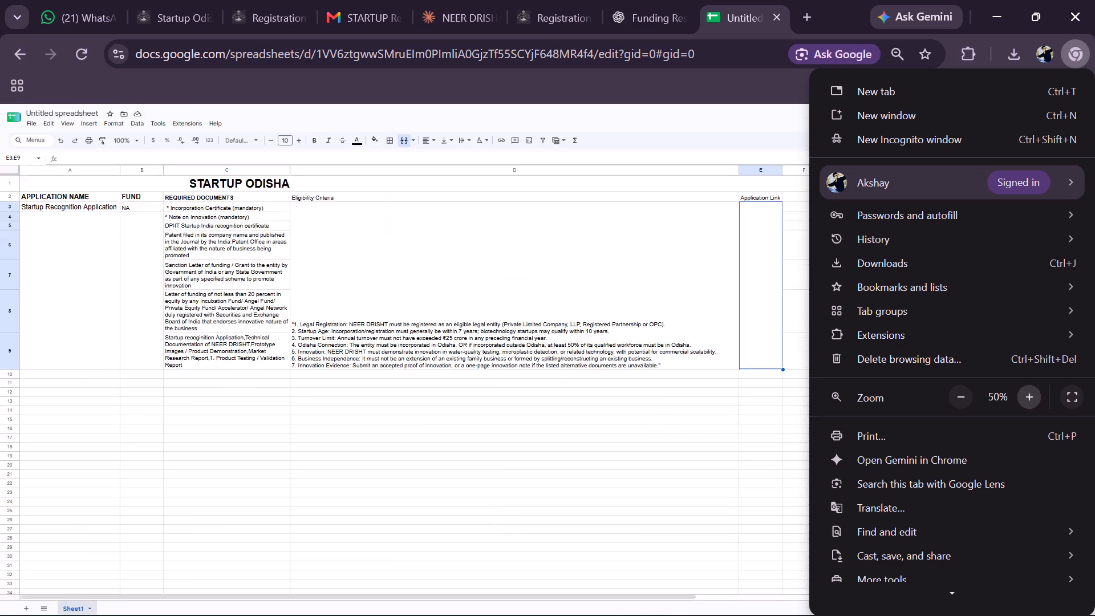
{"action": "left_click", "coordinate": [955, 400]}
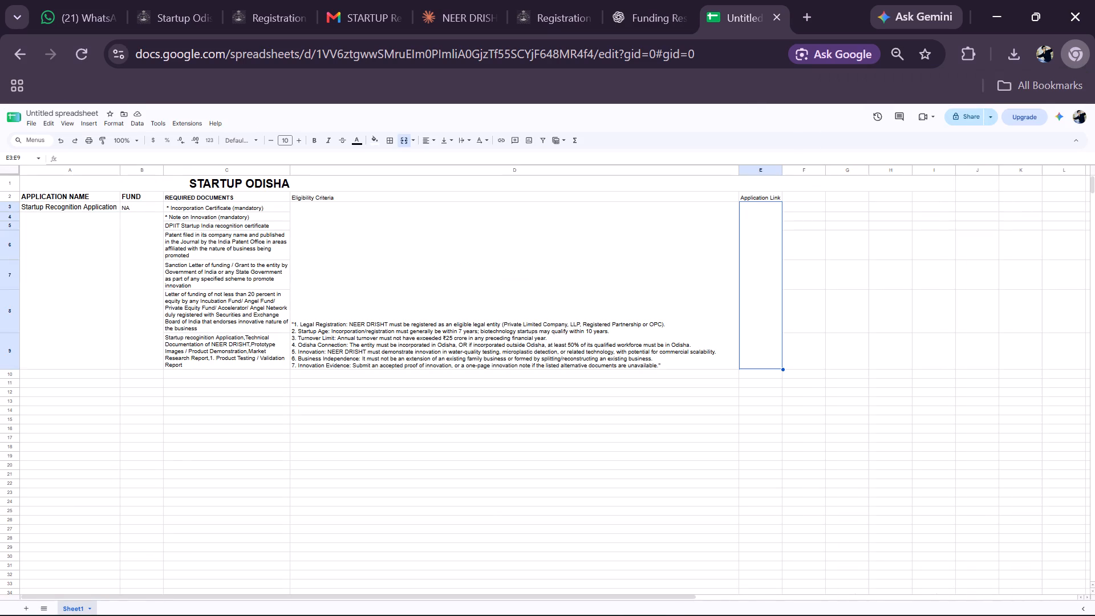
{"action": "left_click", "coordinate": [696, 464]}
{"action": "left_click", "coordinate": [323, 466]}
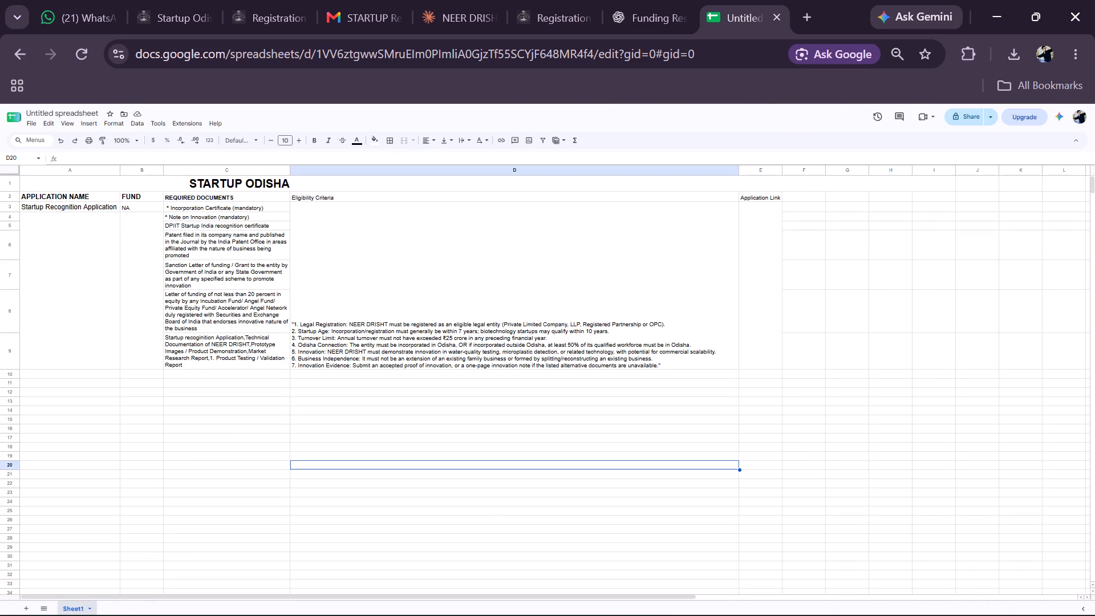
{"action": "double_click", "coordinate": [753, 272]}
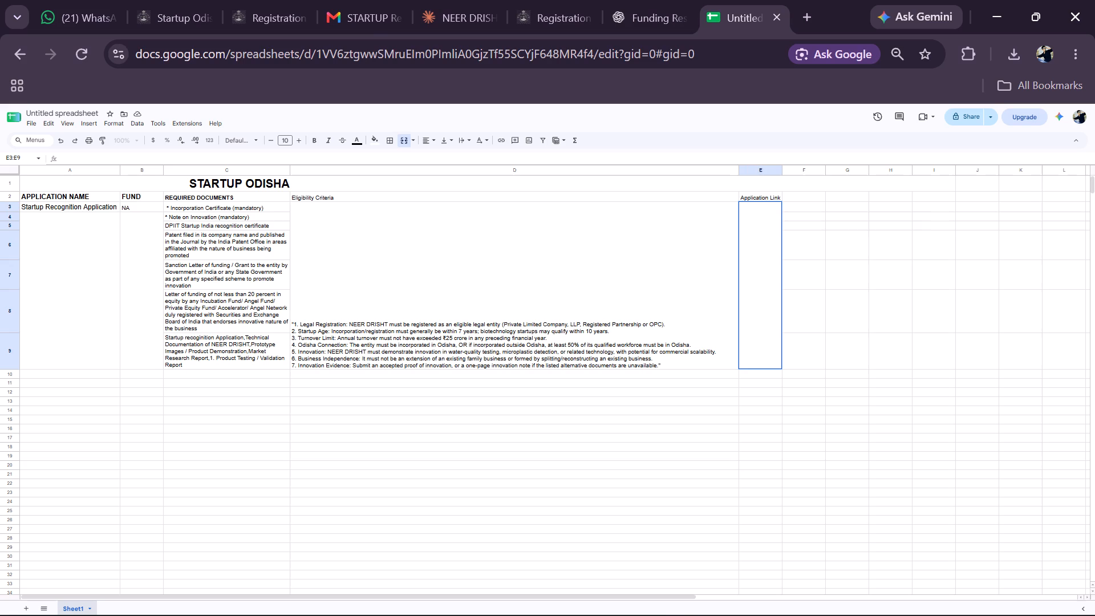
{"action": "key", "text": "ctrl+v"}
{"action": "left_click", "coordinate": [504, 380]}
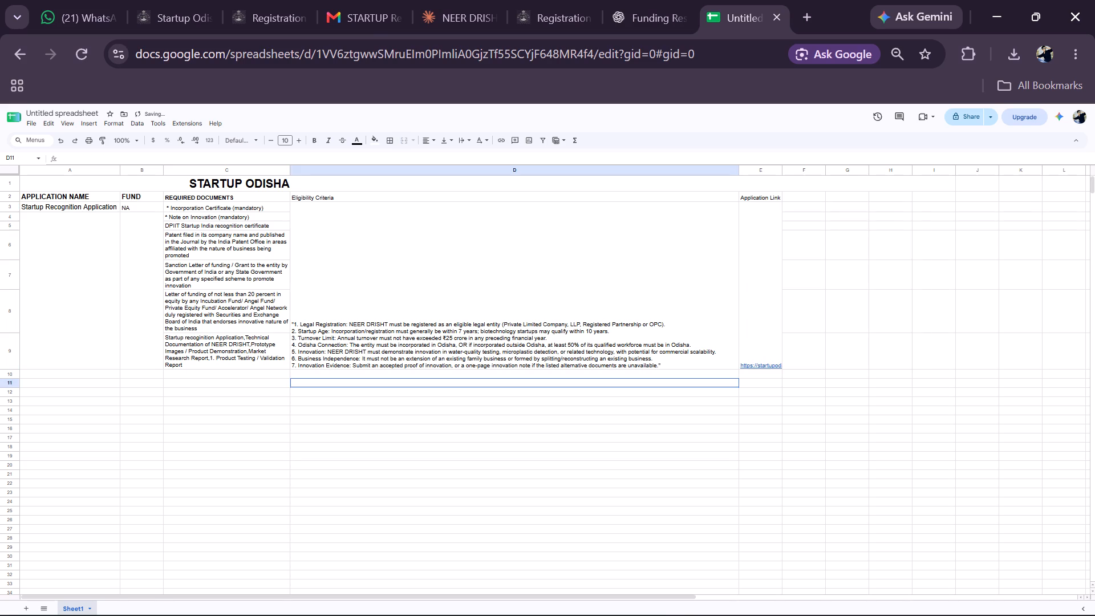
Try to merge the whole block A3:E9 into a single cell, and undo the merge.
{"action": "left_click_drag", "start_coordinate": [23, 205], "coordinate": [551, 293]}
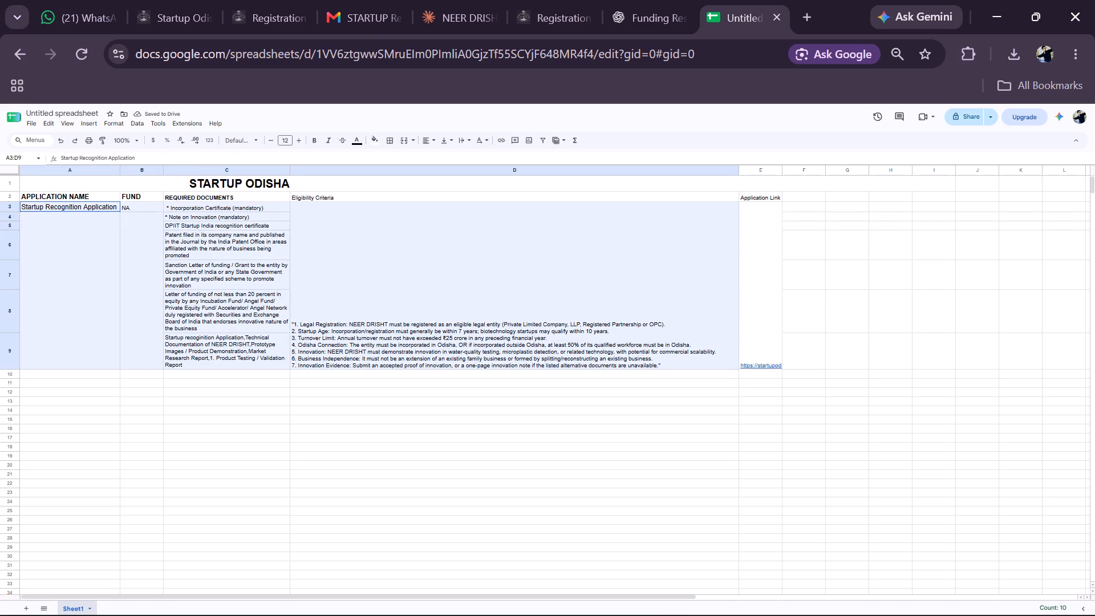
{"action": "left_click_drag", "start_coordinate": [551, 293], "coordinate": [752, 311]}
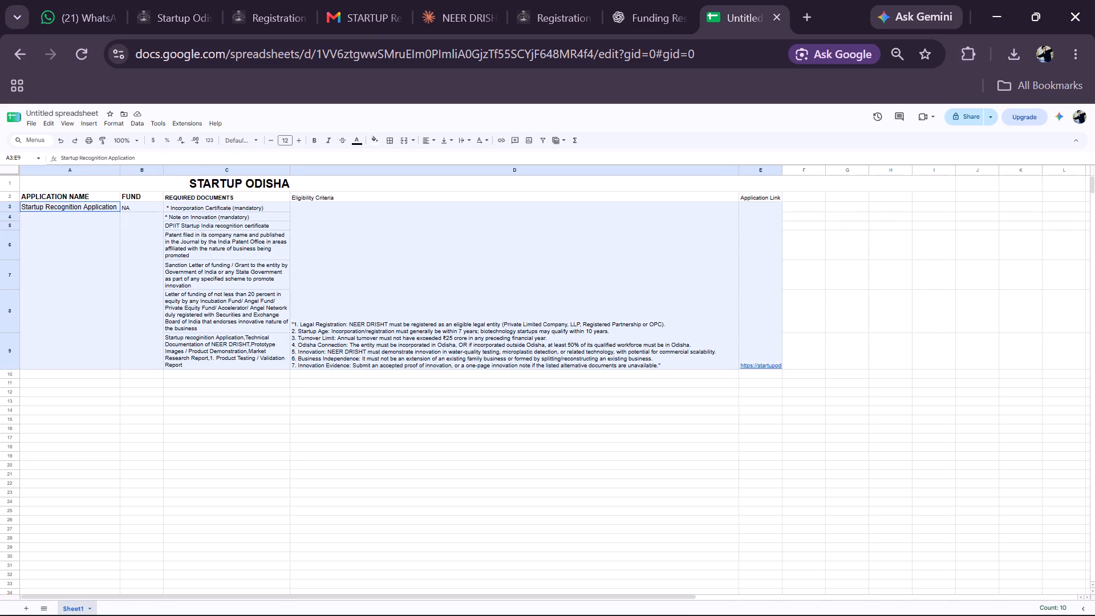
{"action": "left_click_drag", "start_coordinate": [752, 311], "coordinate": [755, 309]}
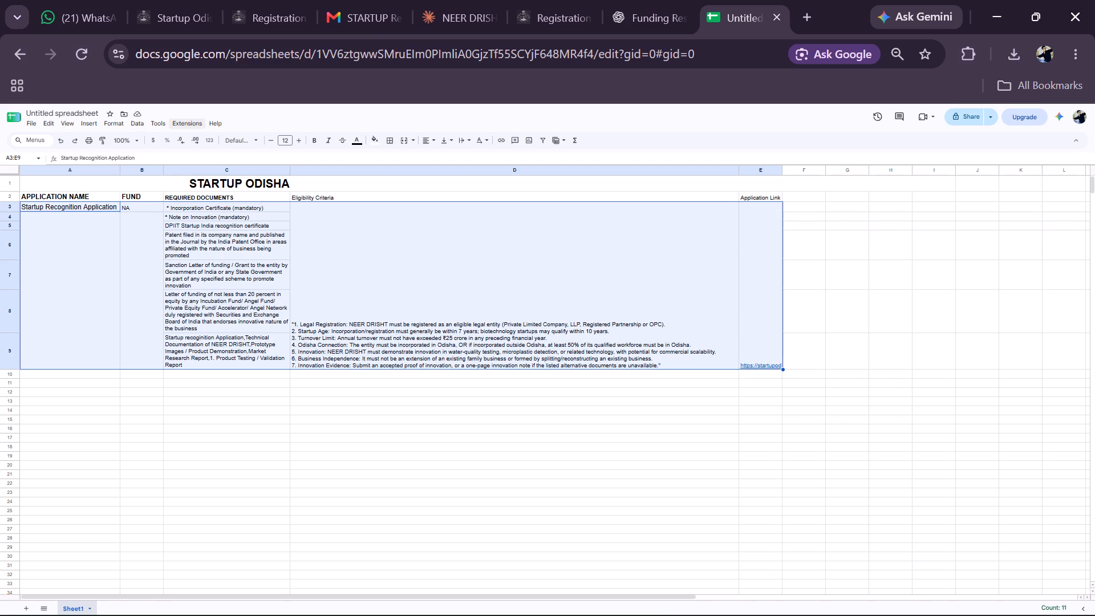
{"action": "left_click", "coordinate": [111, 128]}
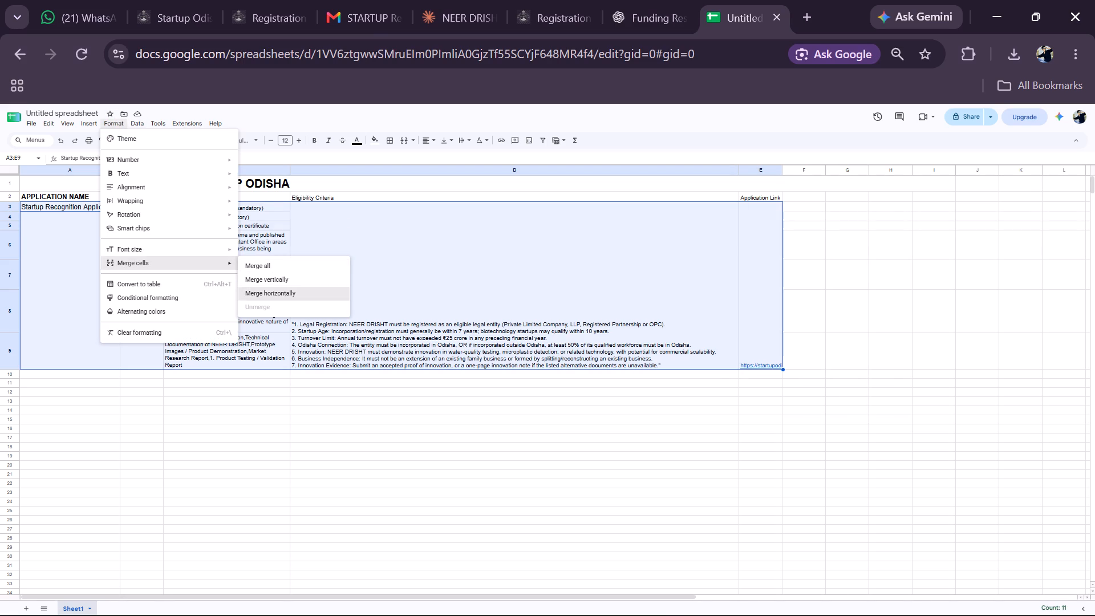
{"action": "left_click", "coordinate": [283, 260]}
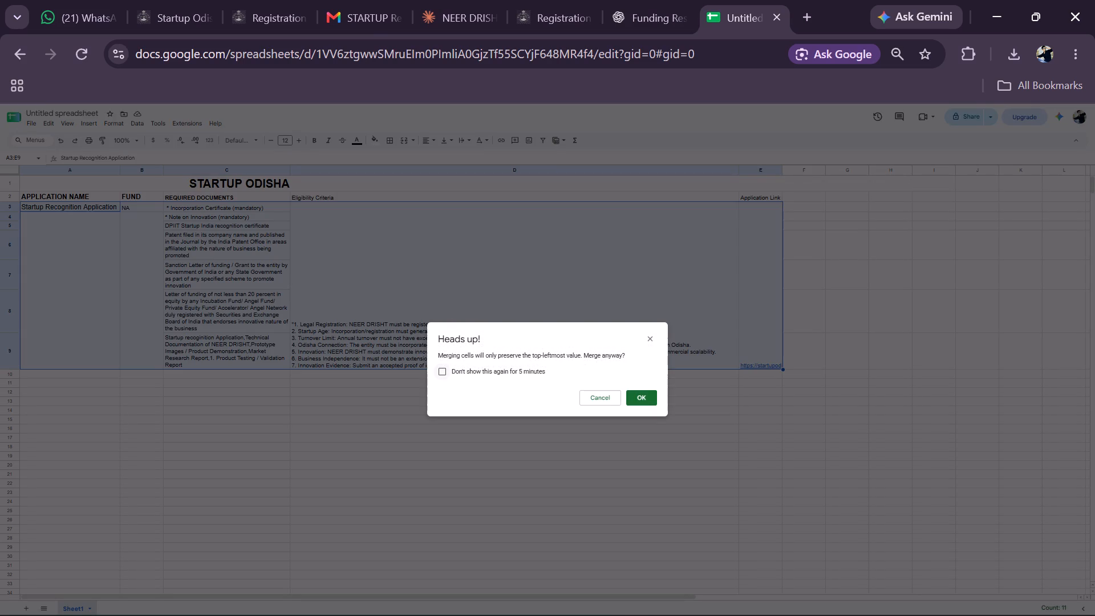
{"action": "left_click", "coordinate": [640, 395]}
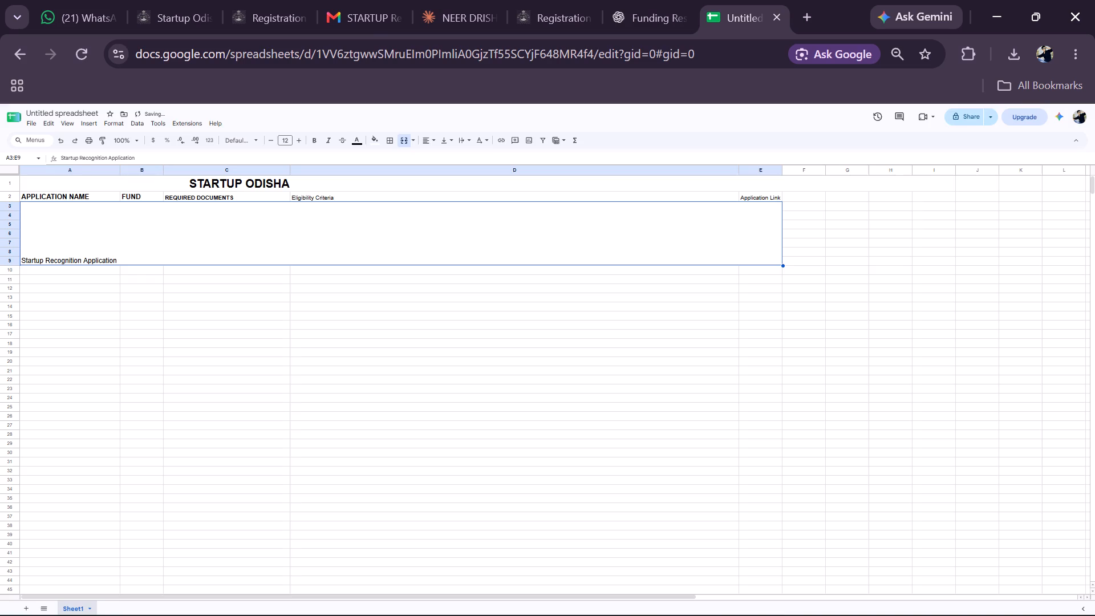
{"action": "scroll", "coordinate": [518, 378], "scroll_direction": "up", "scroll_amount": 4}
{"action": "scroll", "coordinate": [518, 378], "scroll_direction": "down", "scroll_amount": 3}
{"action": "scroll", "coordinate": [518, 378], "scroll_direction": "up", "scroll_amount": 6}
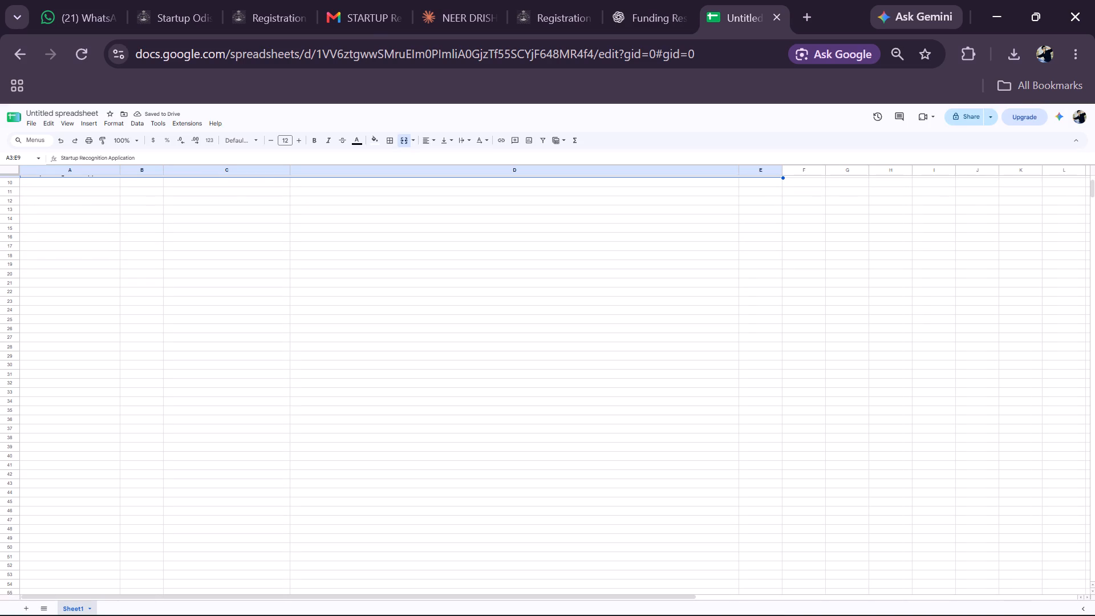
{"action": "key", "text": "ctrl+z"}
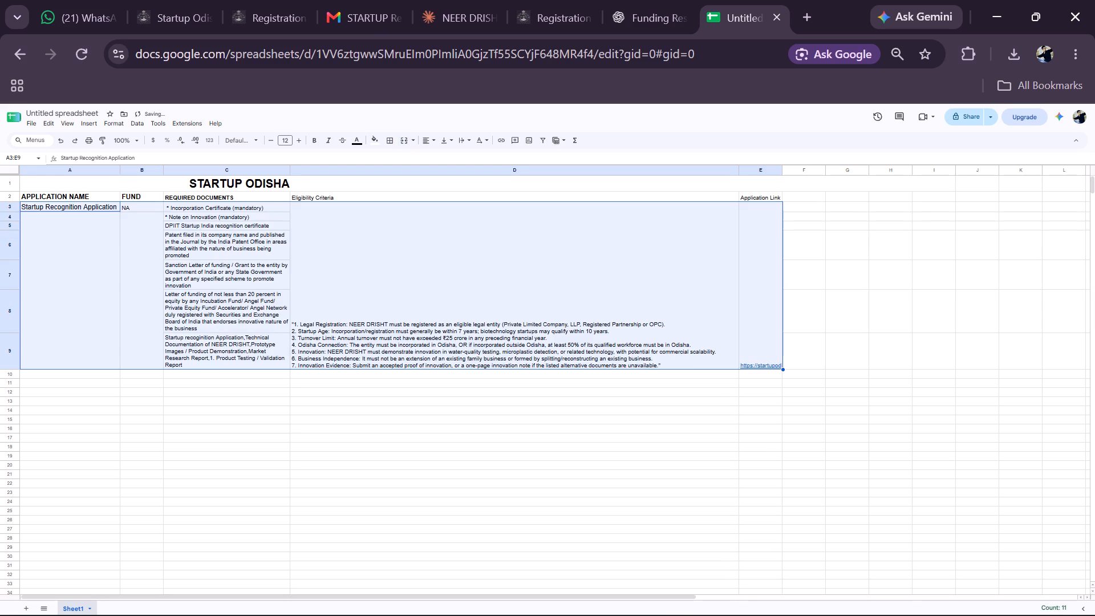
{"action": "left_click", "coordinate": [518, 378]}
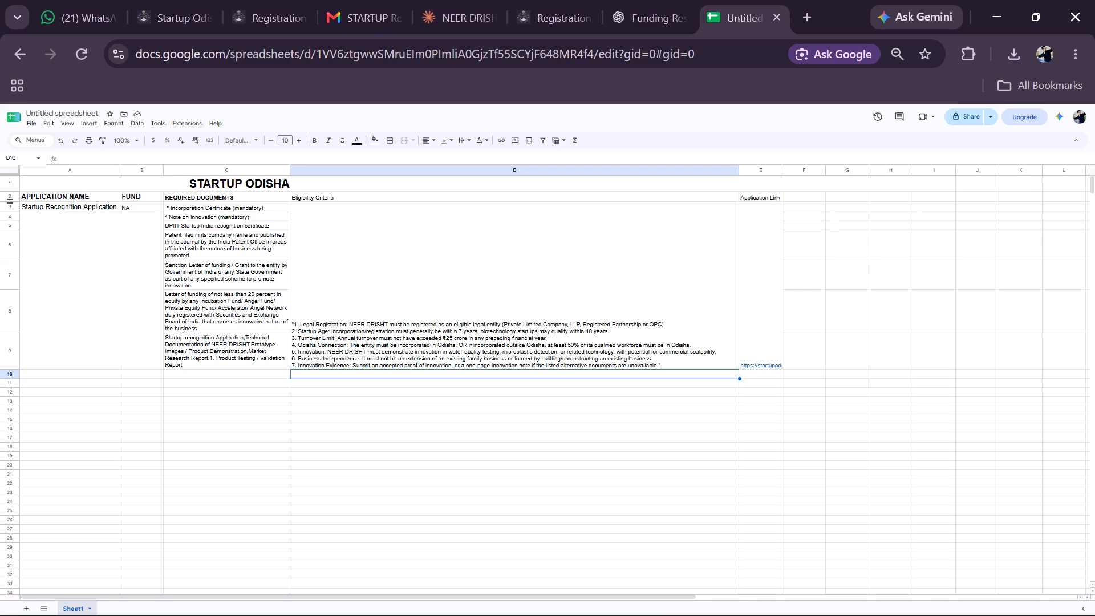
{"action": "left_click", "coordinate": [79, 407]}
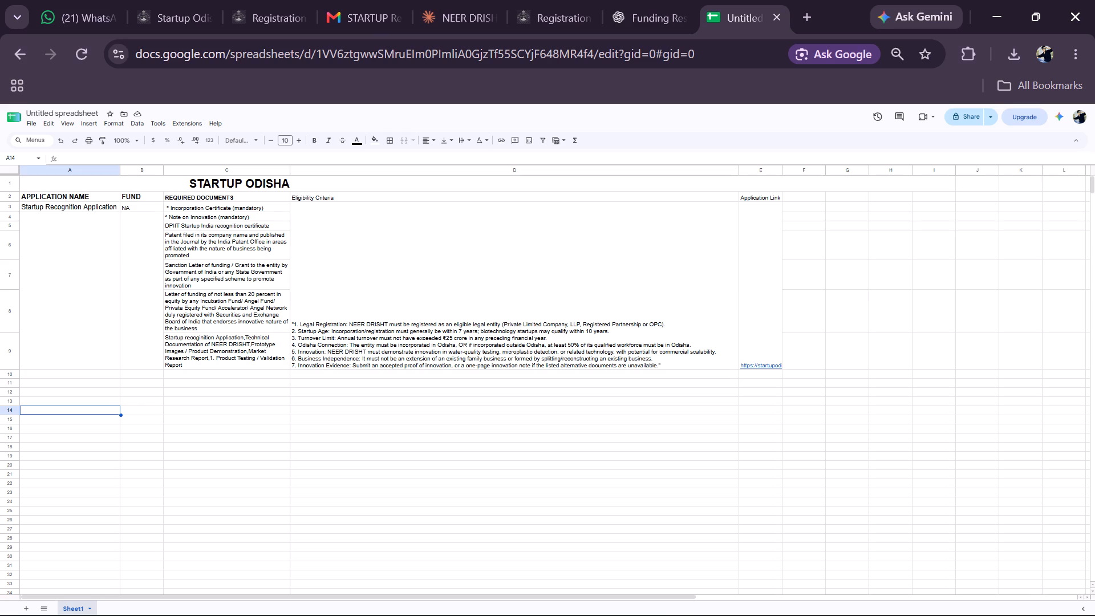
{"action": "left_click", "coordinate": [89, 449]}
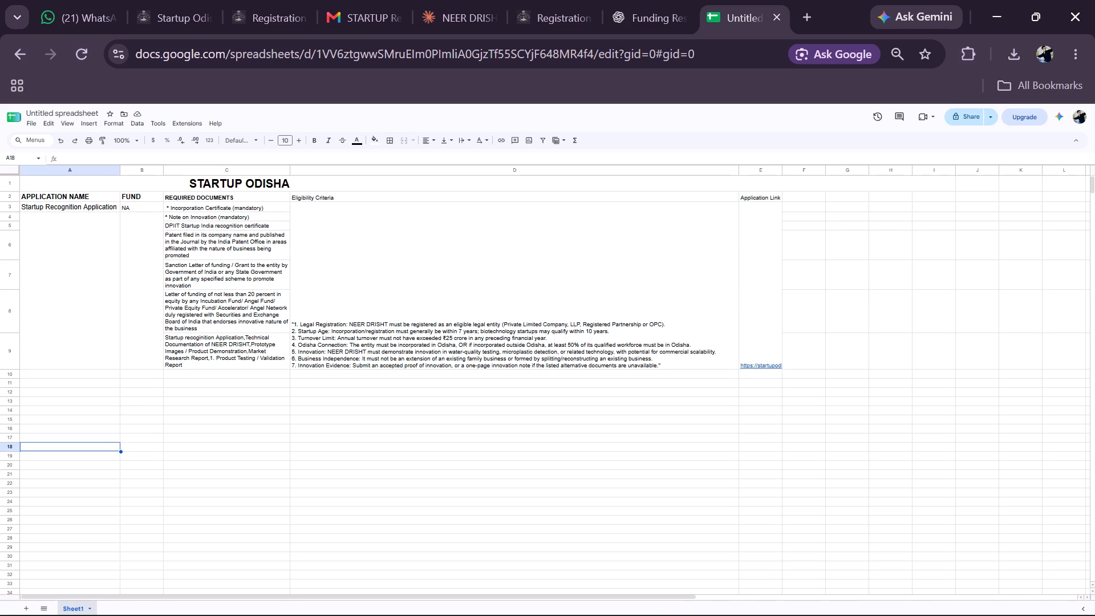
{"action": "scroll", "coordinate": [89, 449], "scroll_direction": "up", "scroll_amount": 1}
Copy the spreadsheet's sharing link.
{"action": "left_click", "coordinate": [988, 119]}
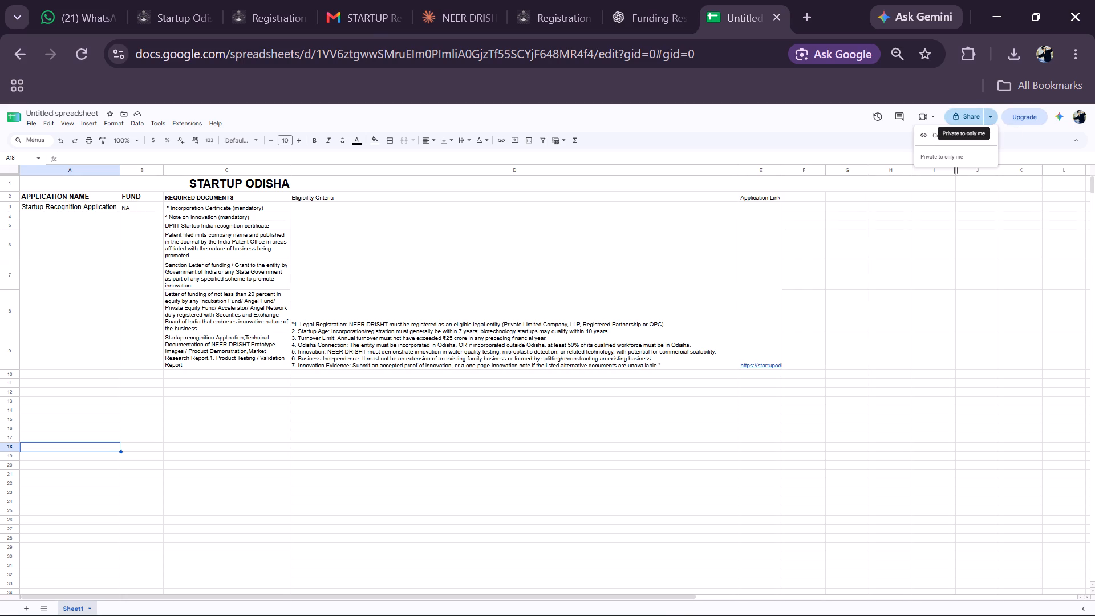
{"action": "left_click", "coordinate": [944, 136]}
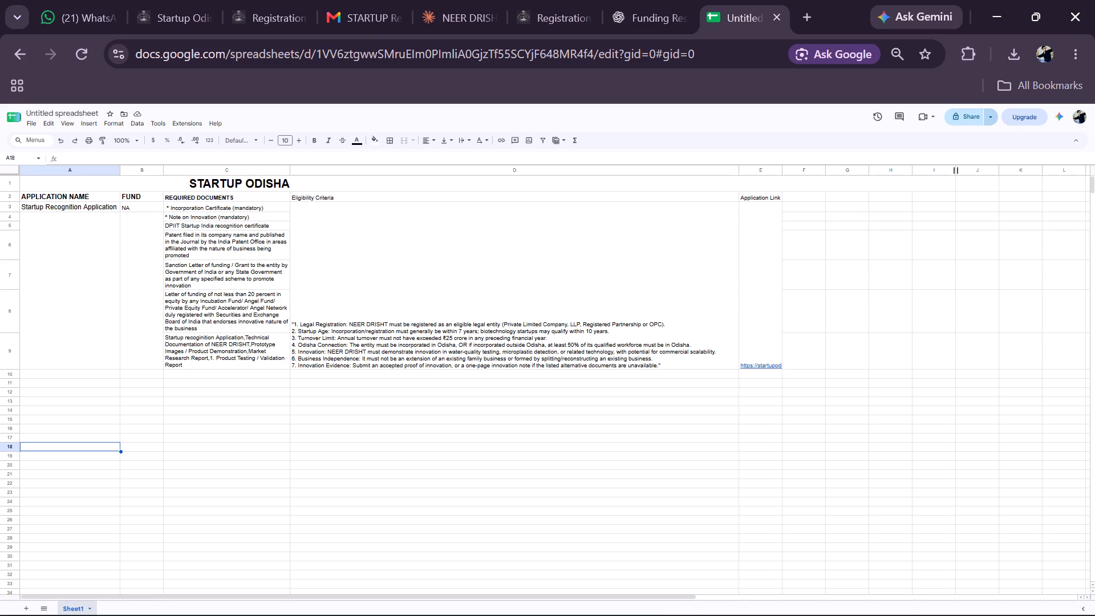
Open the spreadsheet's sharing settings without naming the file, and set general access to Anyone with the link.
{"action": "left_click", "coordinate": [31, 121]}
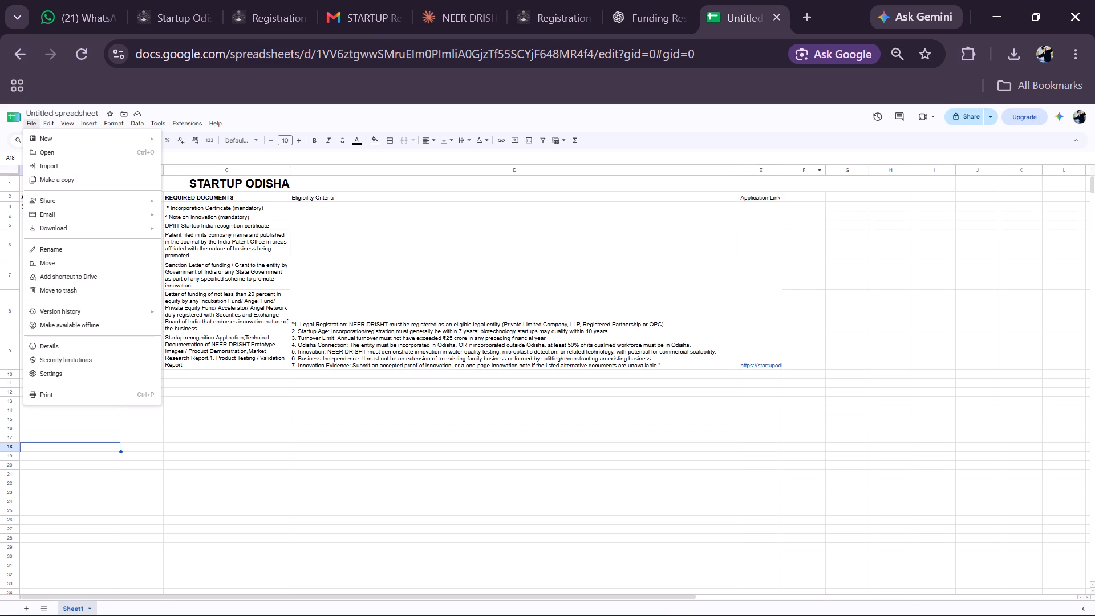
{"action": "left_click", "coordinate": [989, 117]}
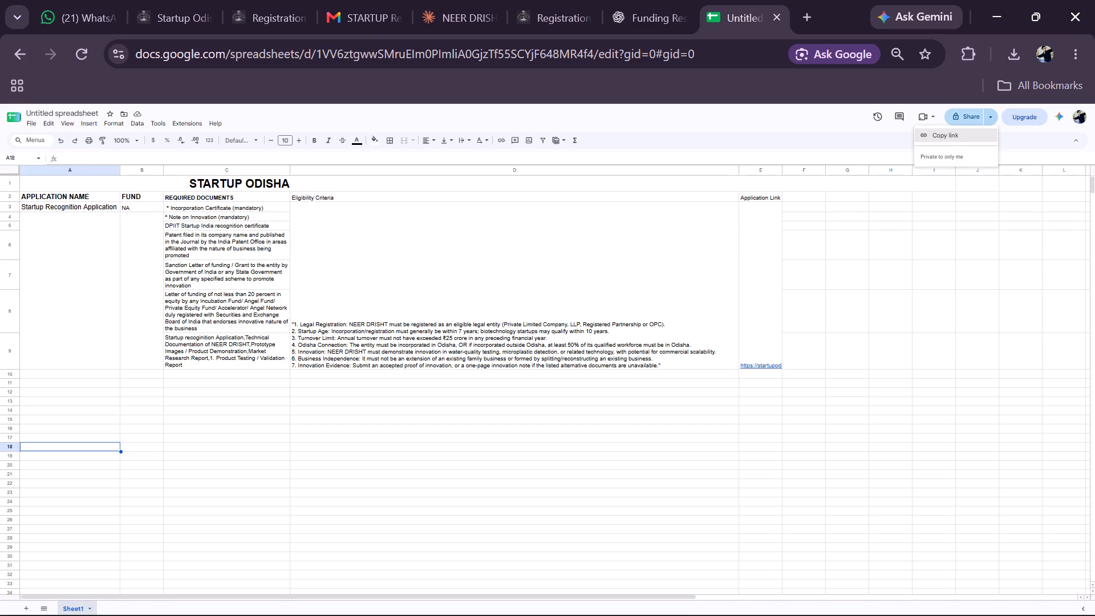
{"action": "left_click", "coordinate": [936, 158]}
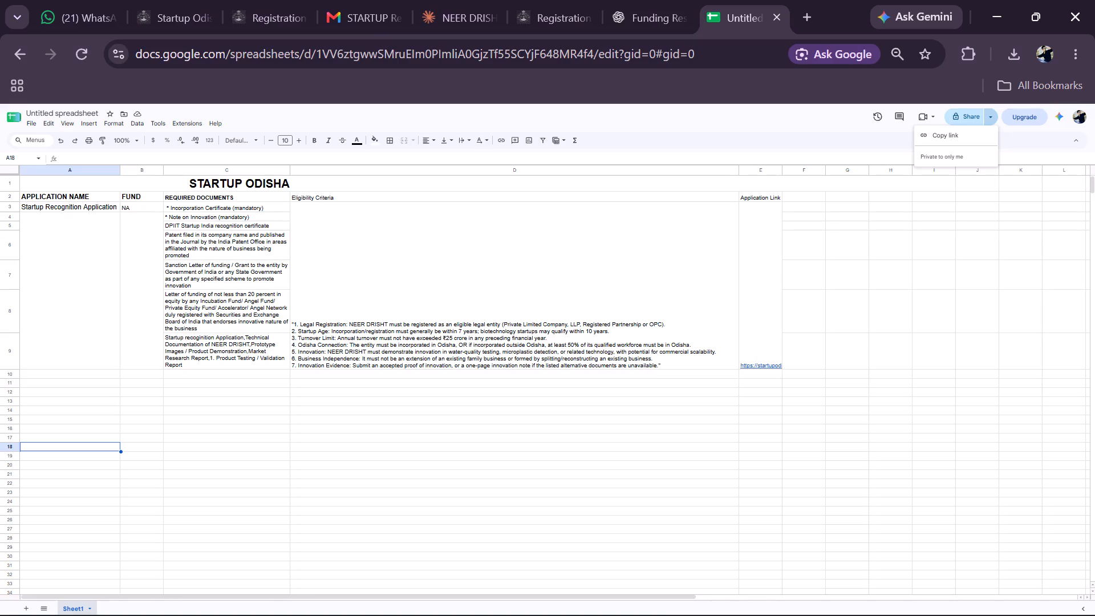
{"action": "left_click", "coordinate": [967, 120]}
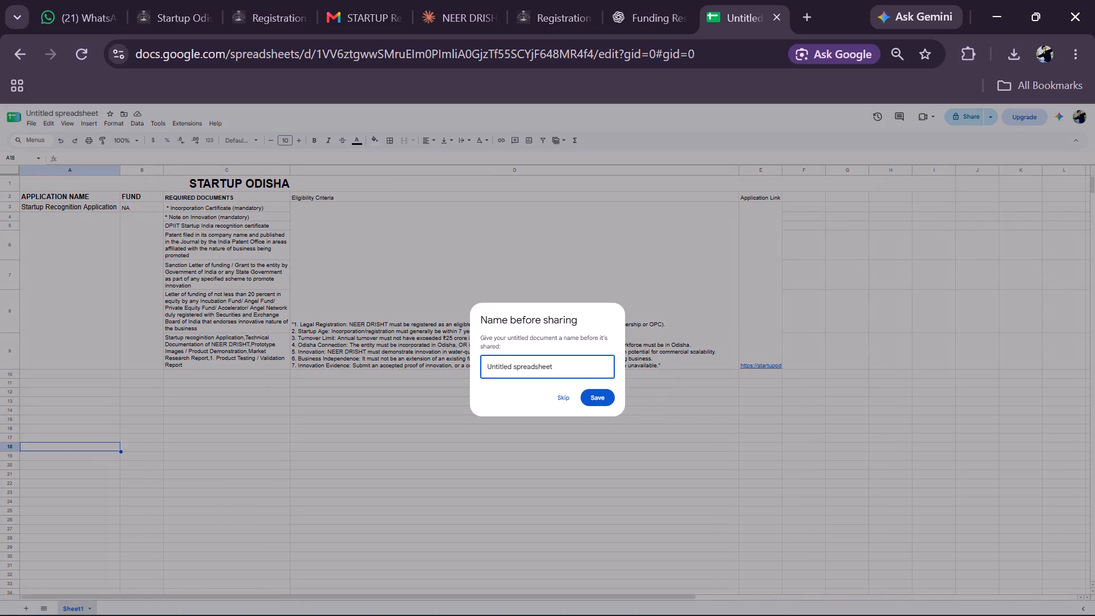
{"action": "left_click", "coordinate": [564, 402]}
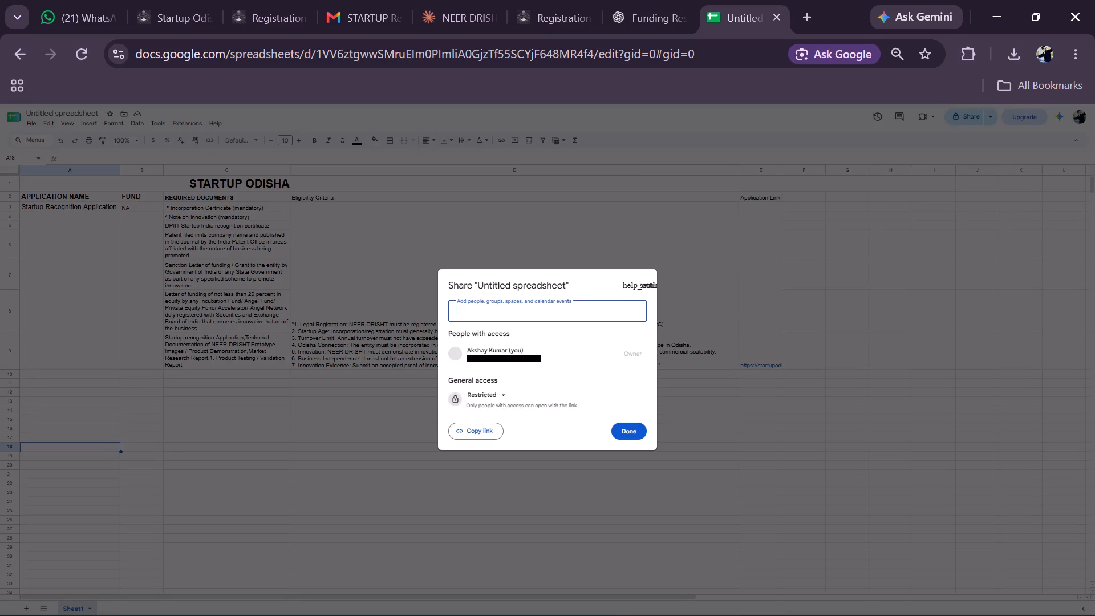
{"action": "scroll", "coordinate": [565, 361], "scroll_direction": "down", "scroll_amount": 1}
{"action": "left_click", "coordinate": [497, 410]}
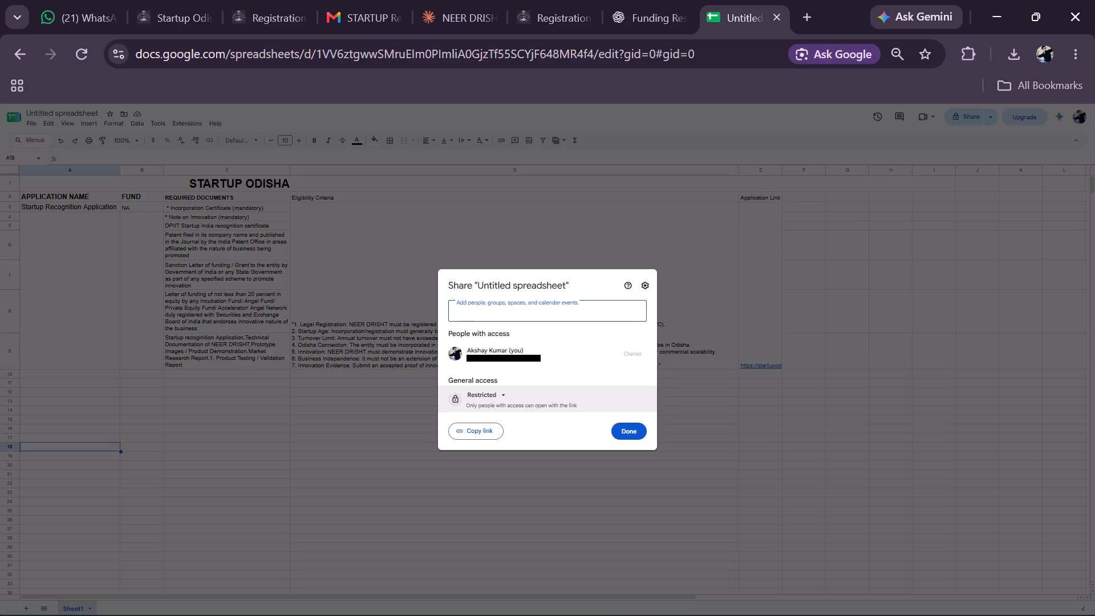
{"action": "left_click", "coordinate": [492, 400]}
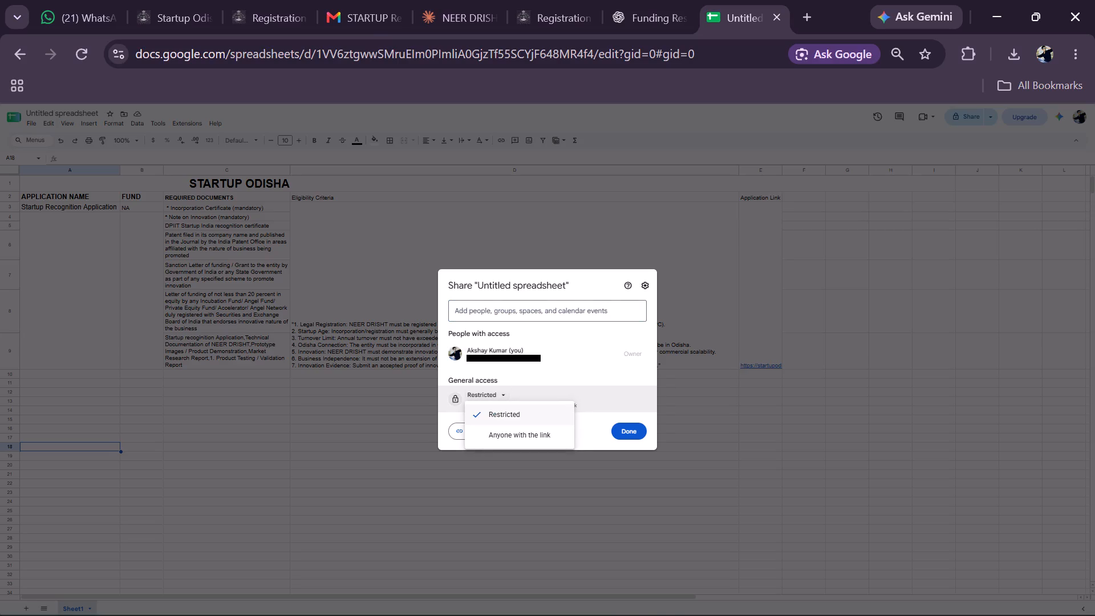
{"action": "left_click", "coordinate": [512, 434]}
Copy the sharing link of the spreadsheet and close the sharing settings.
{"action": "left_click", "coordinate": [473, 423]}
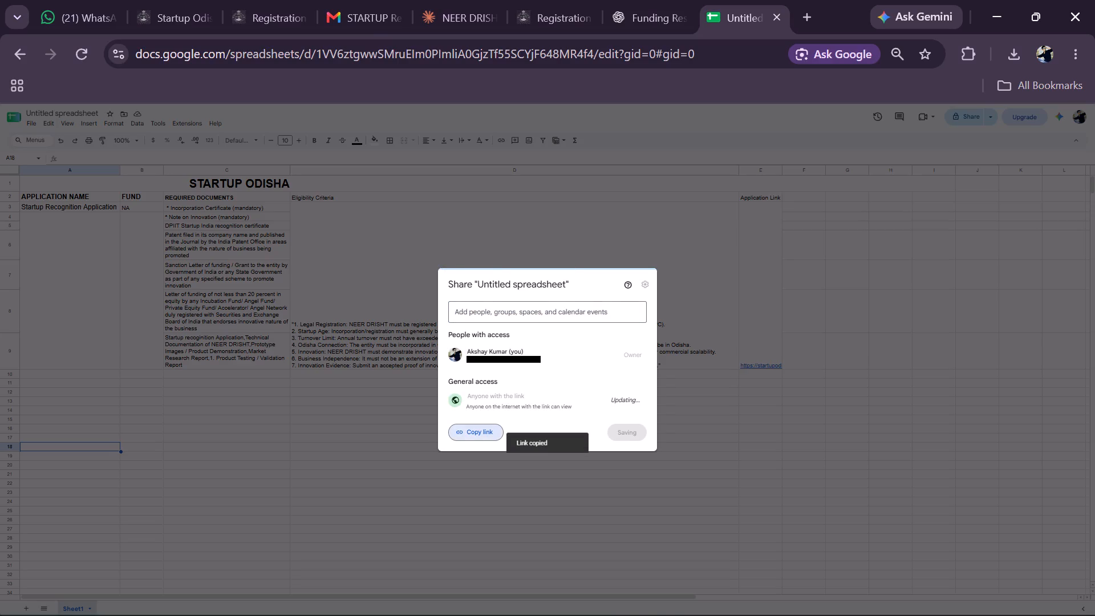
{"action": "left_click", "coordinate": [473, 423]}
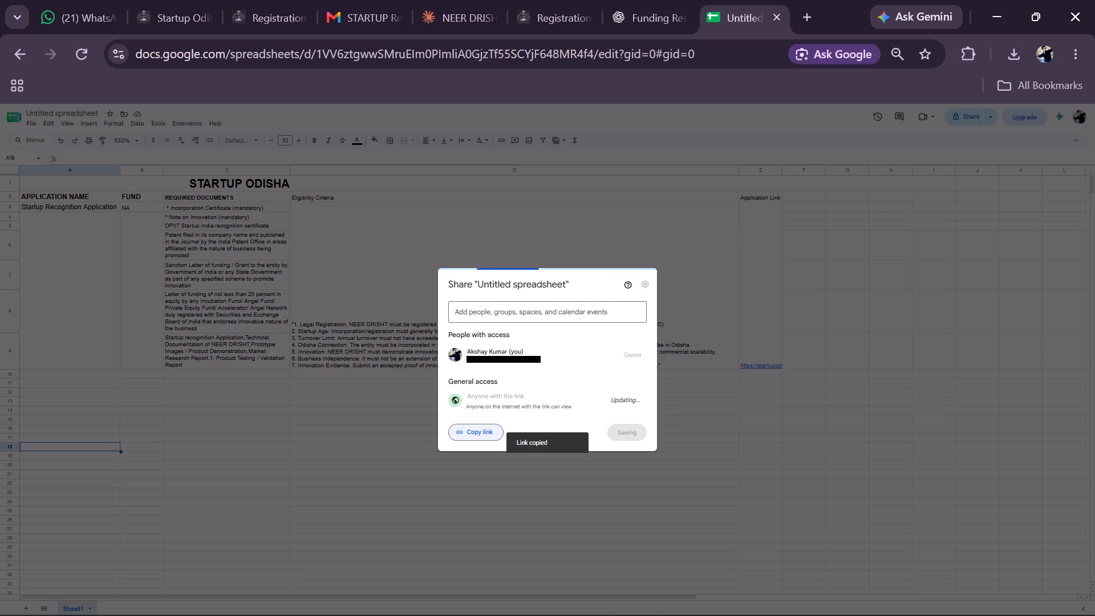
{"action": "left_click", "coordinate": [460, 428]}
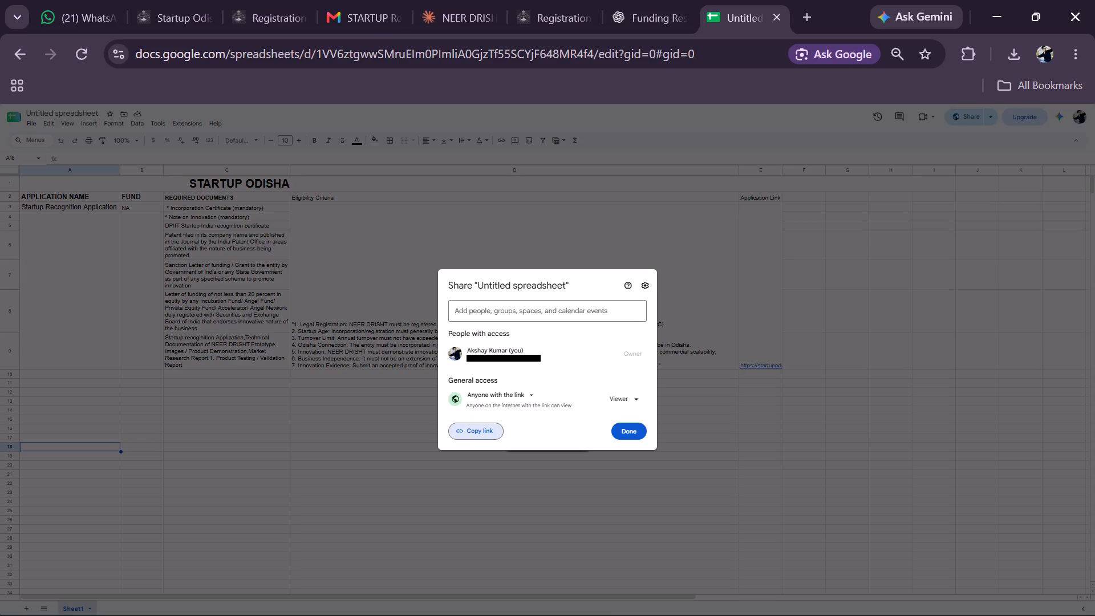
{"action": "left_click", "coordinate": [681, 289]}
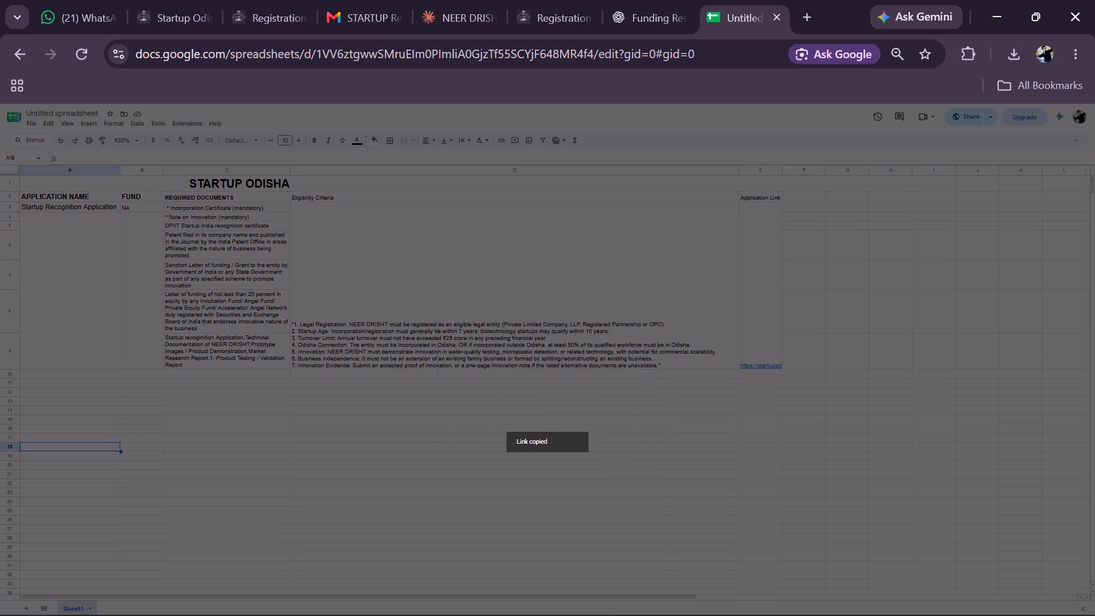
{"action": "left_click", "coordinate": [1037, 51]}
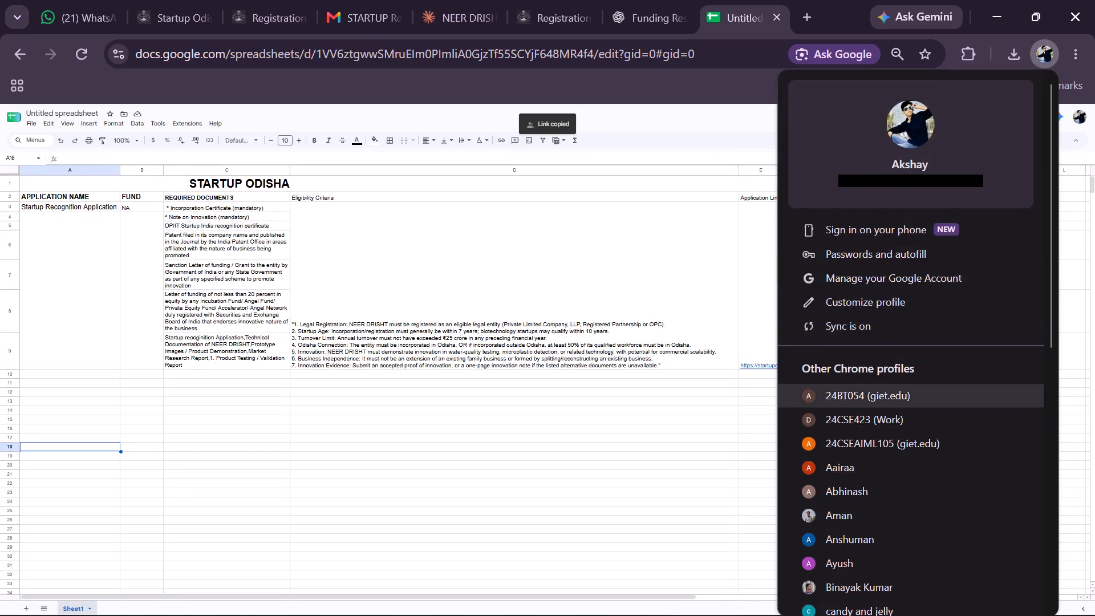